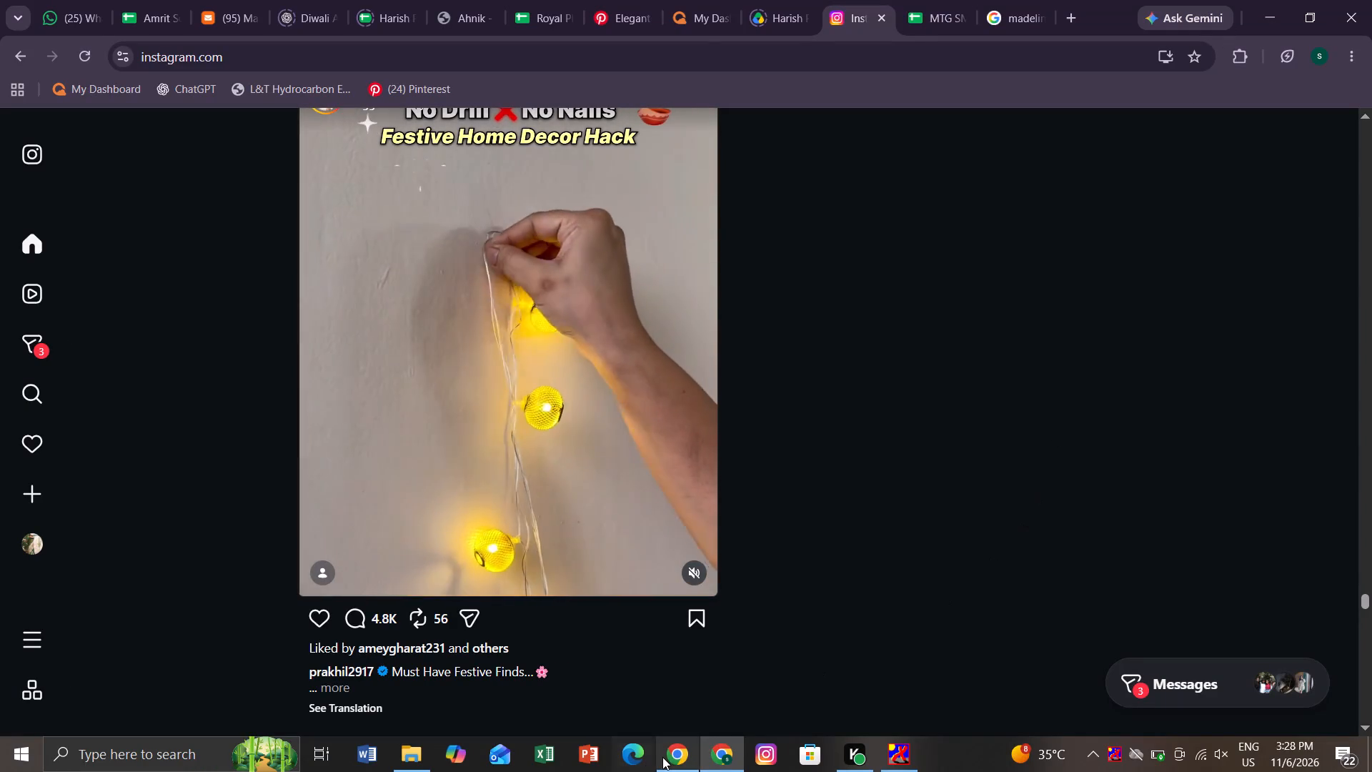
Switch to the Meta Business Suite insights and check the Facebook page's Audience and Results sections.
{"action": "left_click", "coordinate": [663, 757]}
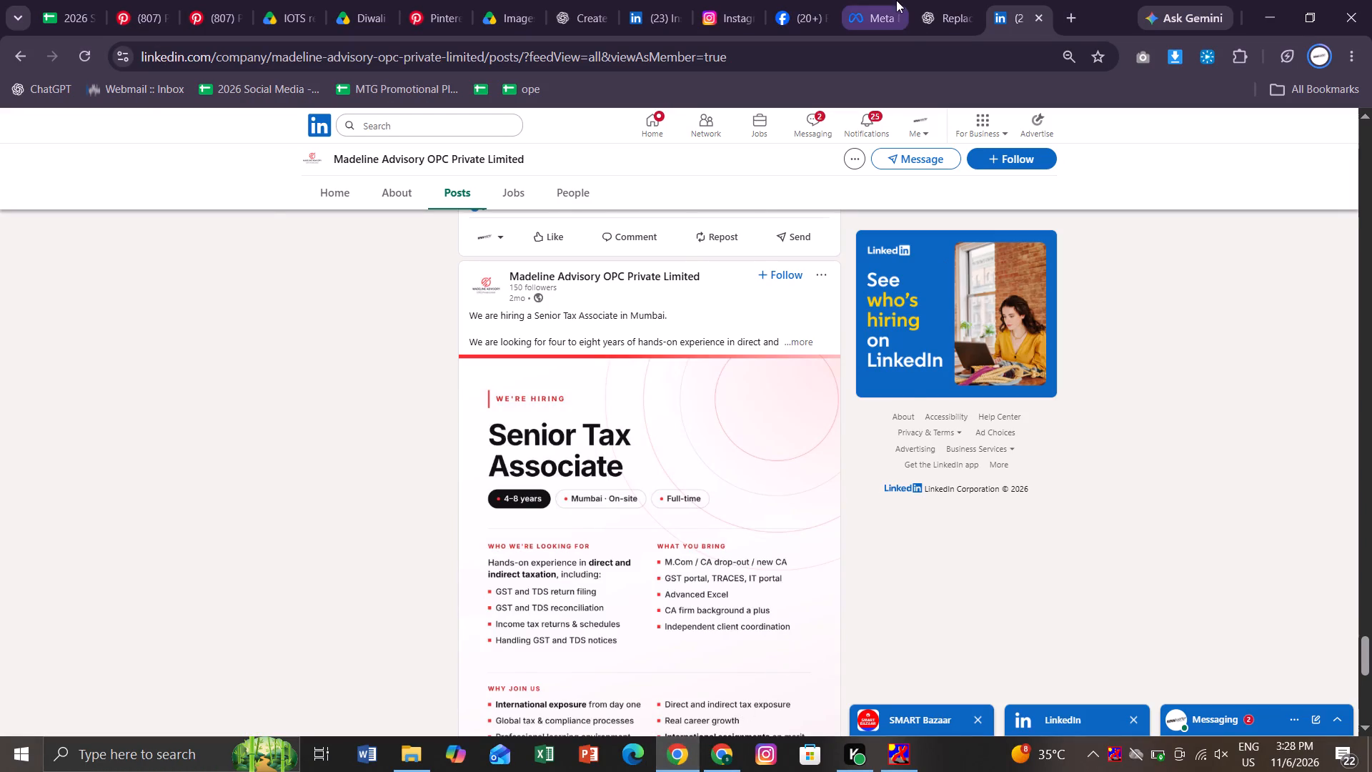
{"action": "left_click", "coordinate": [891, 4]}
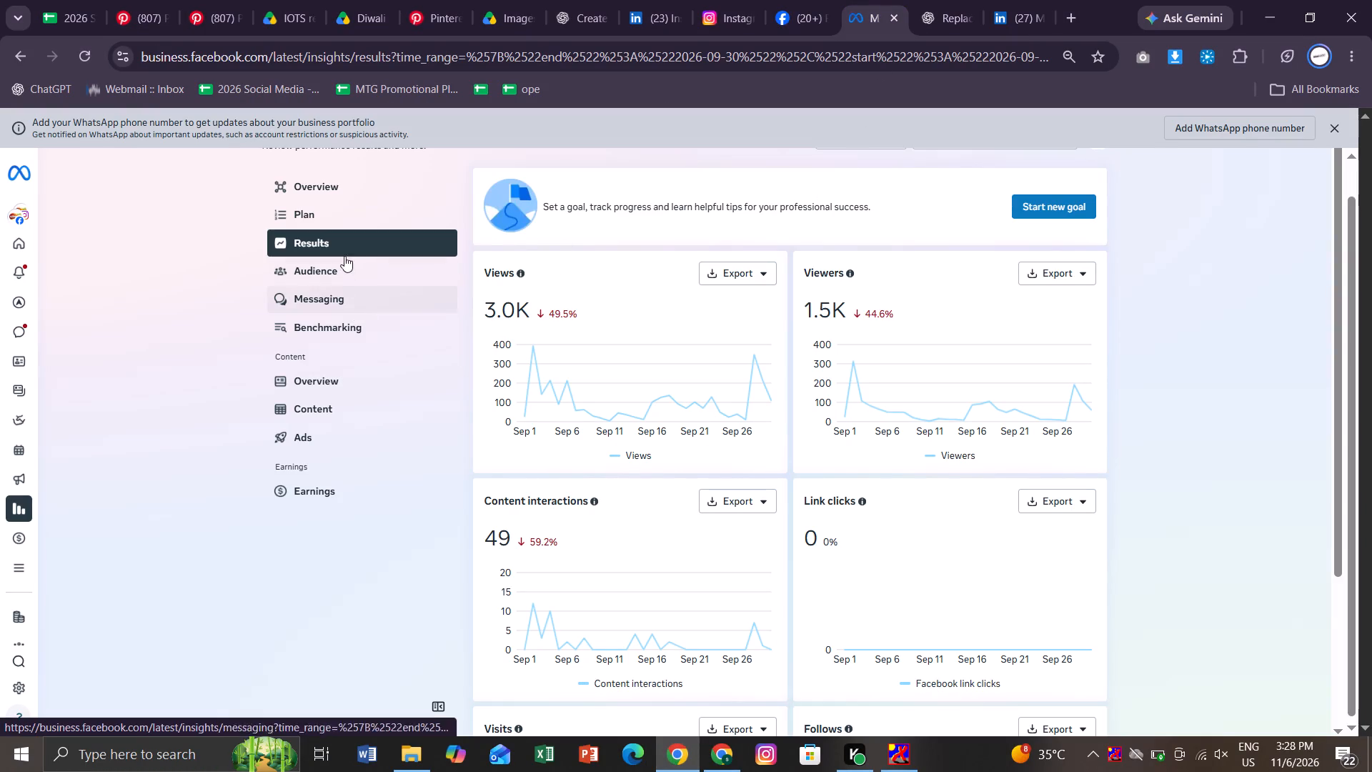
{"action": "left_click", "coordinate": [344, 273]}
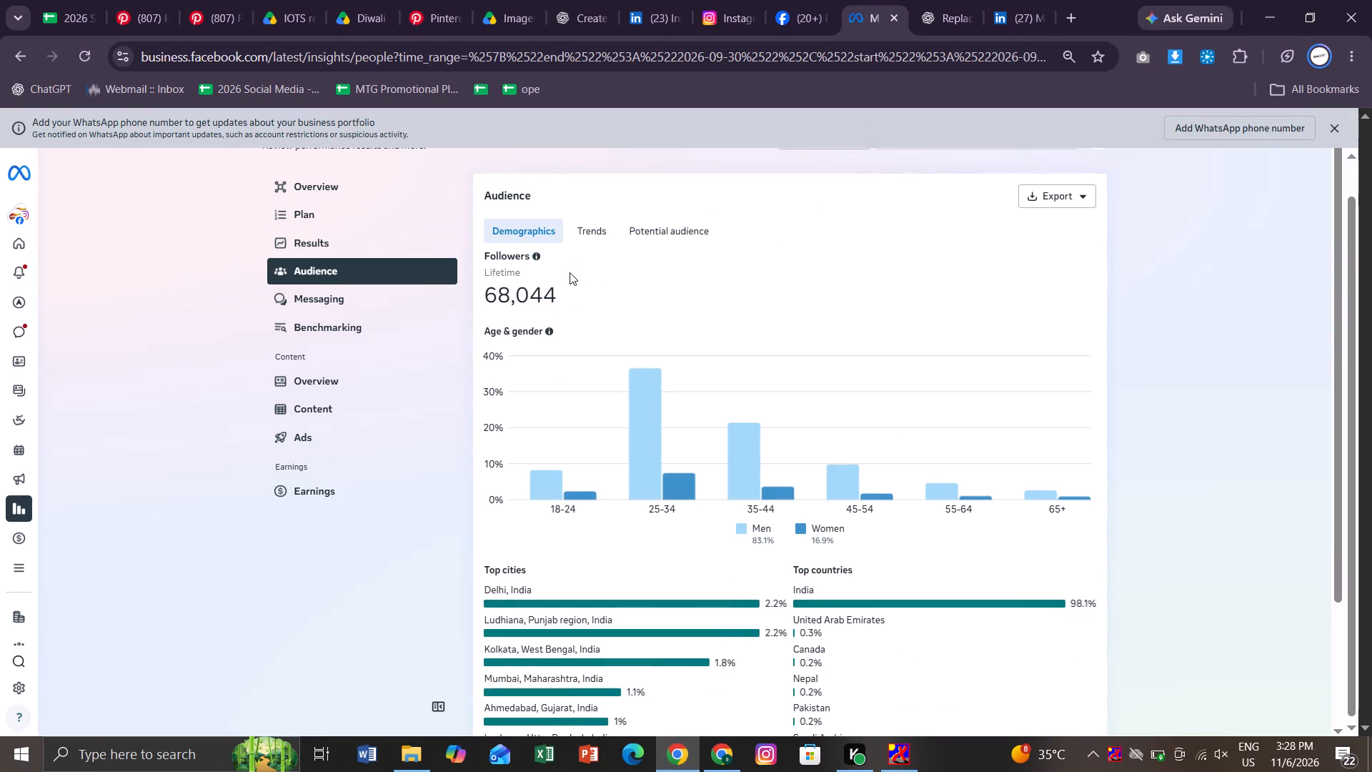
{"action": "left_click", "coordinate": [333, 243]}
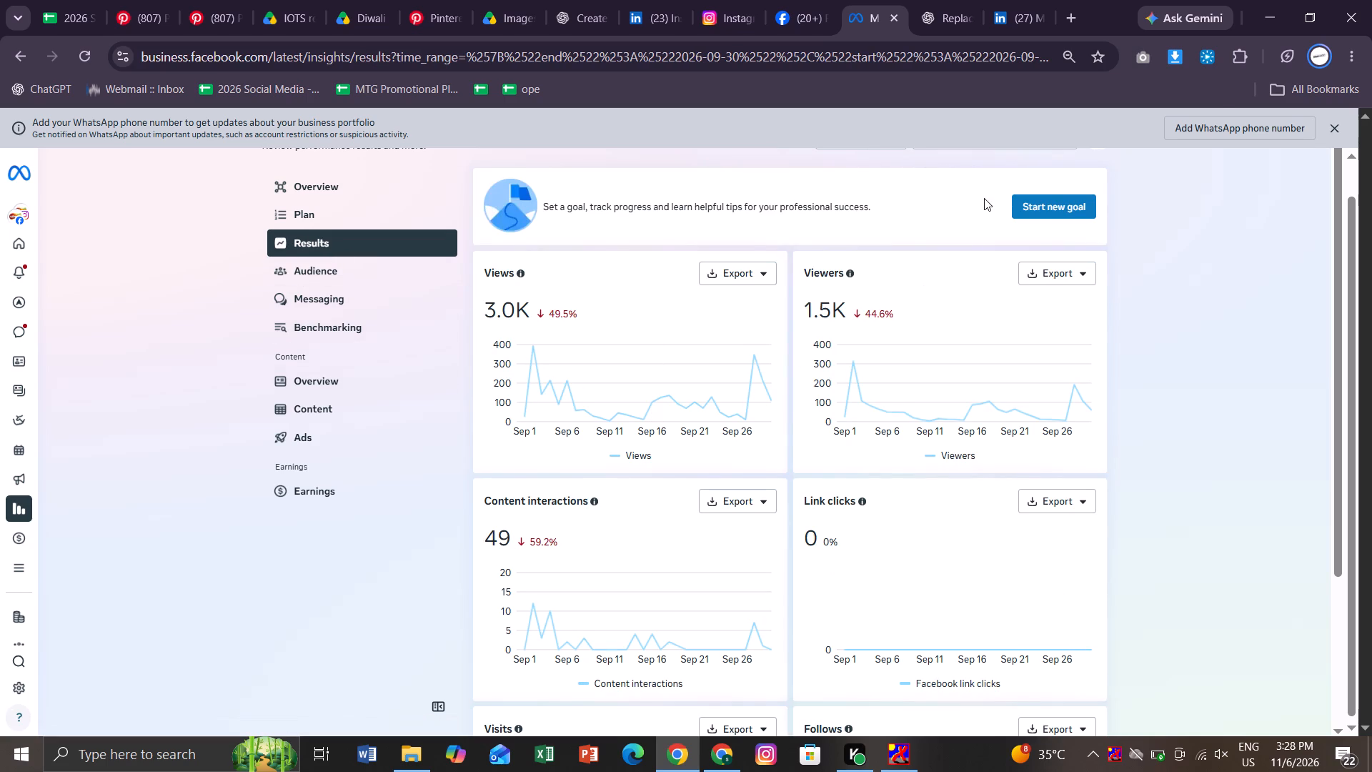
Switch the Results insights from Facebook to Instagram.
{"action": "scroll", "coordinate": [1222, 111], "scroll_direction": "up", "scroll_amount": 4}
{"action": "scroll", "coordinate": [800, 337], "scroll_direction": "up", "scroll_amount": 5}
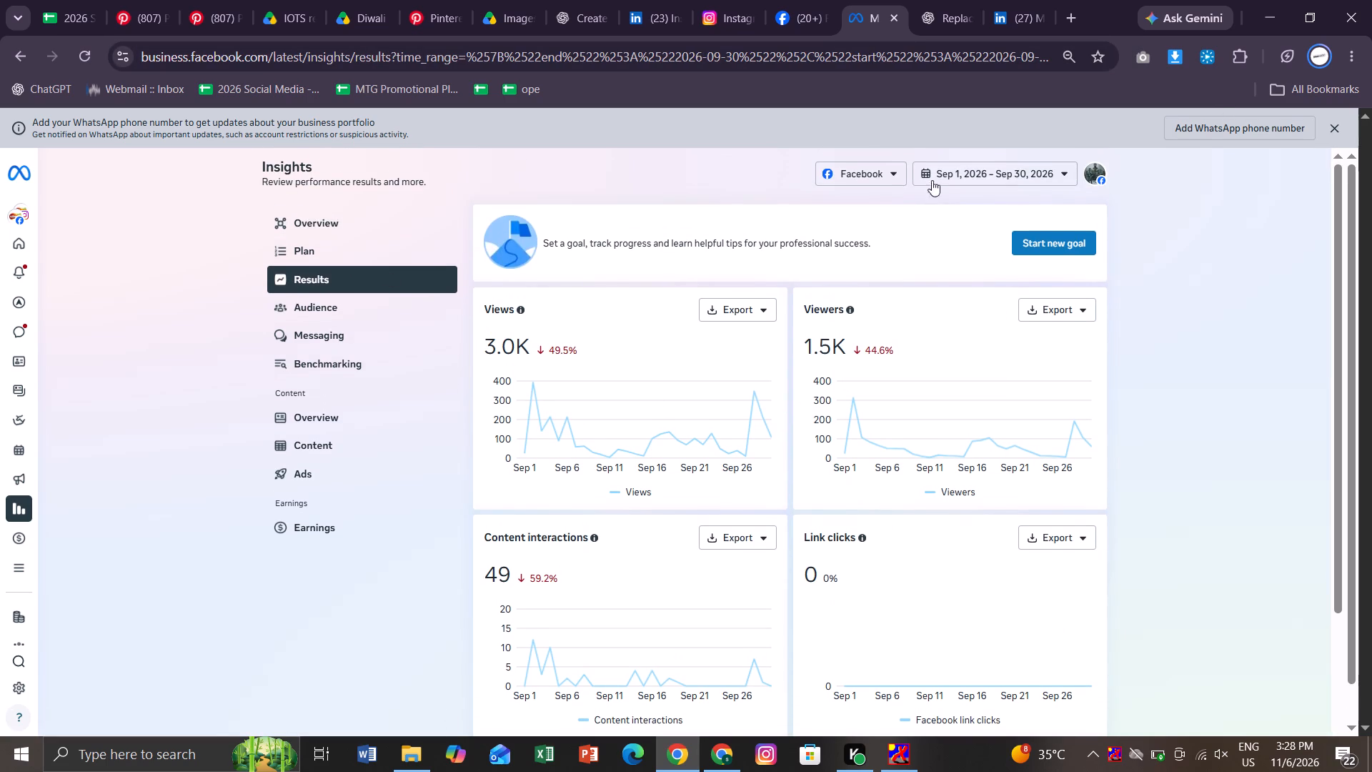
{"action": "left_click", "coordinate": [895, 178]}
{"action": "left_click", "coordinate": [829, 234]}
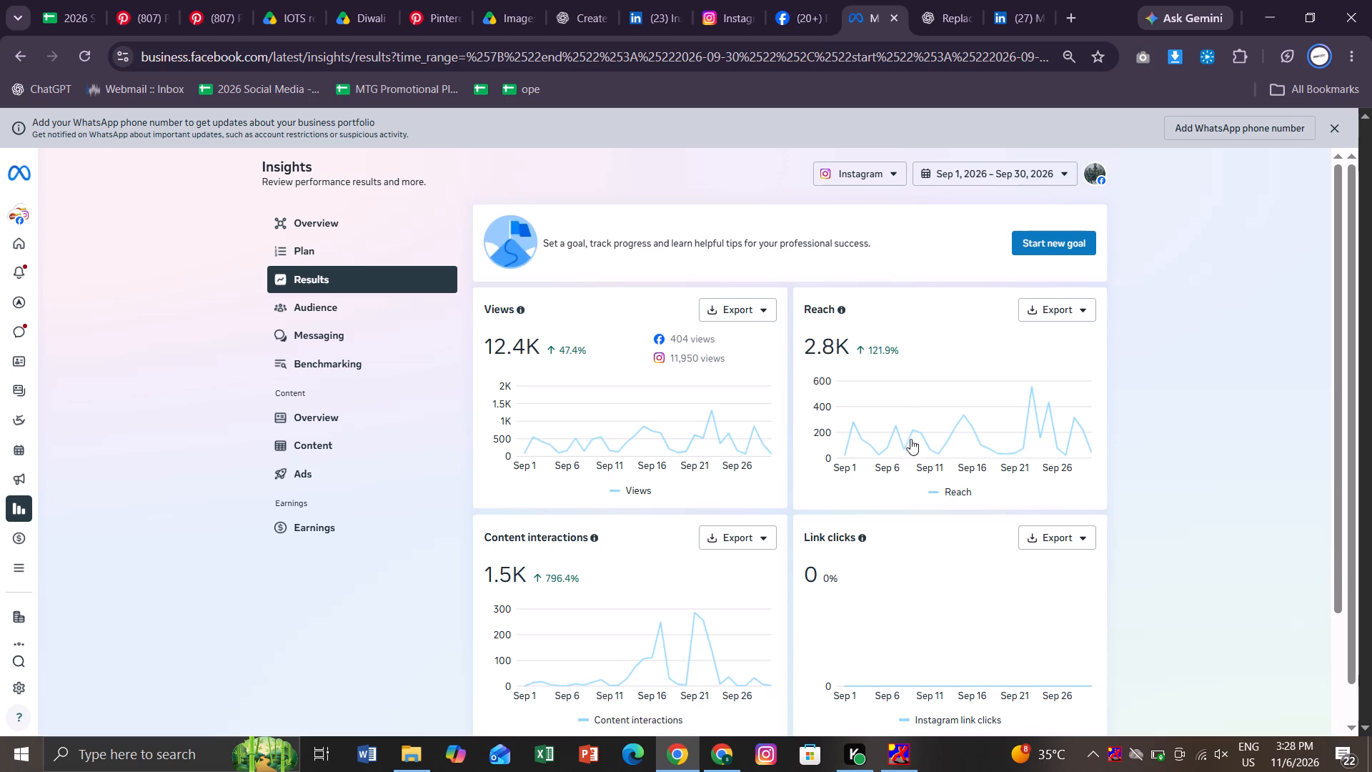
Examine the September 2026 Instagram results down to Visits and Follows, and check the export formats offered for Follows.
{"action": "scroll", "coordinate": [930, 497], "scroll_direction": "down", "scroll_amount": 10}
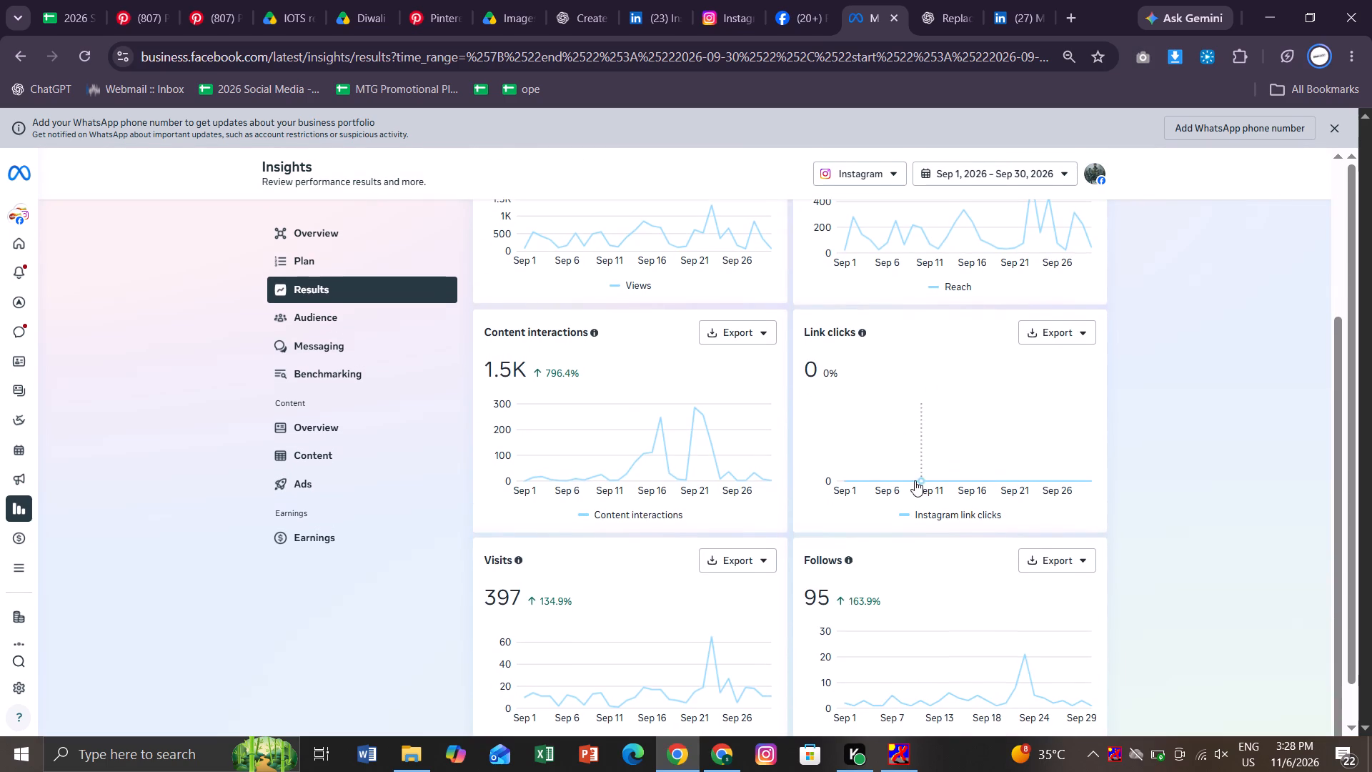
{"action": "scroll", "coordinate": [914, 480], "scroll_direction": "down", "scroll_amount": 4}
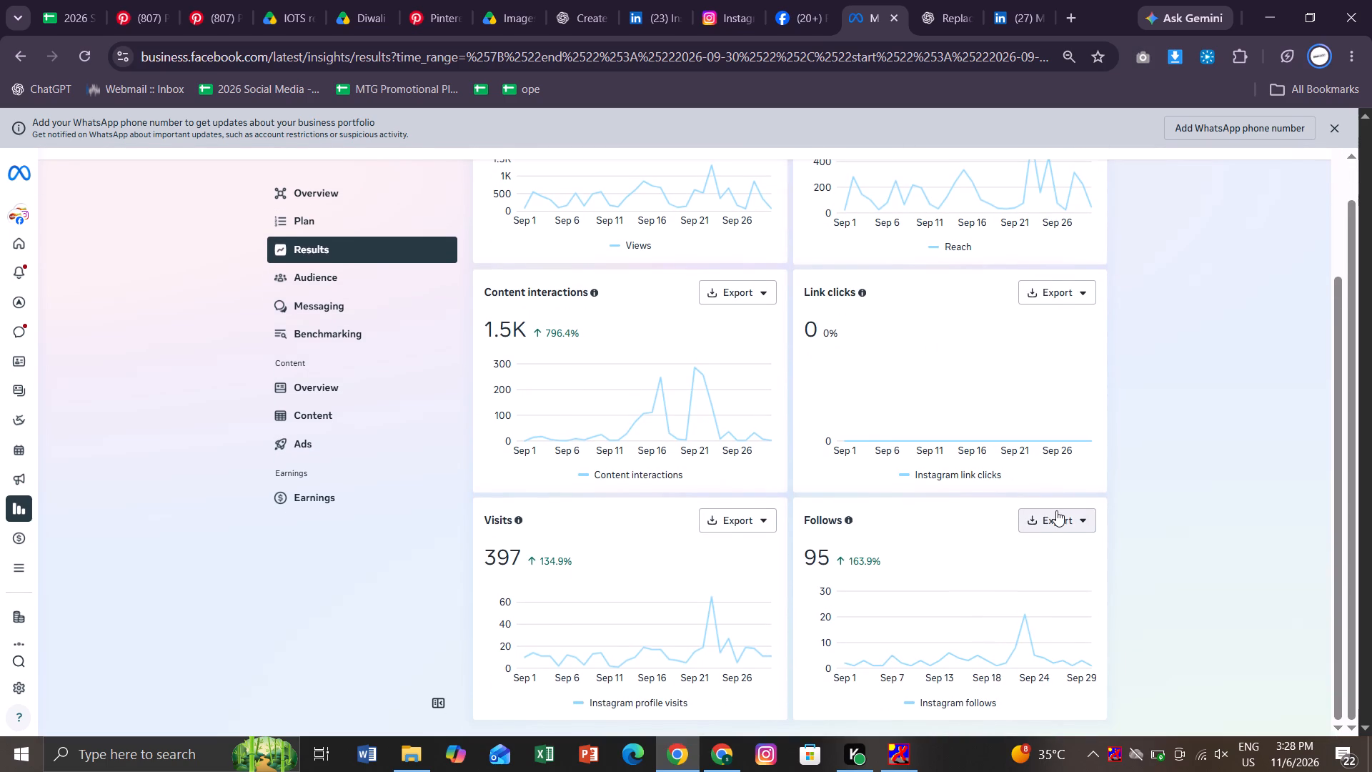
{"action": "left_click", "coordinate": [1056, 510]}
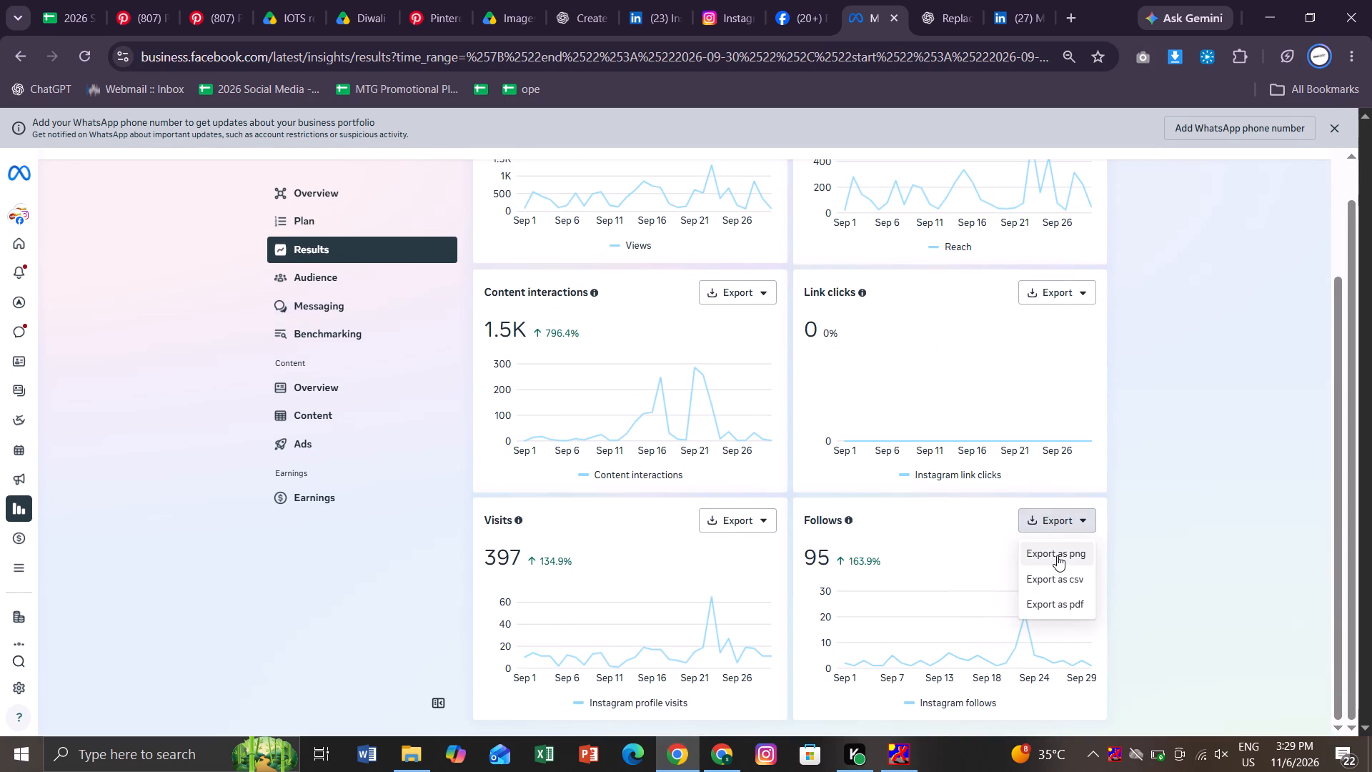
{"action": "left_click", "coordinate": [926, 531]}
{"action": "left_click", "coordinate": [884, 538]}
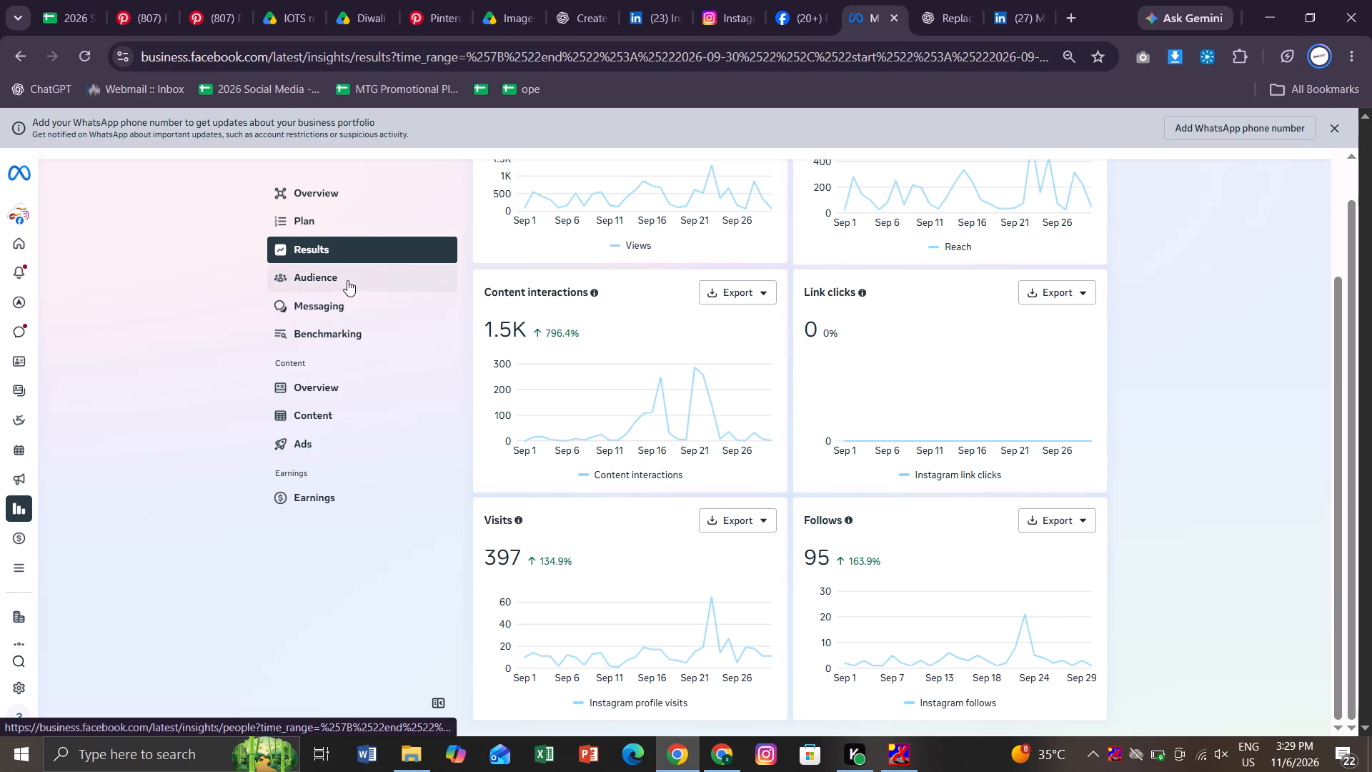
Review the Instagram content overview, including the views breakdown, top content by views and top content formats.
{"action": "left_click", "coordinate": [342, 395]}
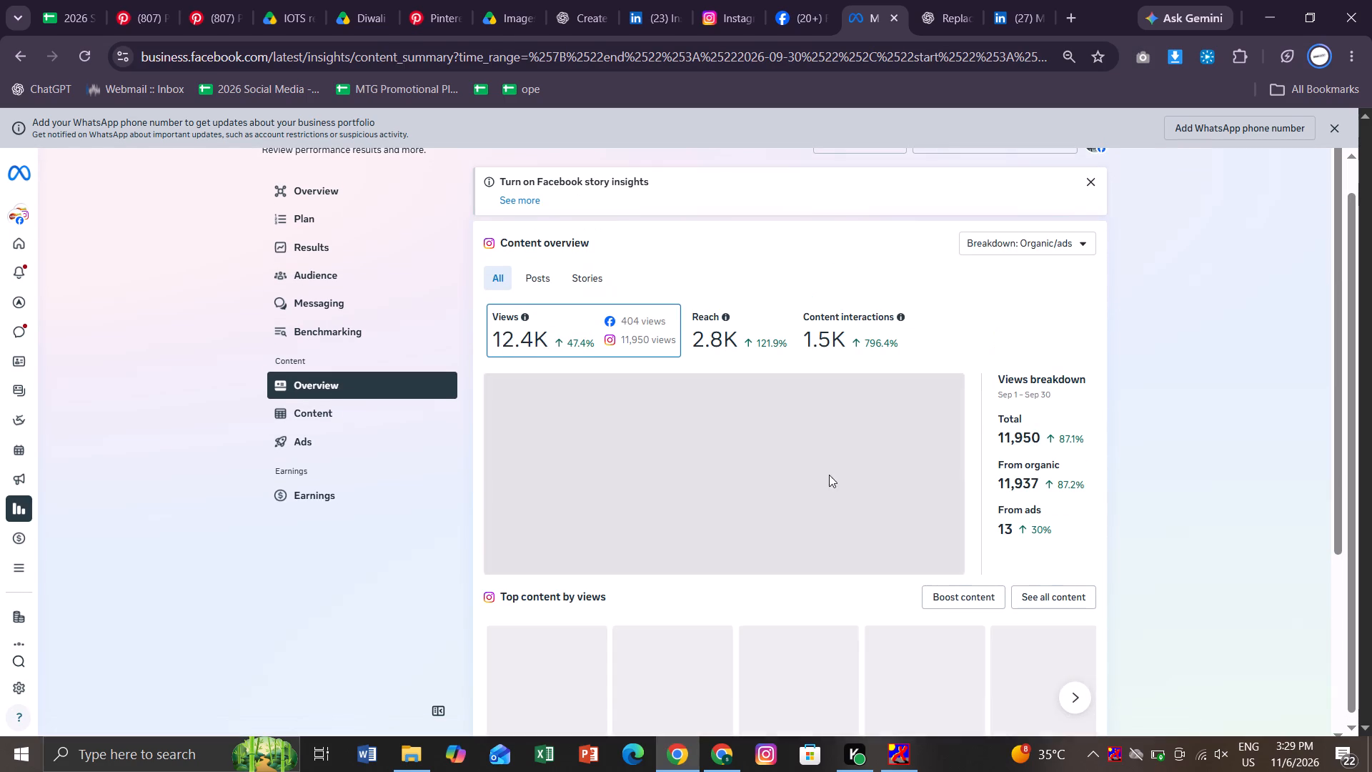
{"action": "left_click", "coordinate": [942, 402]}
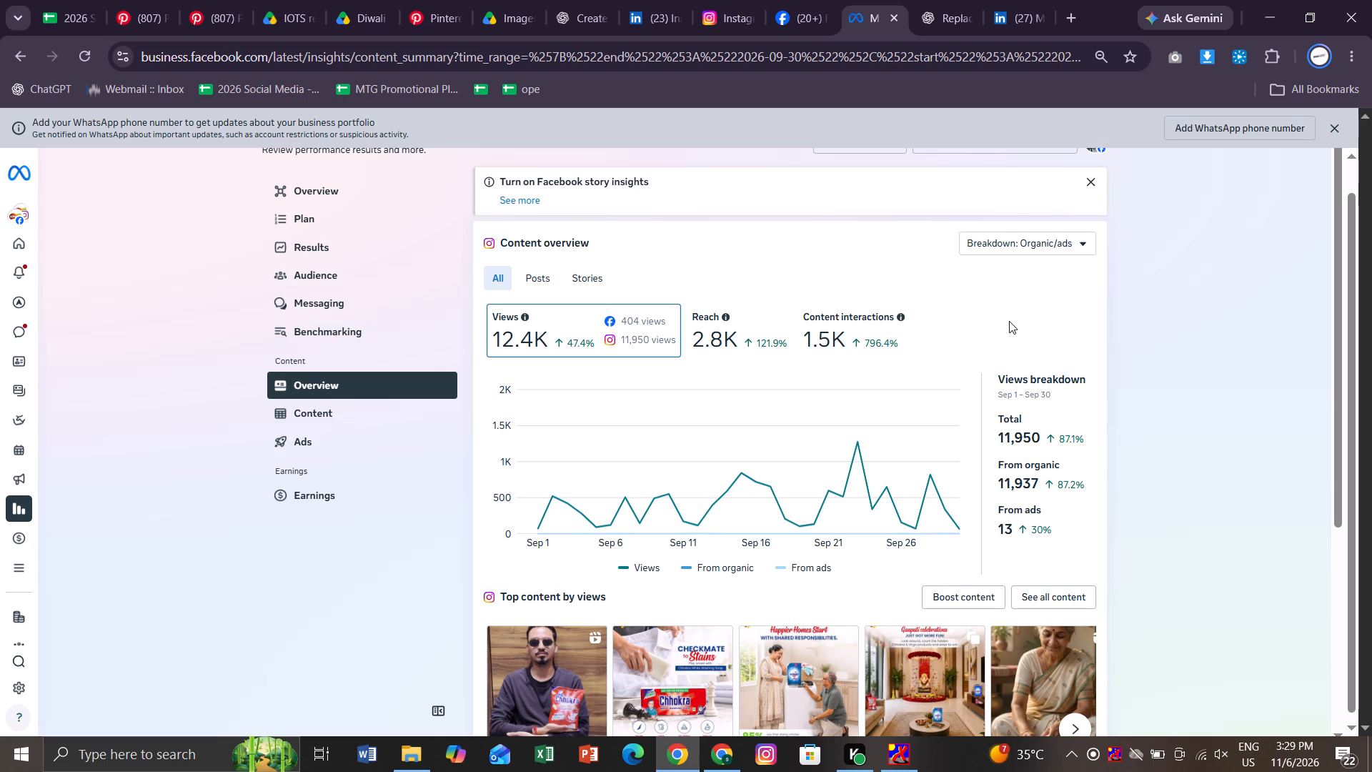
{"action": "scroll", "coordinate": [779, 320], "scroll_direction": "down", "scroll_amount": 5}
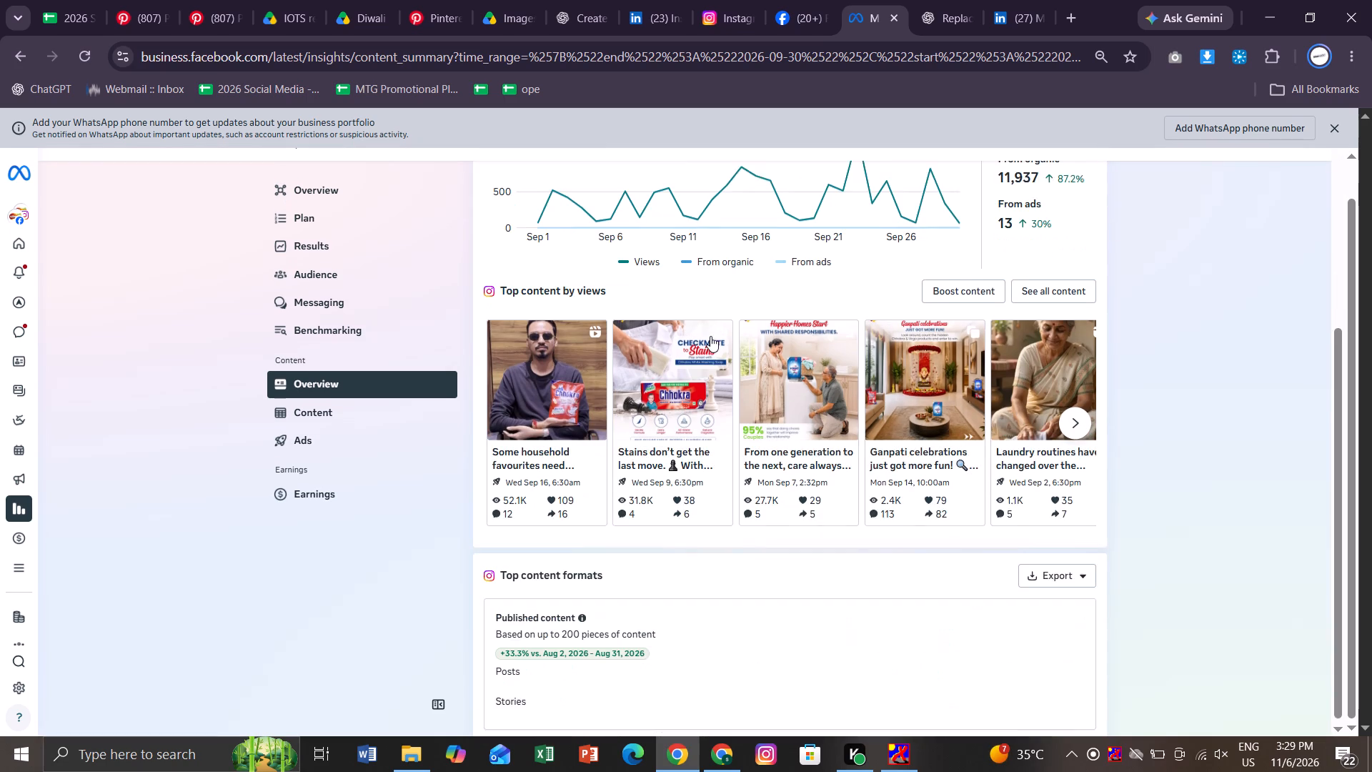
{"action": "scroll", "coordinate": [725, 324], "scroll_direction": "down", "scroll_amount": 5}
{"action": "scroll", "coordinate": [732, 477], "scroll_direction": "up", "scroll_amount": 5}
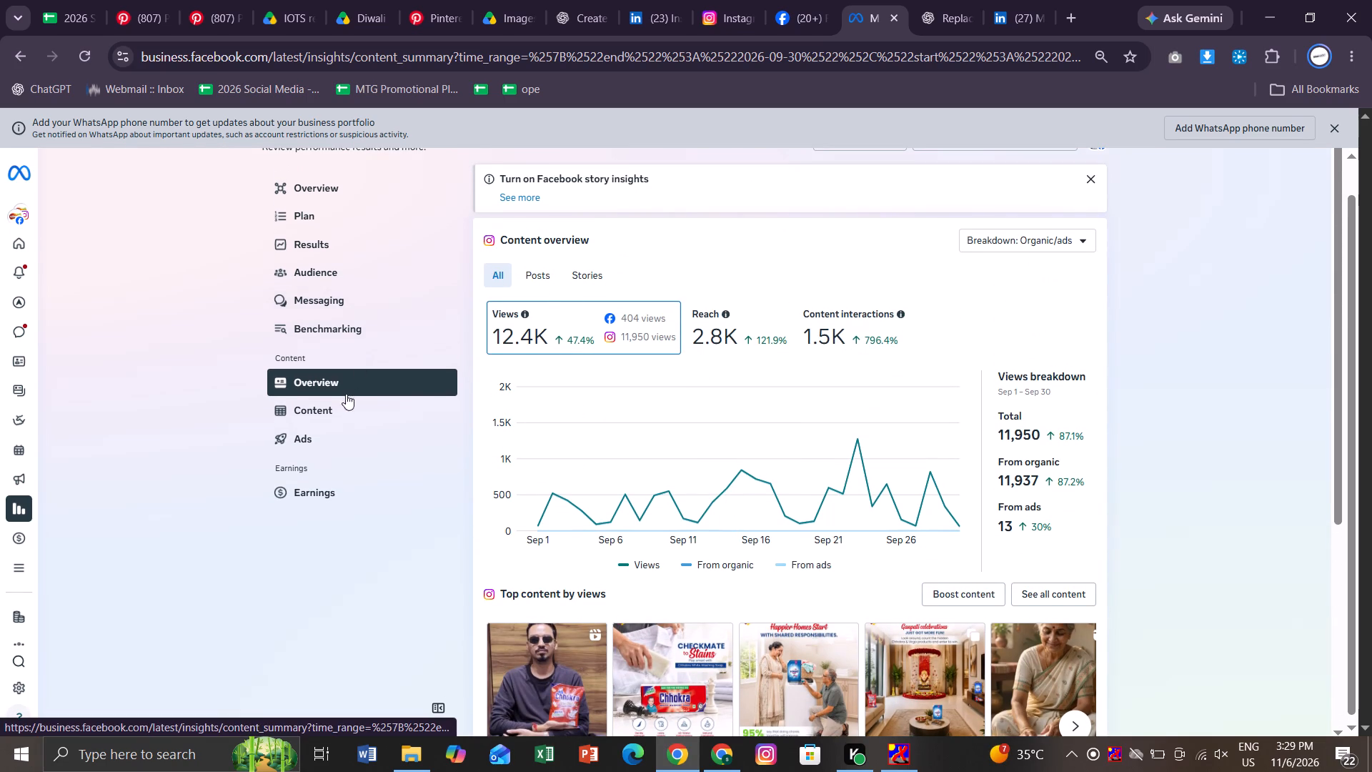
Check the Instagram audience demographics and the Performance section of the general insights overview.
{"action": "left_click", "coordinate": [377, 279]}
{"action": "left_click", "coordinate": [372, 224]}
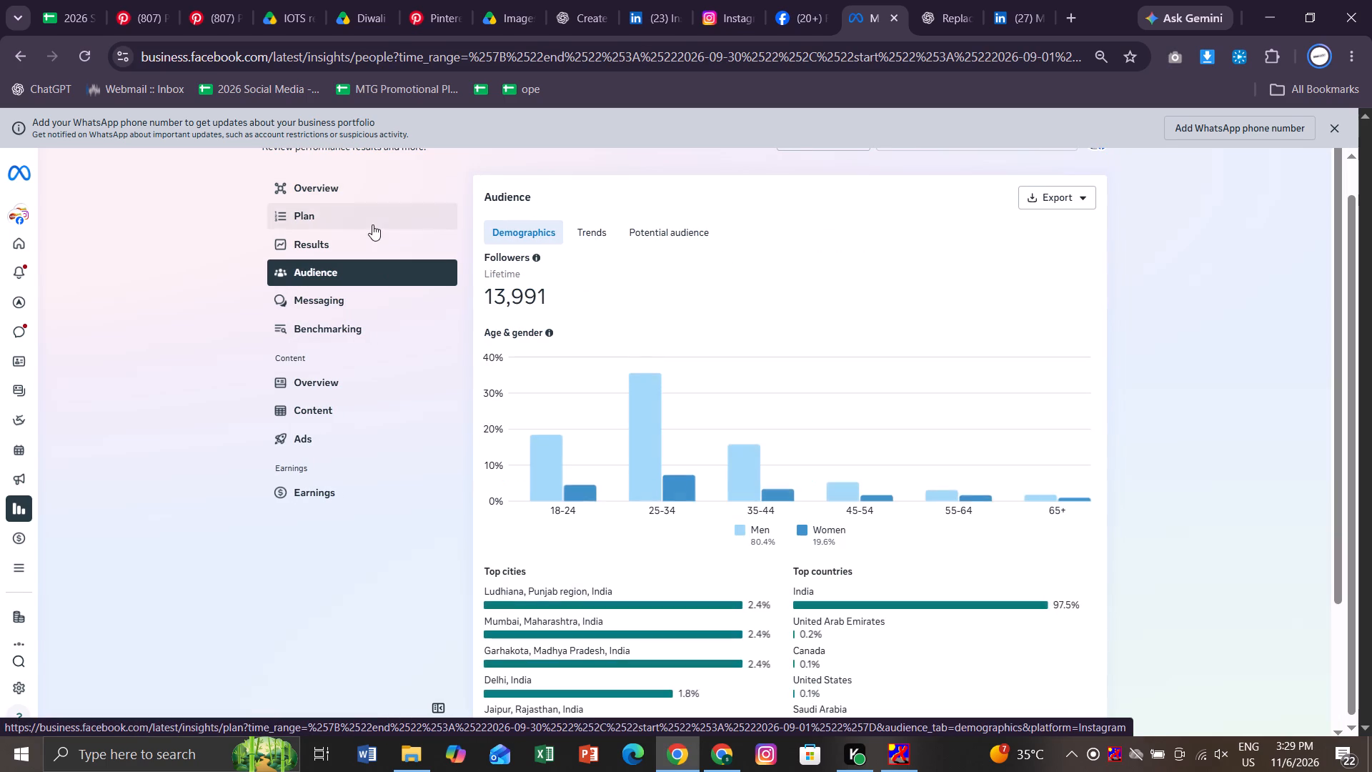
{"action": "left_click", "coordinate": [373, 186]}
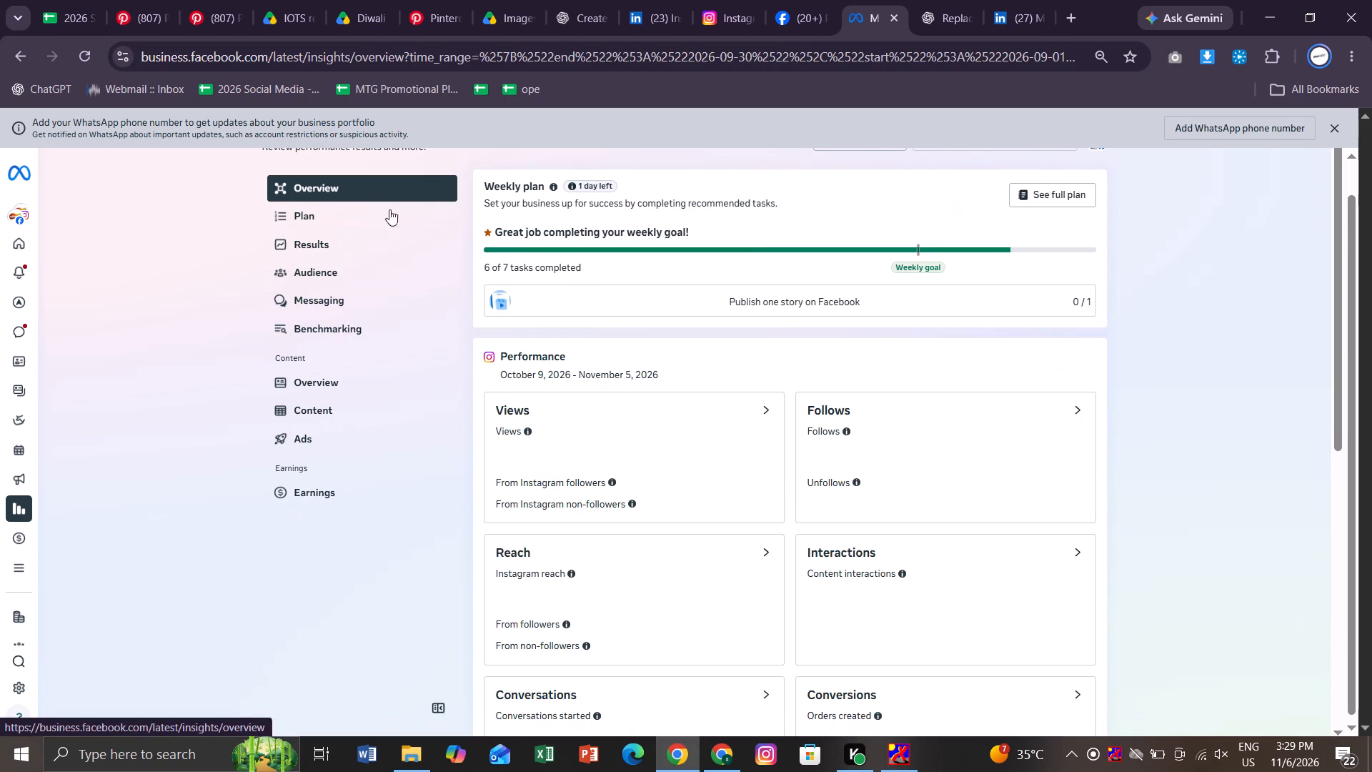
{"action": "left_click", "coordinate": [836, 425]}
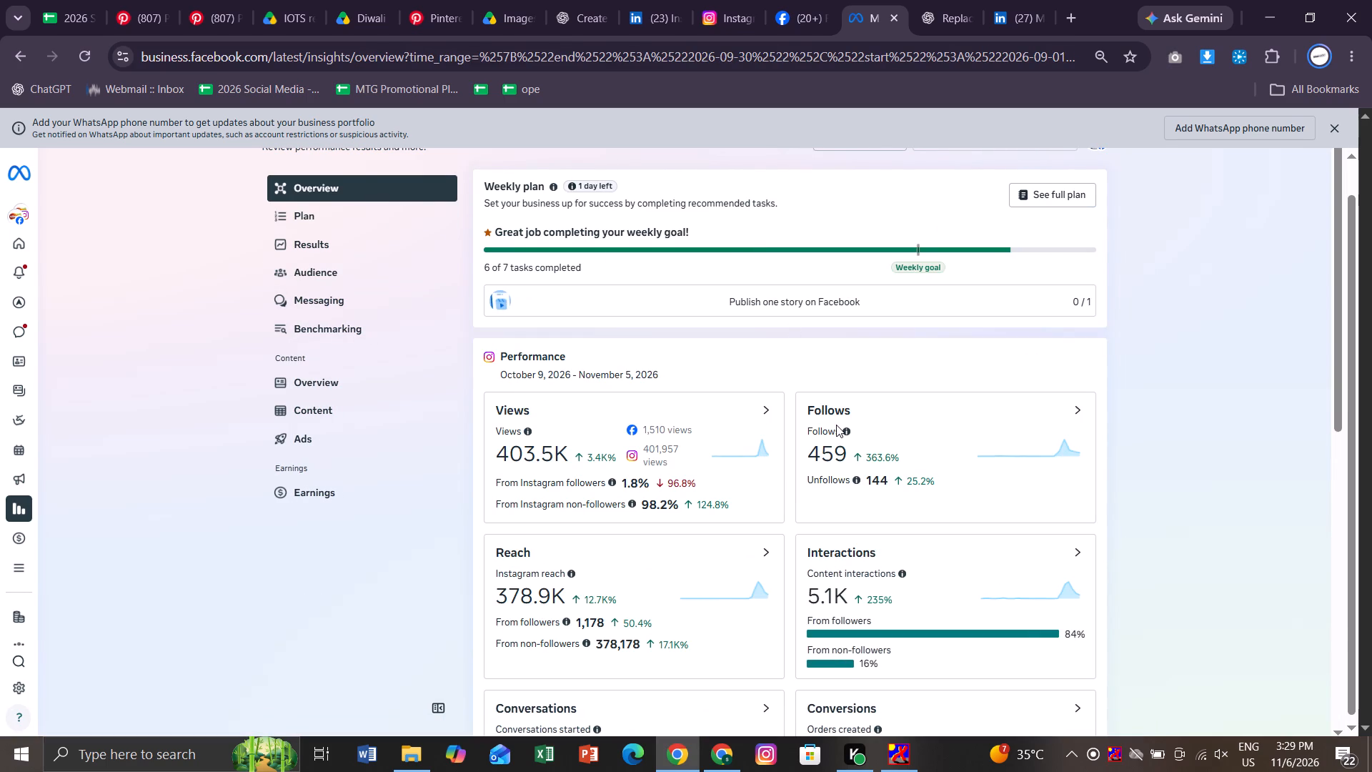
{"action": "scroll", "coordinate": [864, 494], "scroll_direction": "up", "scroll_amount": 4}
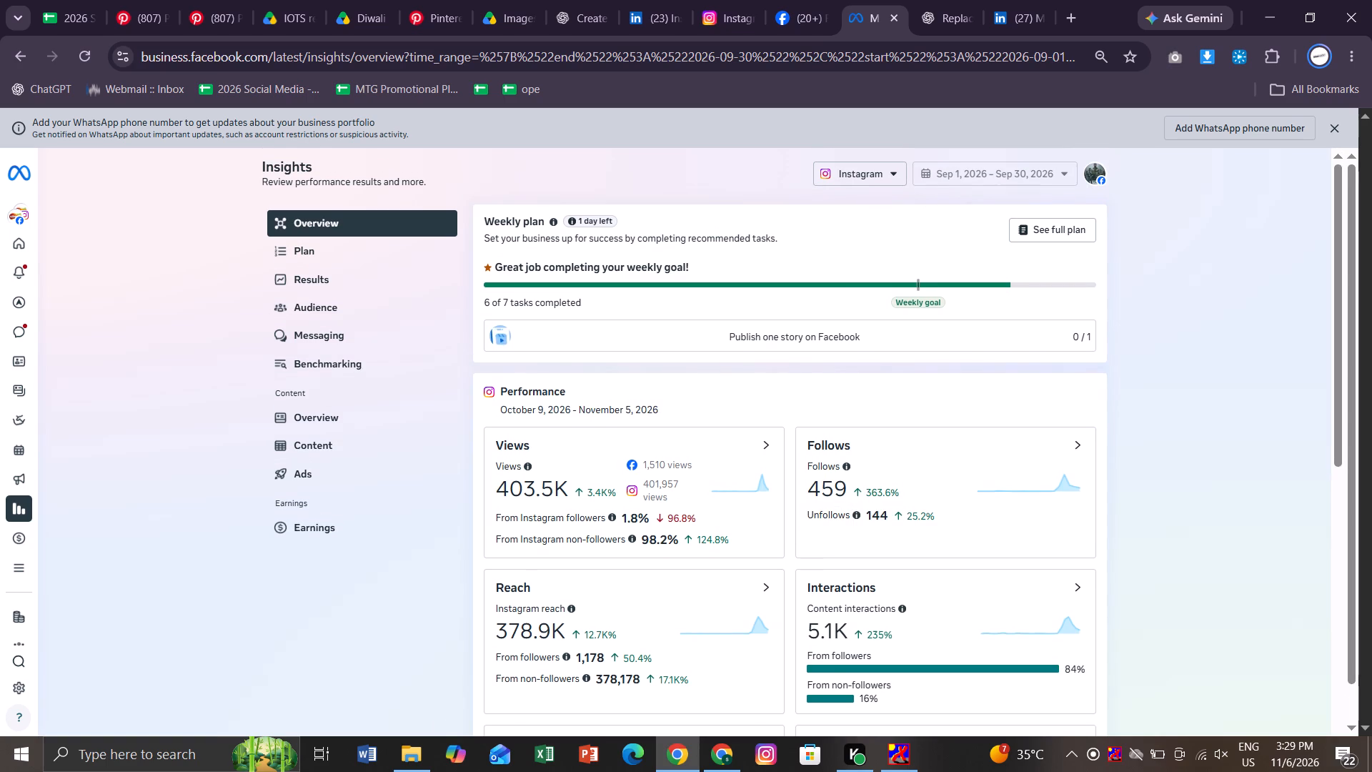
Open the details behind the Follows card, examine the audience page, and return to the insights overview.
{"action": "left_click", "coordinate": [1080, 430]}
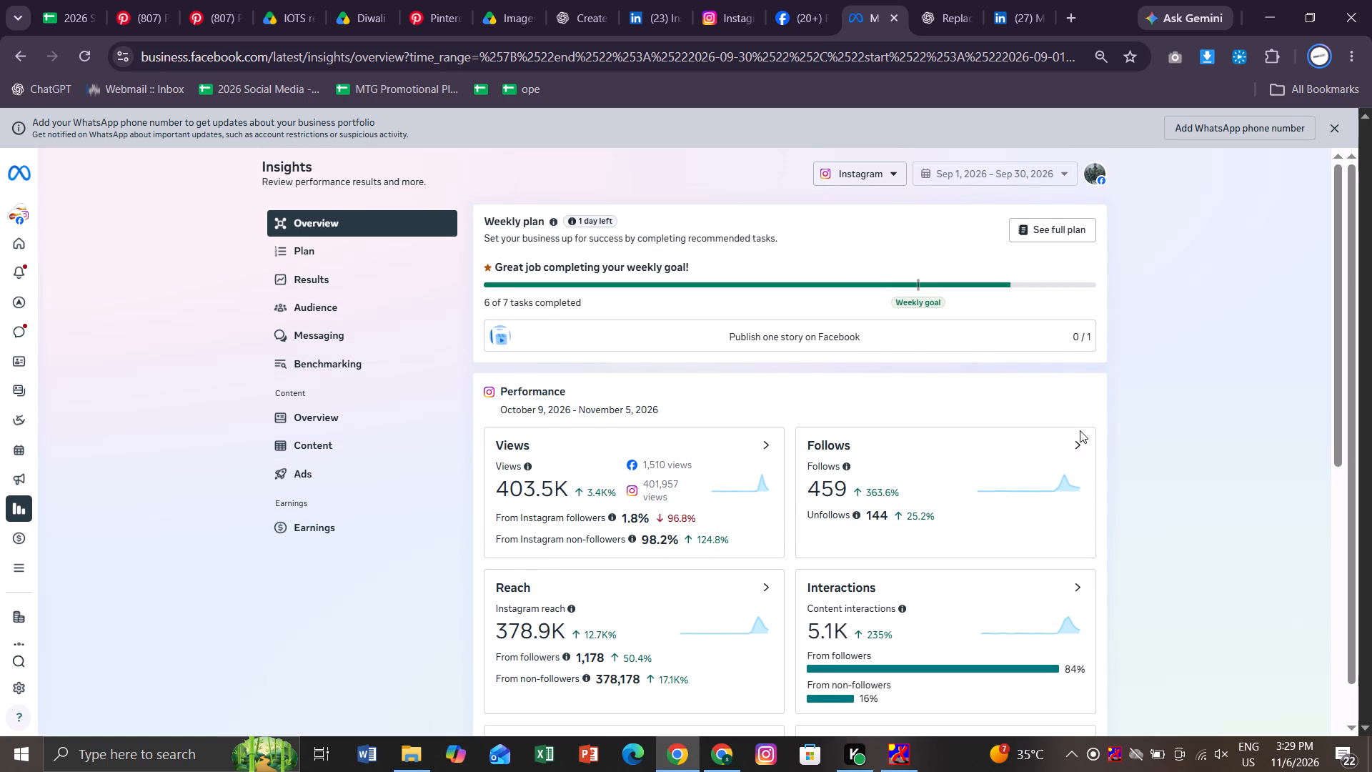
{"action": "left_click", "coordinate": [1075, 440]}
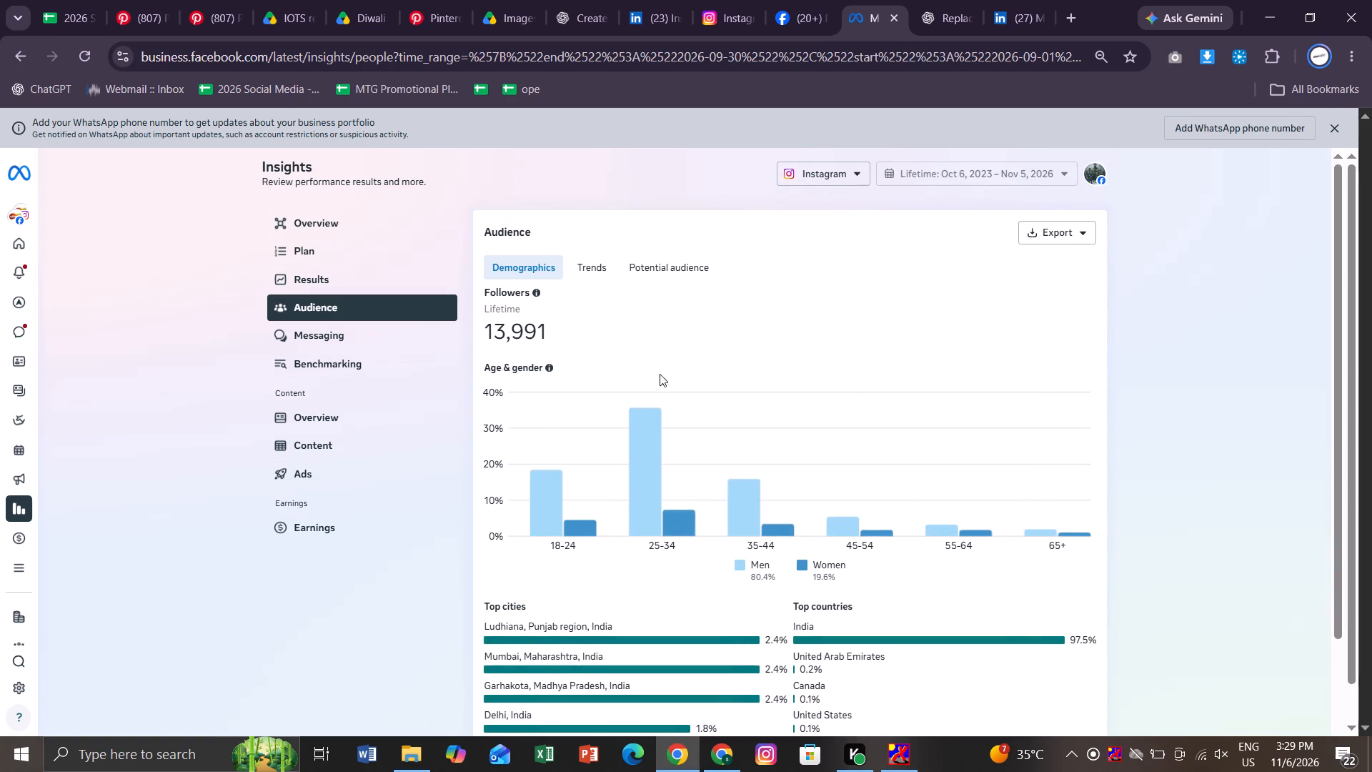
{"action": "scroll", "coordinate": [743, 519], "scroll_direction": "down", "scroll_amount": 4}
{"action": "scroll", "coordinate": [743, 519], "scroll_direction": "up", "scroll_amount": 5}
{"action": "left_click", "coordinate": [19, 55]}
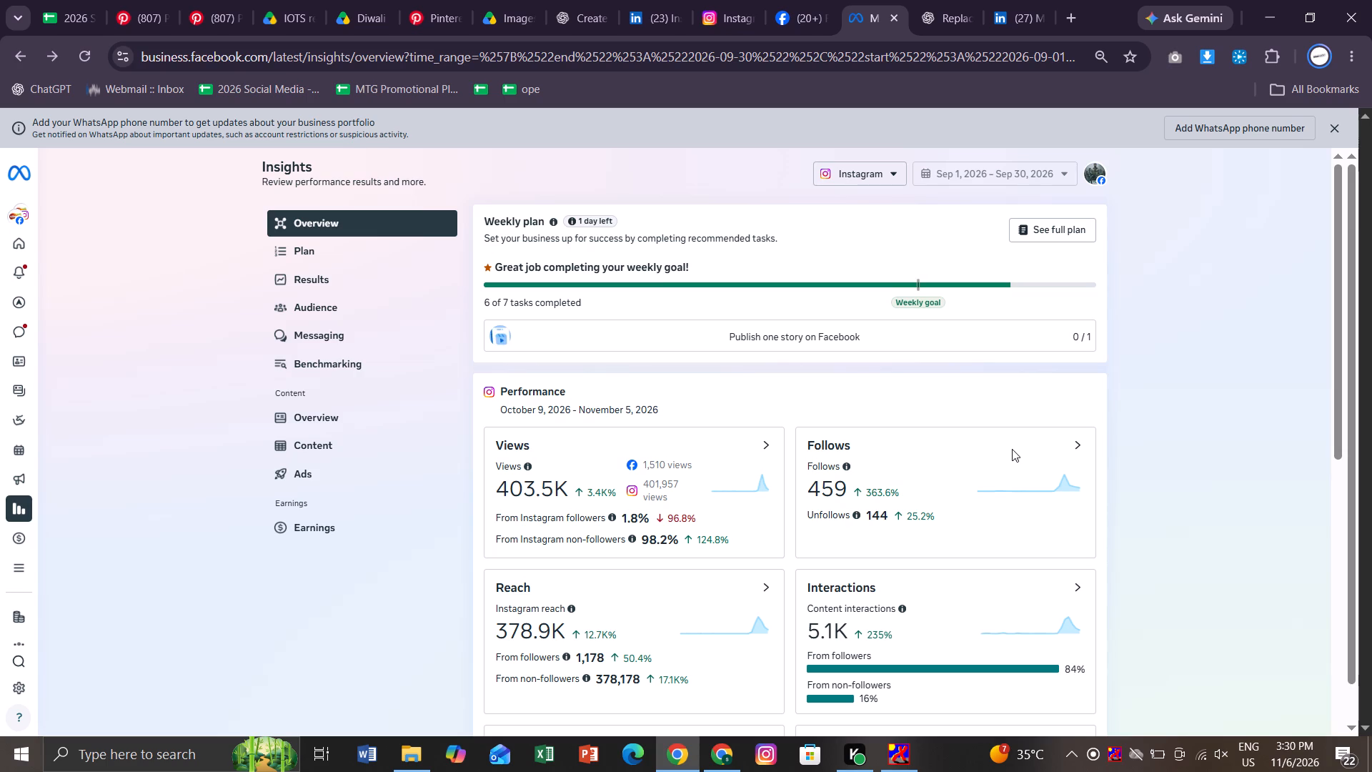
Examine the Instagram performance cards, recent ads and recent content on the Insights overview page.
{"action": "double_click", "coordinate": [854, 497]}
{"action": "scroll", "coordinate": [858, 508], "scroll_direction": "down", "scroll_amount": 9}
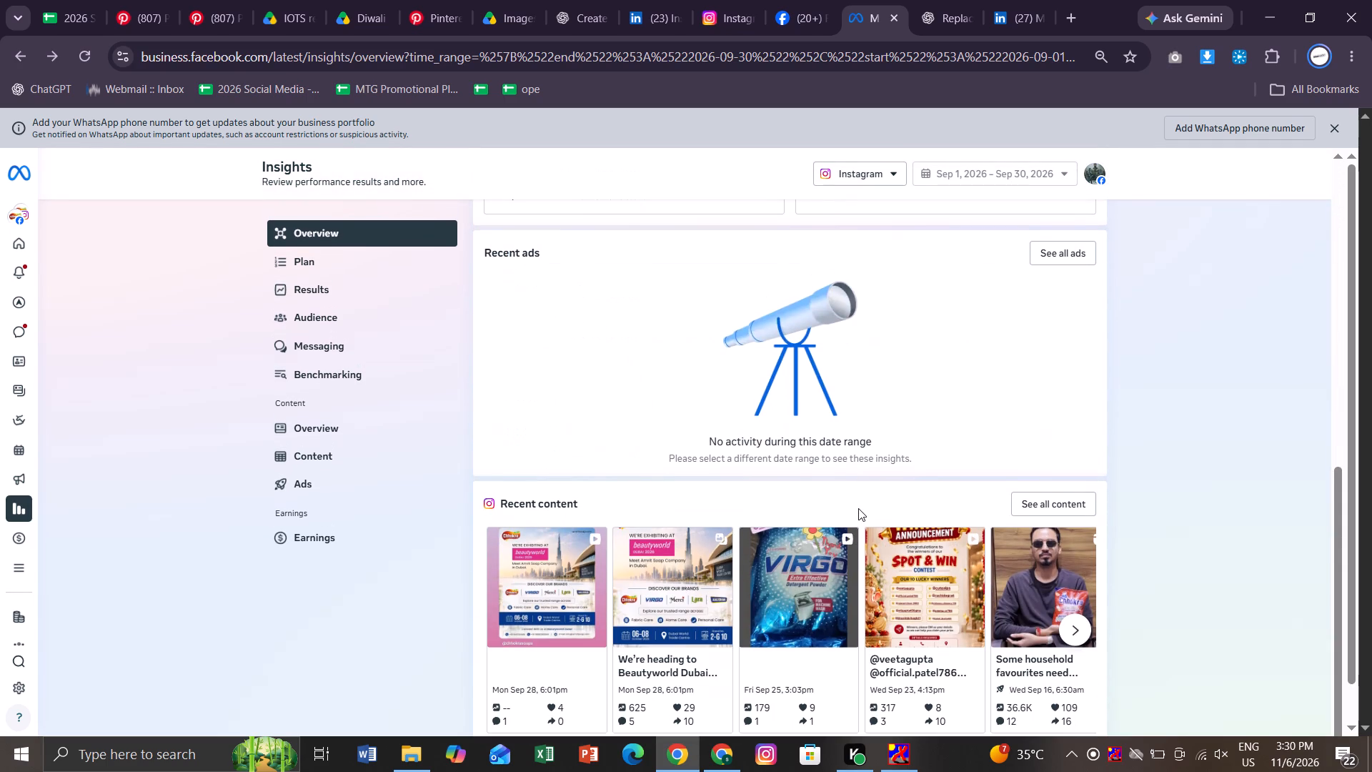
{"action": "scroll", "coordinate": [858, 508], "scroll_direction": "down", "scroll_amount": 8}
{"action": "scroll", "coordinate": [858, 508], "scroll_direction": "up", "scroll_amount": 13}
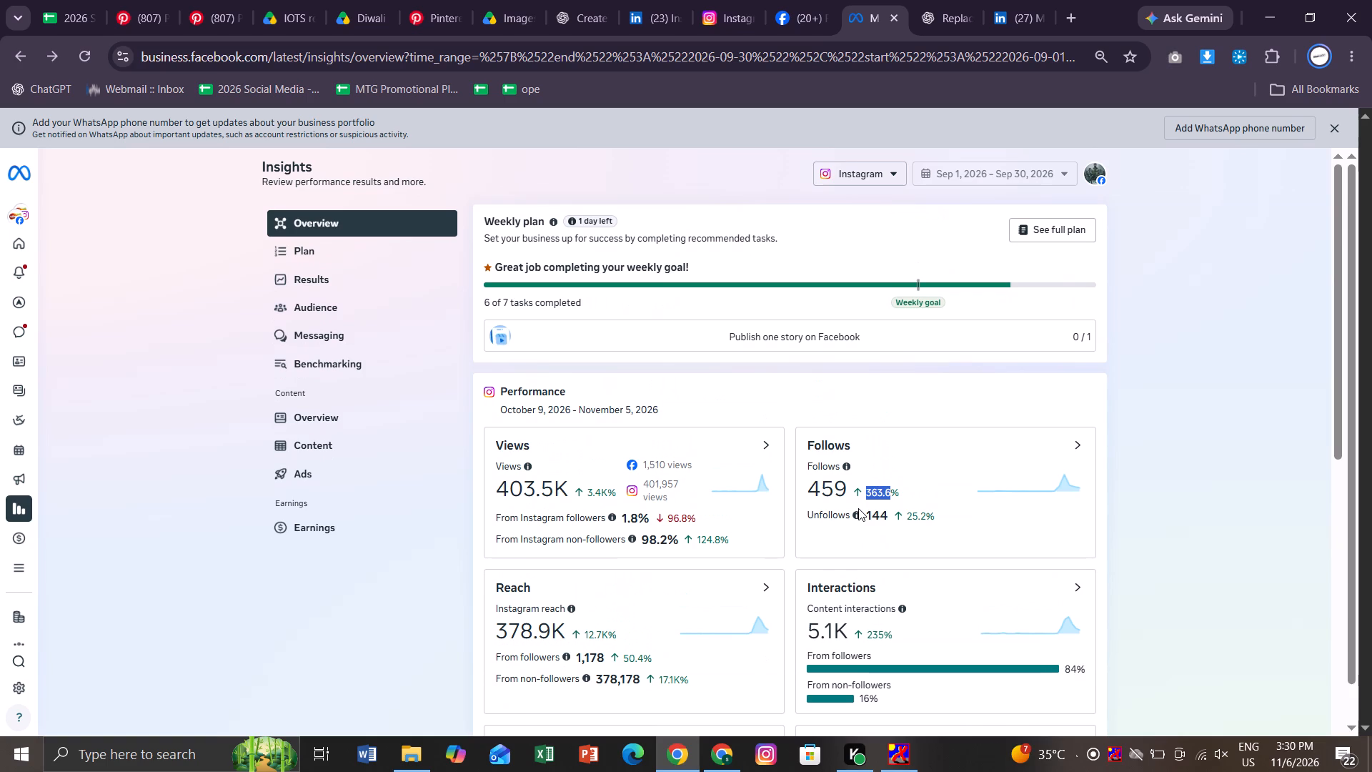
{"action": "left_click", "coordinate": [857, 451]}
Open the Follows details and review the lifetime followers, age, gender, top cities and top countries.
{"action": "left_click", "coordinate": [1062, 442]}
{"action": "left_click", "coordinate": [1072, 447]}
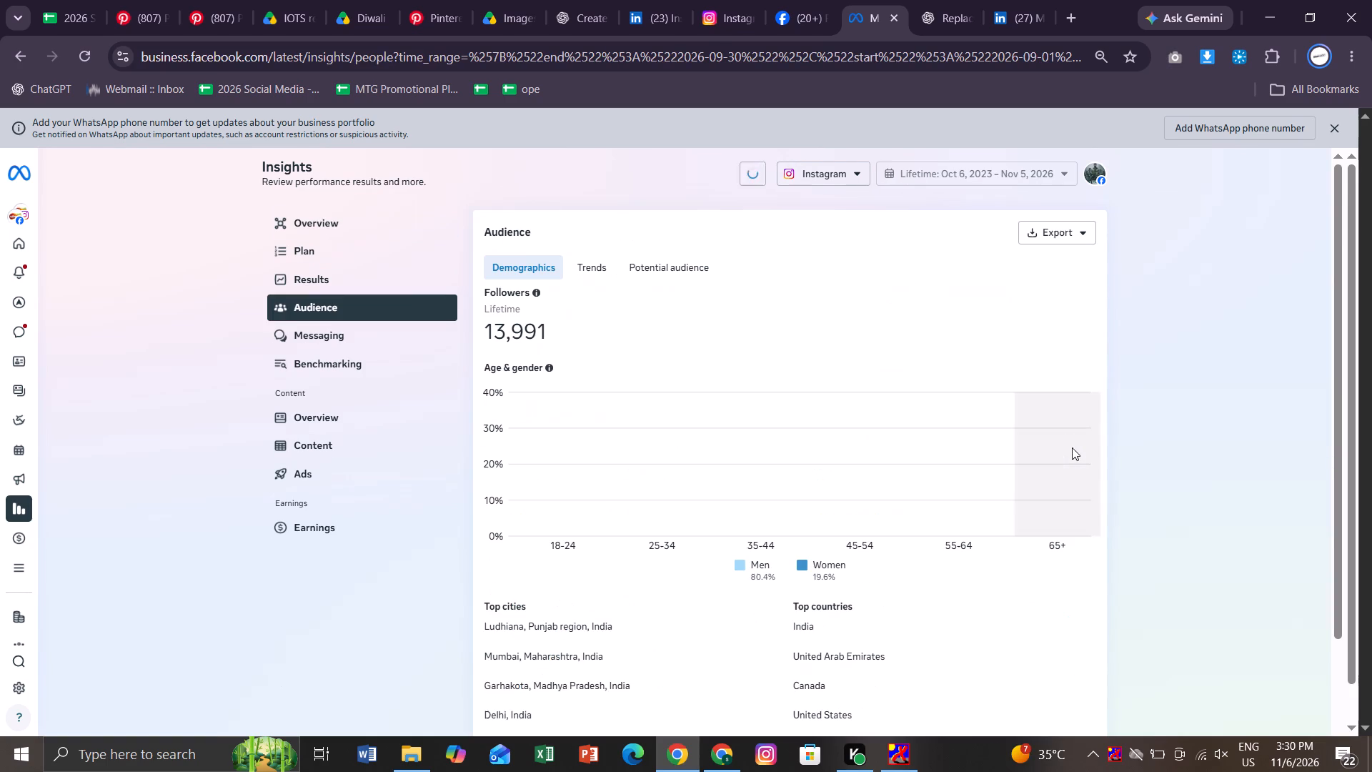
{"action": "scroll", "coordinate": [715, 488], "scroll_direction": "down", "scroll_amount": 5}
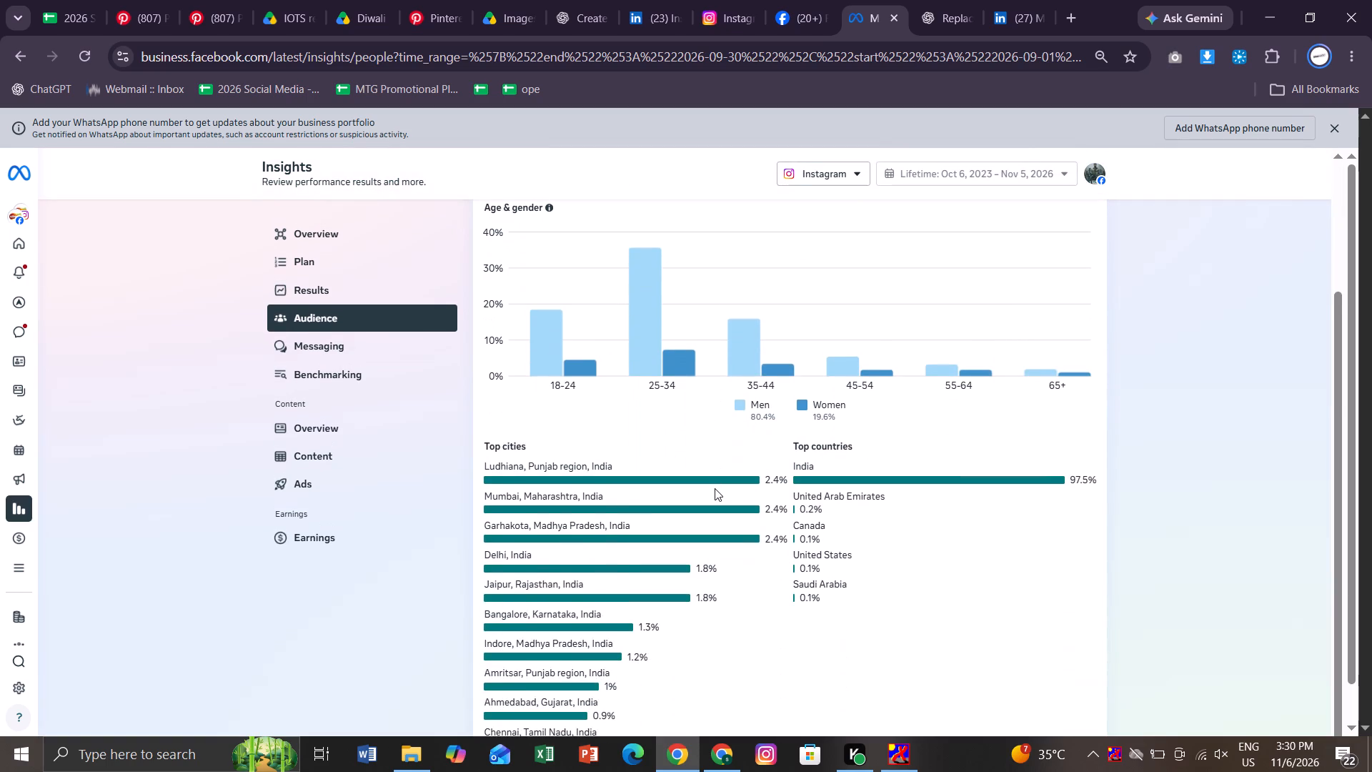
{"action": "scroll", "coordinate": [715, 488], "scroll_direction": "up", "scroll_amount": 5}
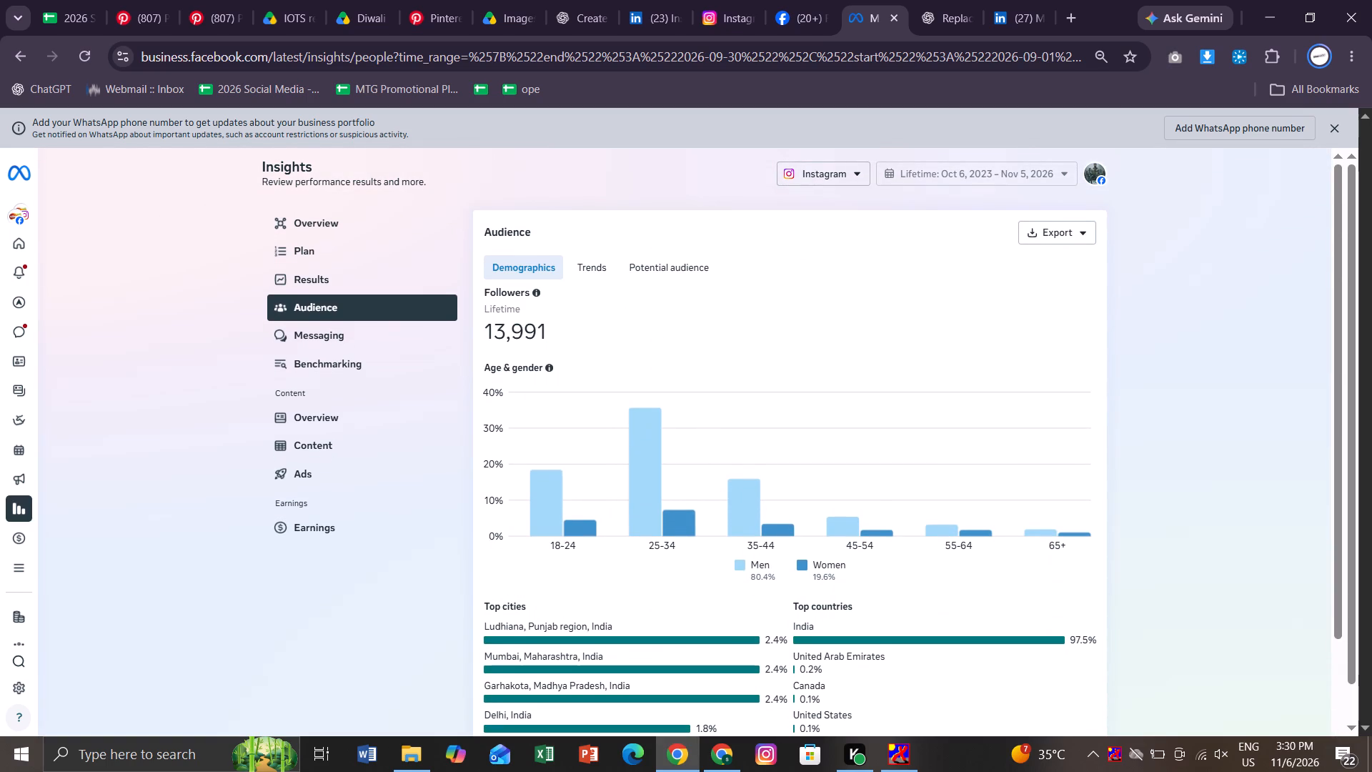
Open Calculator, start a subtraction from 13991 and move the calculator clear of the follower count.
{"action": "left_click", "coordinate": [175, 748]}
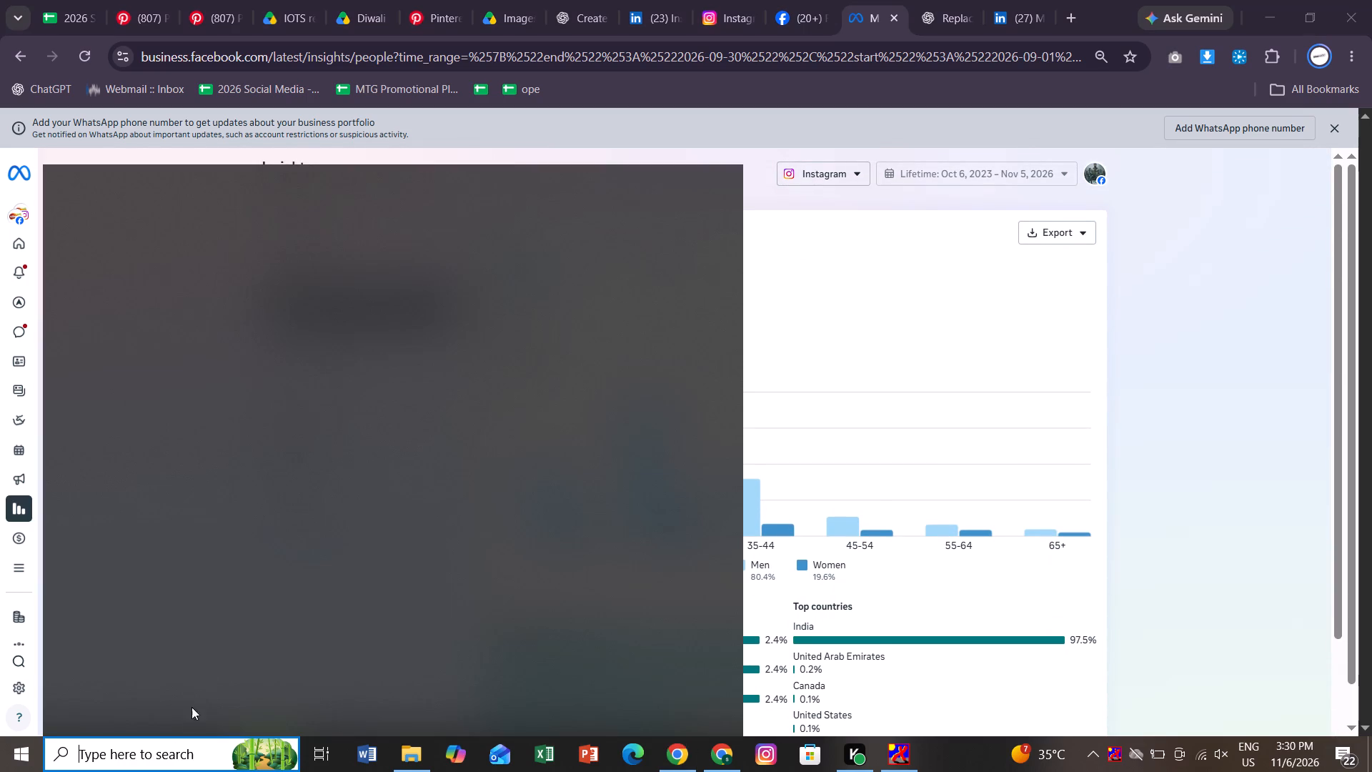
{"action": "left_click", "coordinate": [178, 302]}
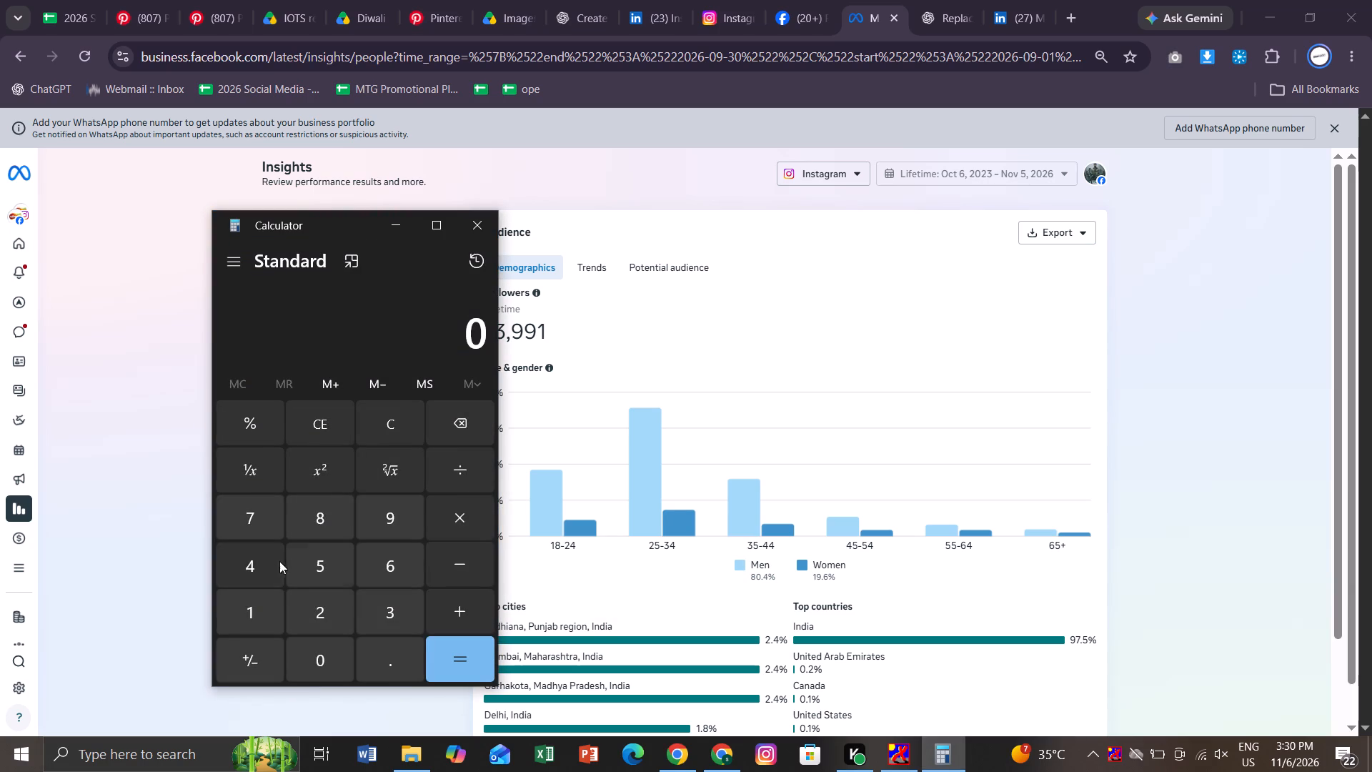
{"action": "left_click", "coordinate": [267, 598]}
{"action": "left_click", "coordinate": [394, 593]}
{"action": "double_click", "coordinate": [392, 515]}
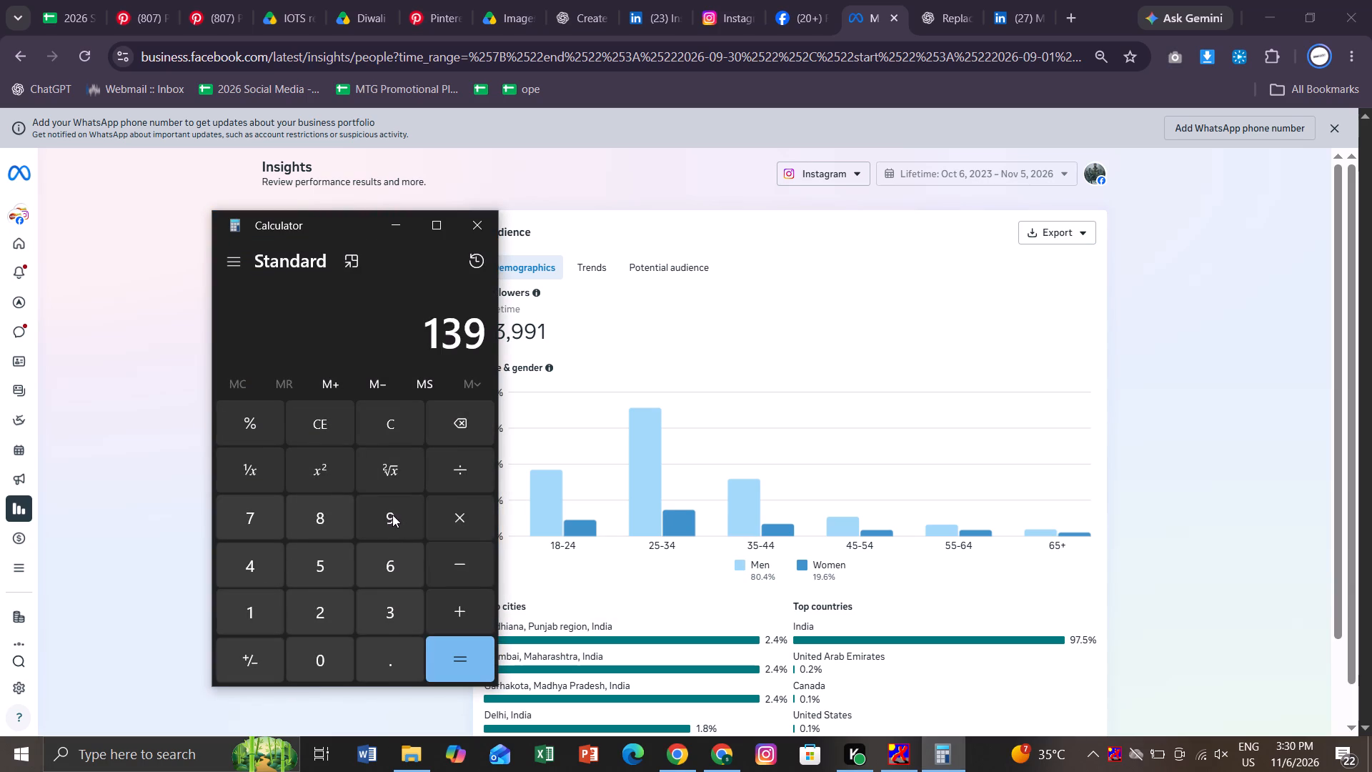
{"action": "left_click", "coordinate": [240, 606]}
{"action": "left_click", "coordinate": [444, 575]}
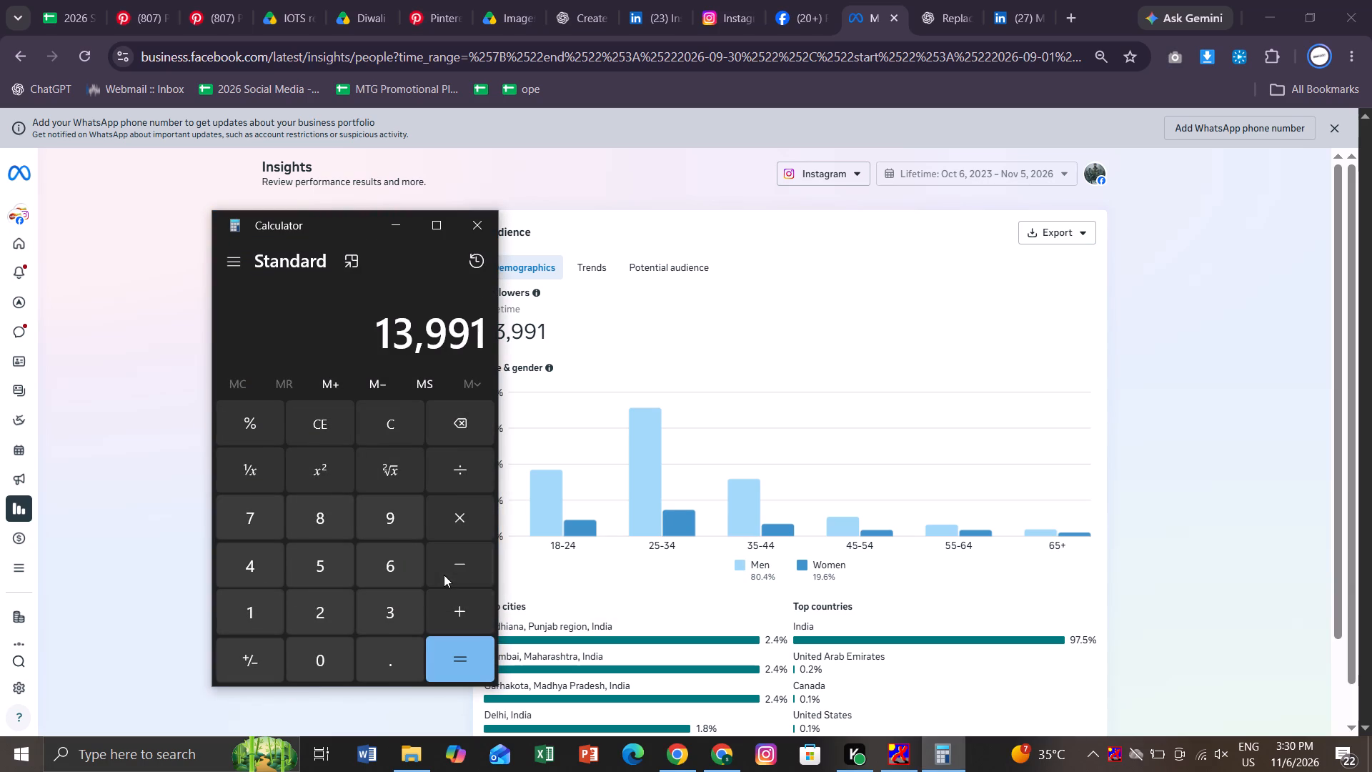
{"action": "left_click_drag", "start_coordinate": [346, 221], "coordinate": [94, 277]}
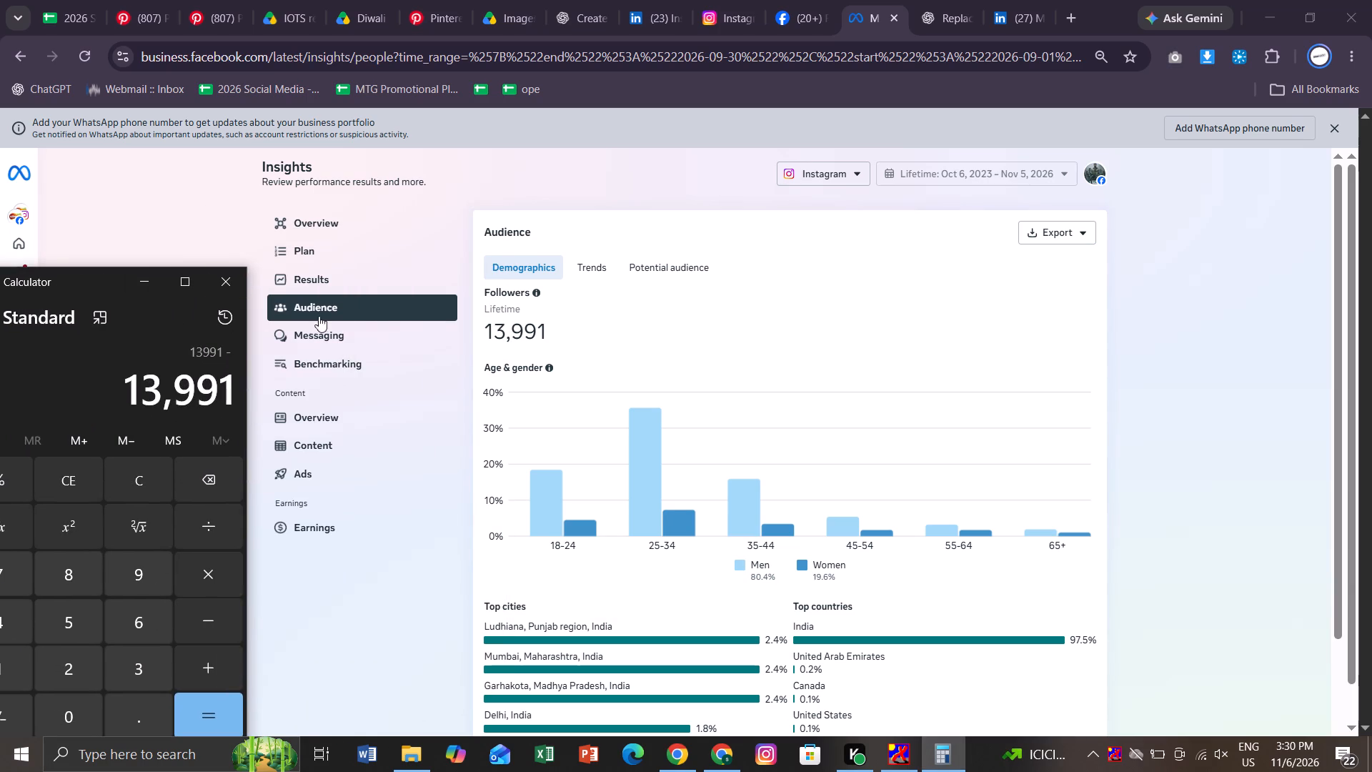
Return to the Instagram Insights overview and bring Calculator back in front, repositioning it beside the figures.
{"action": "left_click", "coordinate": [23, 56]}
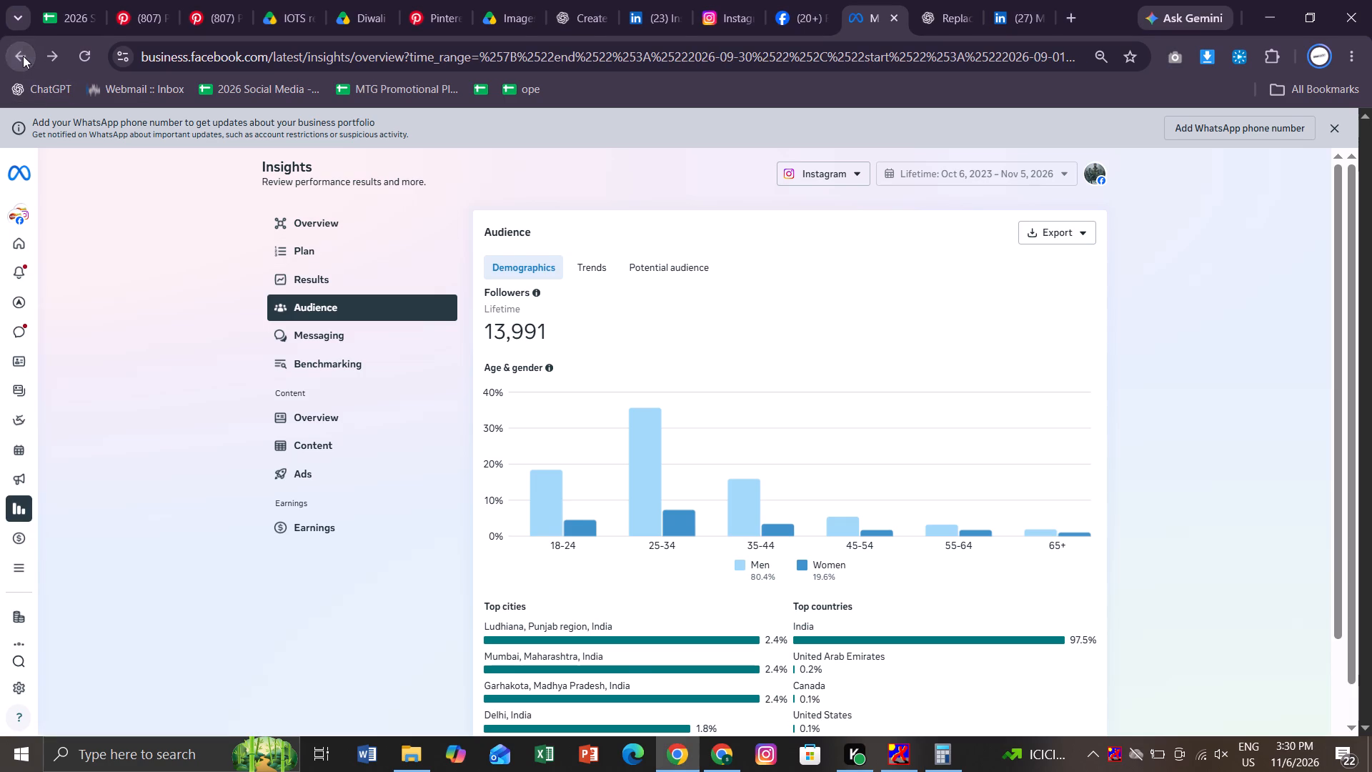
{"action": "left_click", "coordinate": [23, 56]}
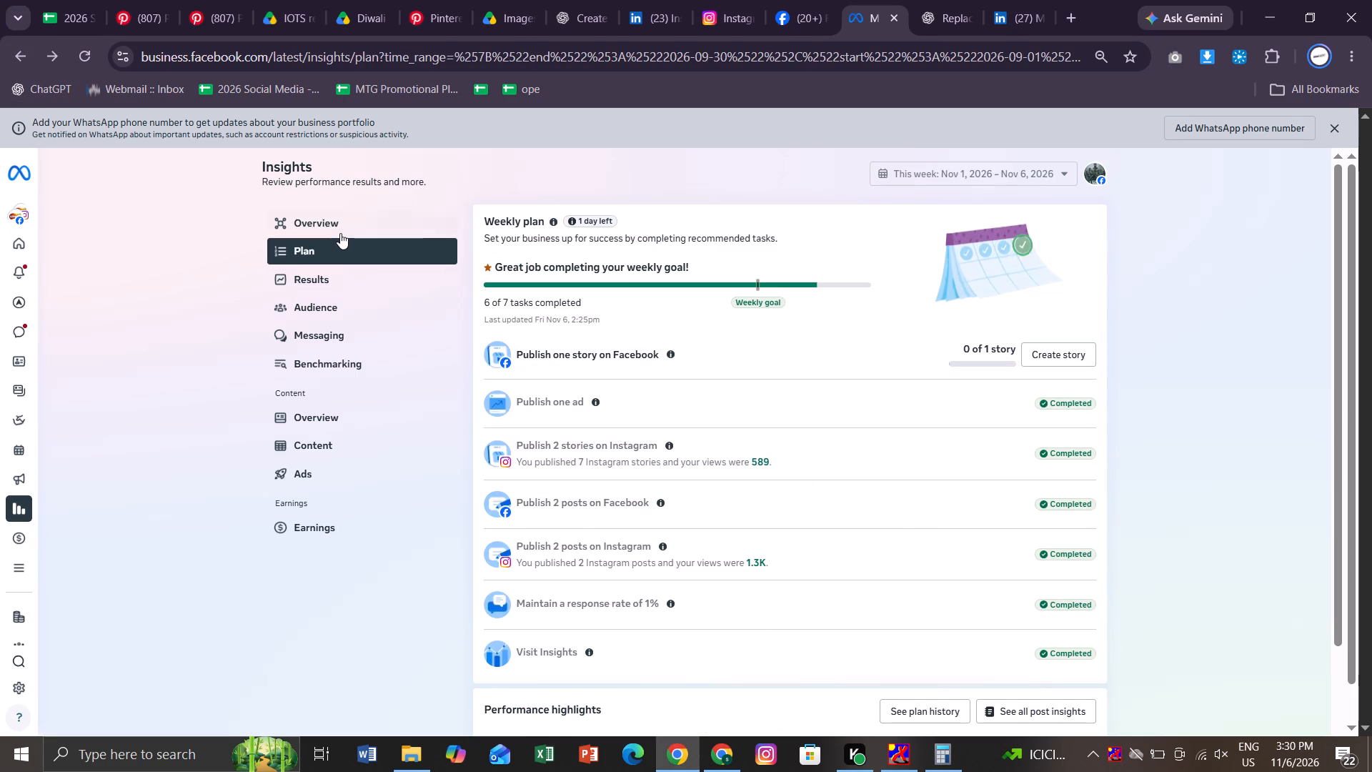
{"action": "left_click", "coordinate": [340, 233]}
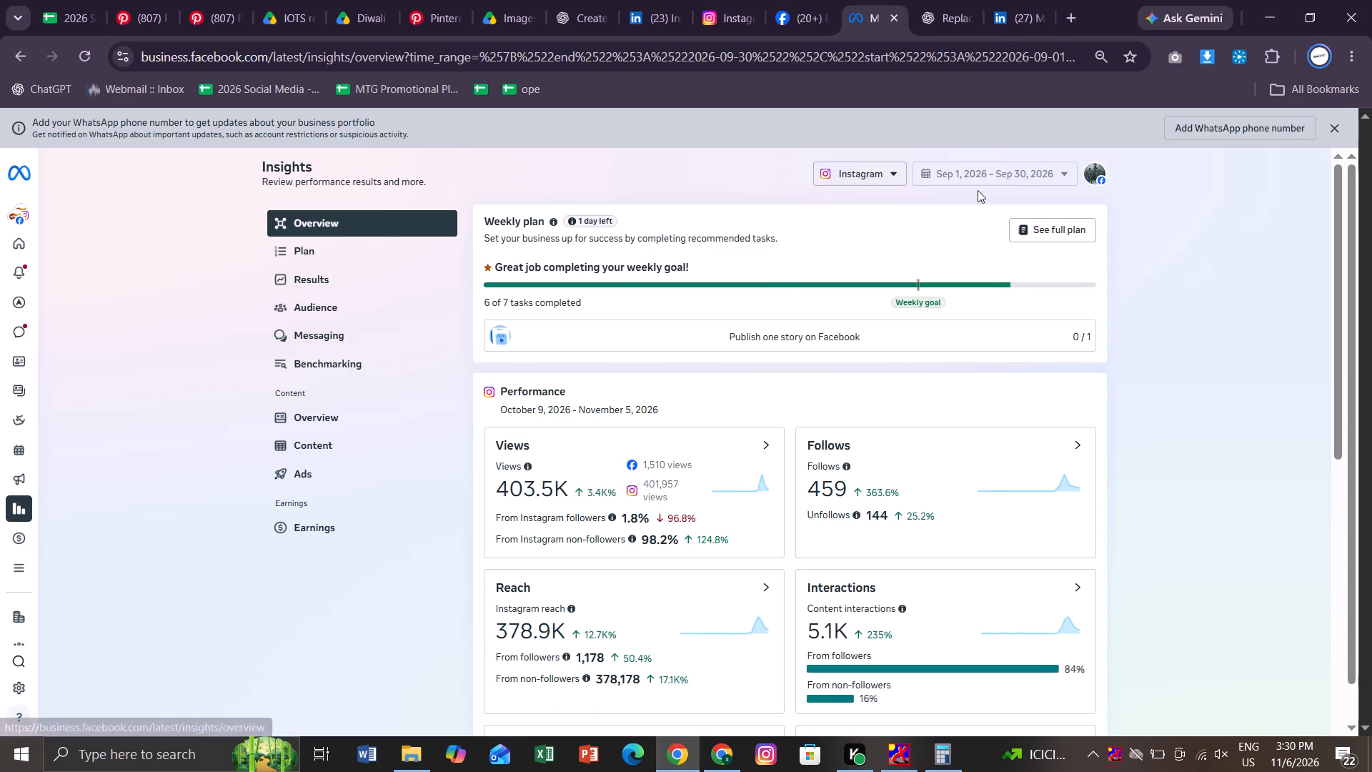
{"action": "left_click", "coordinate": [939, 766]}
{"action": "left_click_drag", "start_coordinate": [58, 284], "coordinate": [274, 160]}
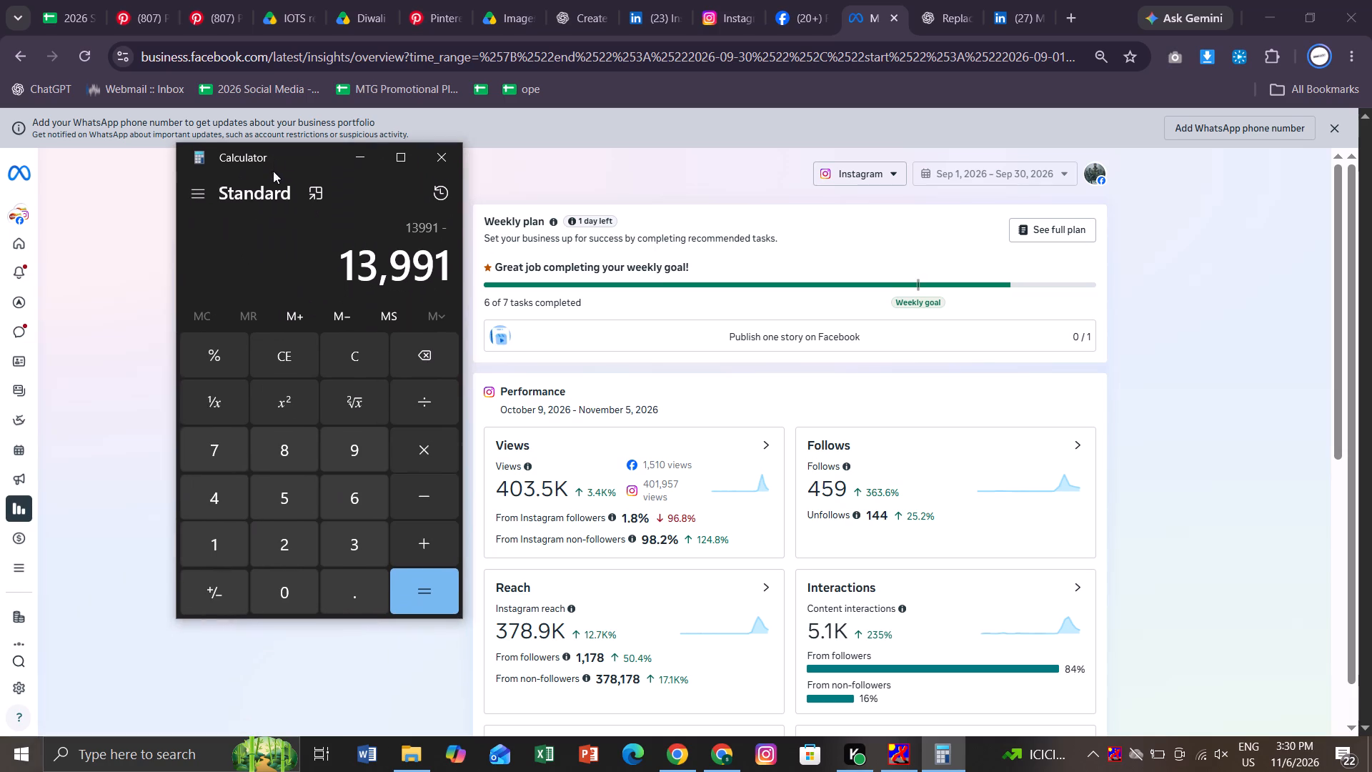
Subtract the 144 unfollows from 13991 in Calculator and copy the result.
{"action": "left_click", "coordinate": [413, 500]}
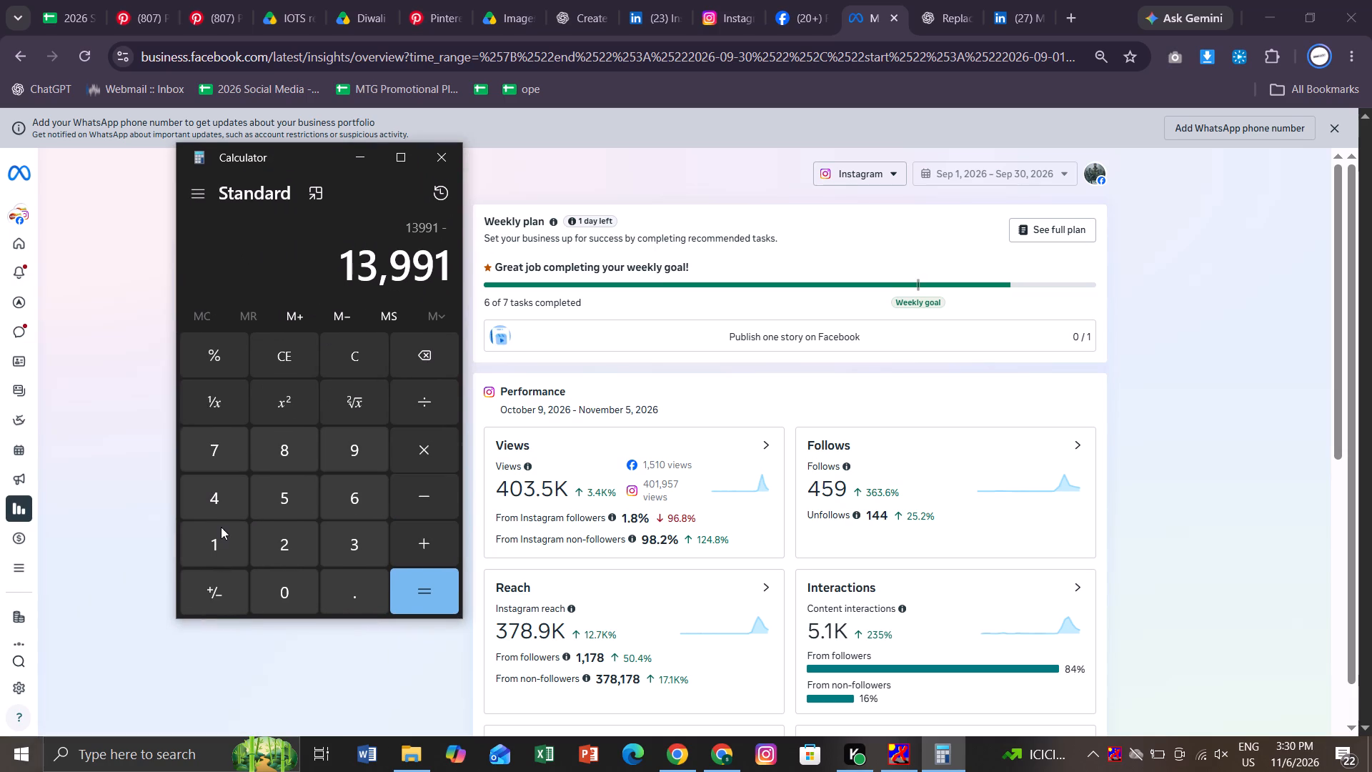
{"action": "left_click", "coordinate": [222, 533]}
{"action": "double_click", "coordinate": [222, 498]}
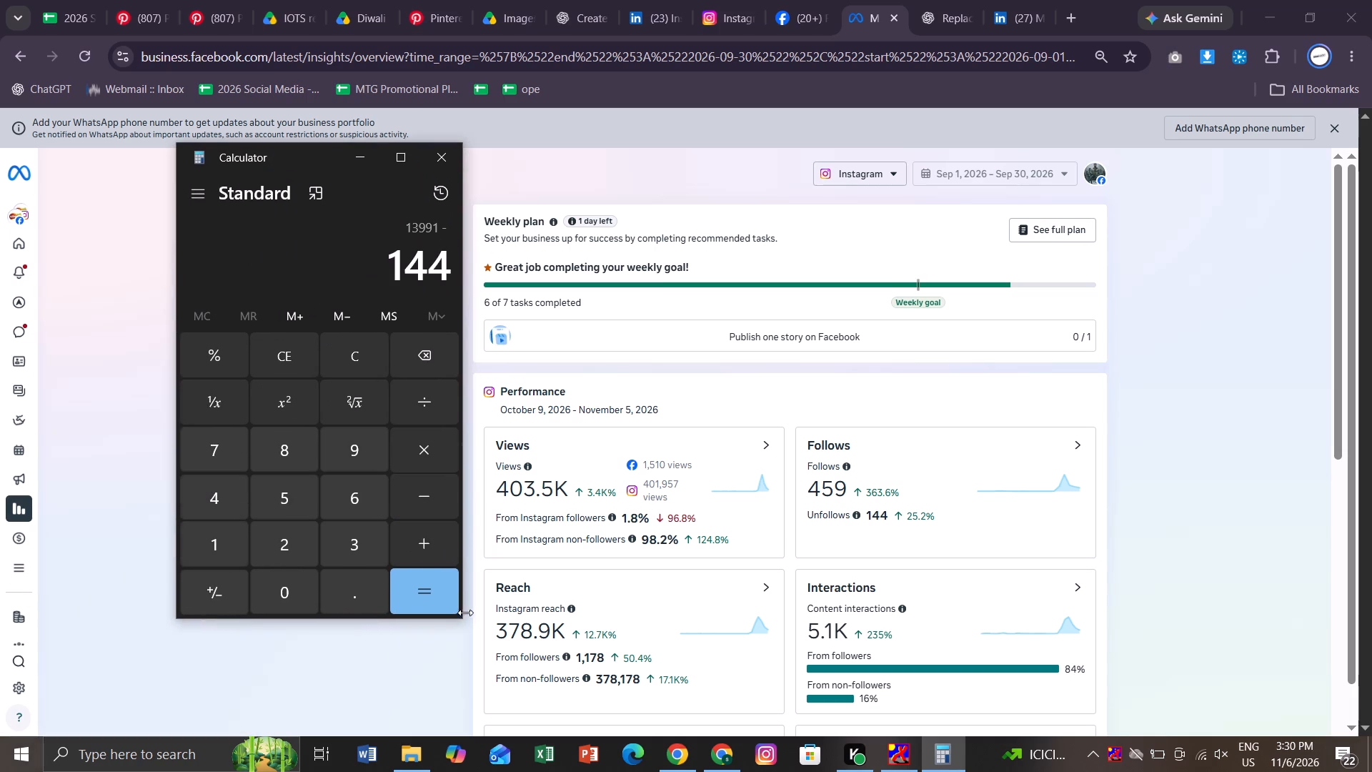
{"action": "left_click", "coordinate": [442, 605]}
{"action": "left_click_drag", "start_coordinate": [332, 262], "coordinate": [471, 282]}
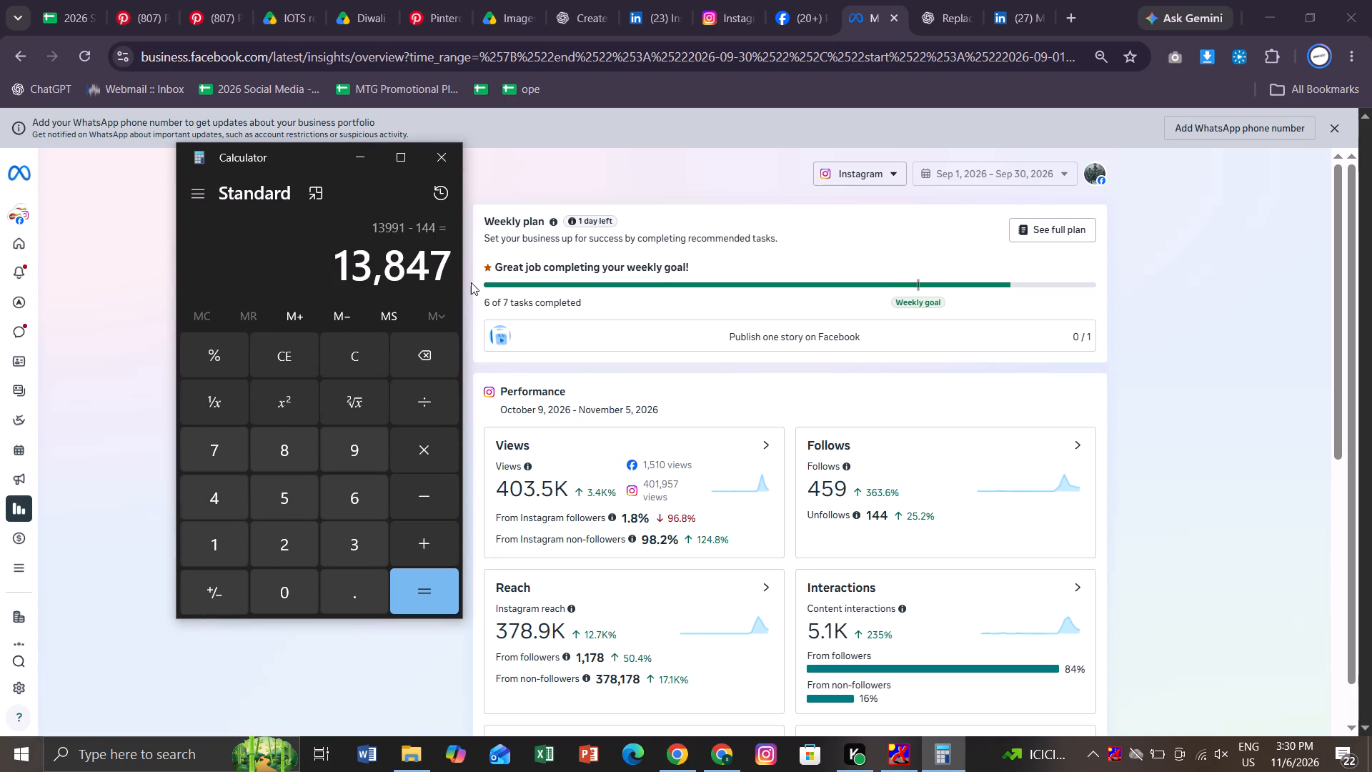
{"action": "left_click_drag", "start_coordinate": [471, 282], "coordinate": [467, 274]}
{"action": "left_click_drag", "start_coordinate": [453, 261], "coordinate": [362, 273]}
{"action": "left_click_drag", "start_coordinate": [337, 262], "coordinate": [444, 277]}
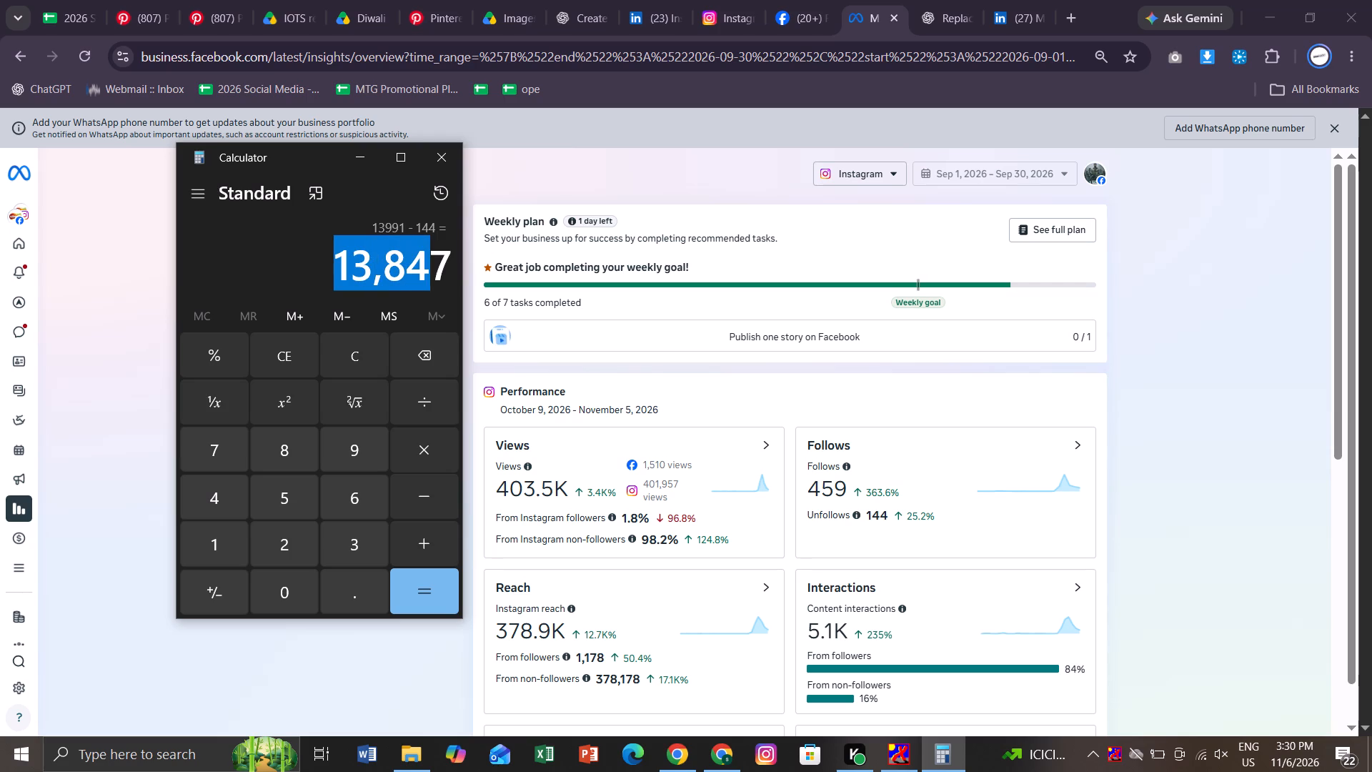
{"action": "left_click_drag", "start_coordinate": [444, 277], "coordinate": [449, 277]}
{"action": "key", "text": "ctrl+c"}
{"action": "key", "text": "ctrl+c"}
Switch to the Amrit Soap monthly tracker and paste 13,847 as the Instagram Followers for Sep 2026.
{"action": "key", "text": "alt+Tab"}
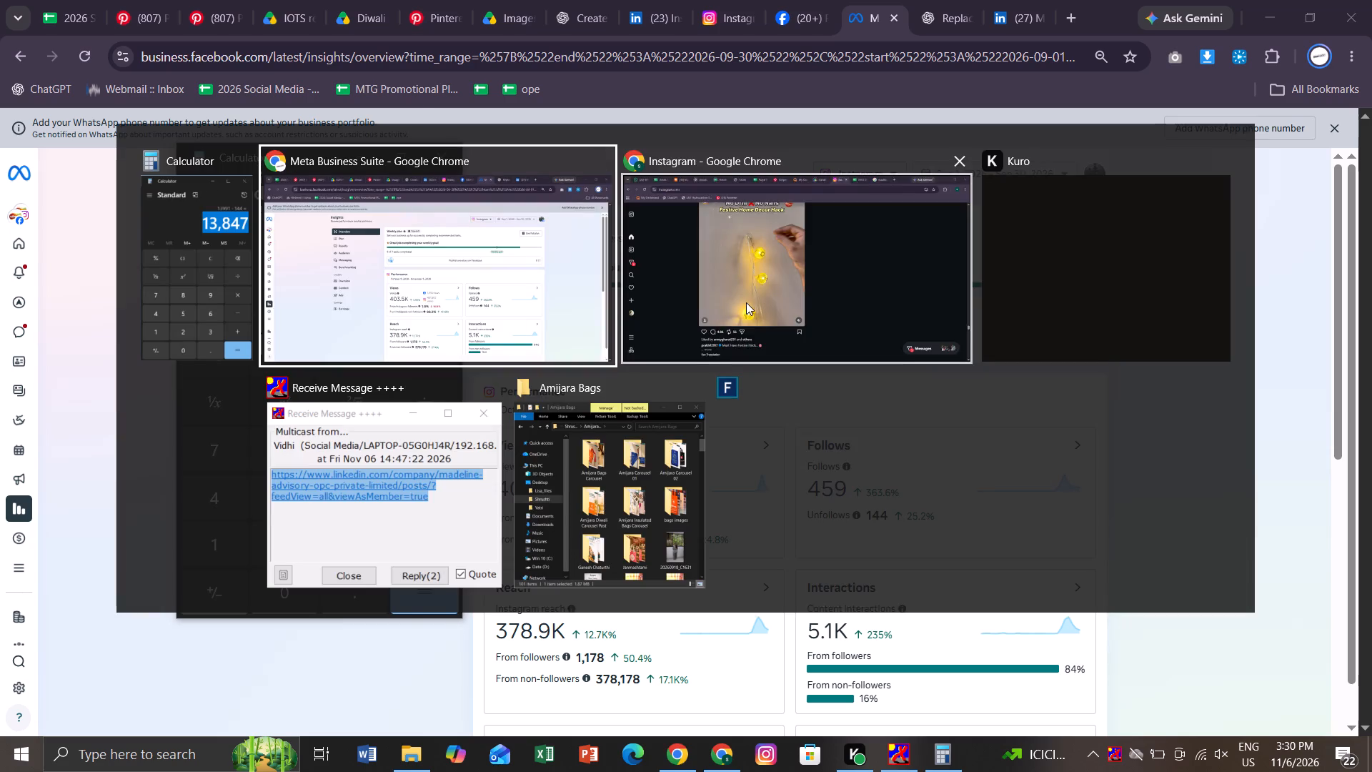
{"action": "left_click", "coordinate": [746, 302], "text": "alt"}
{"action": "left_click", "coordinate": [164, 16]}
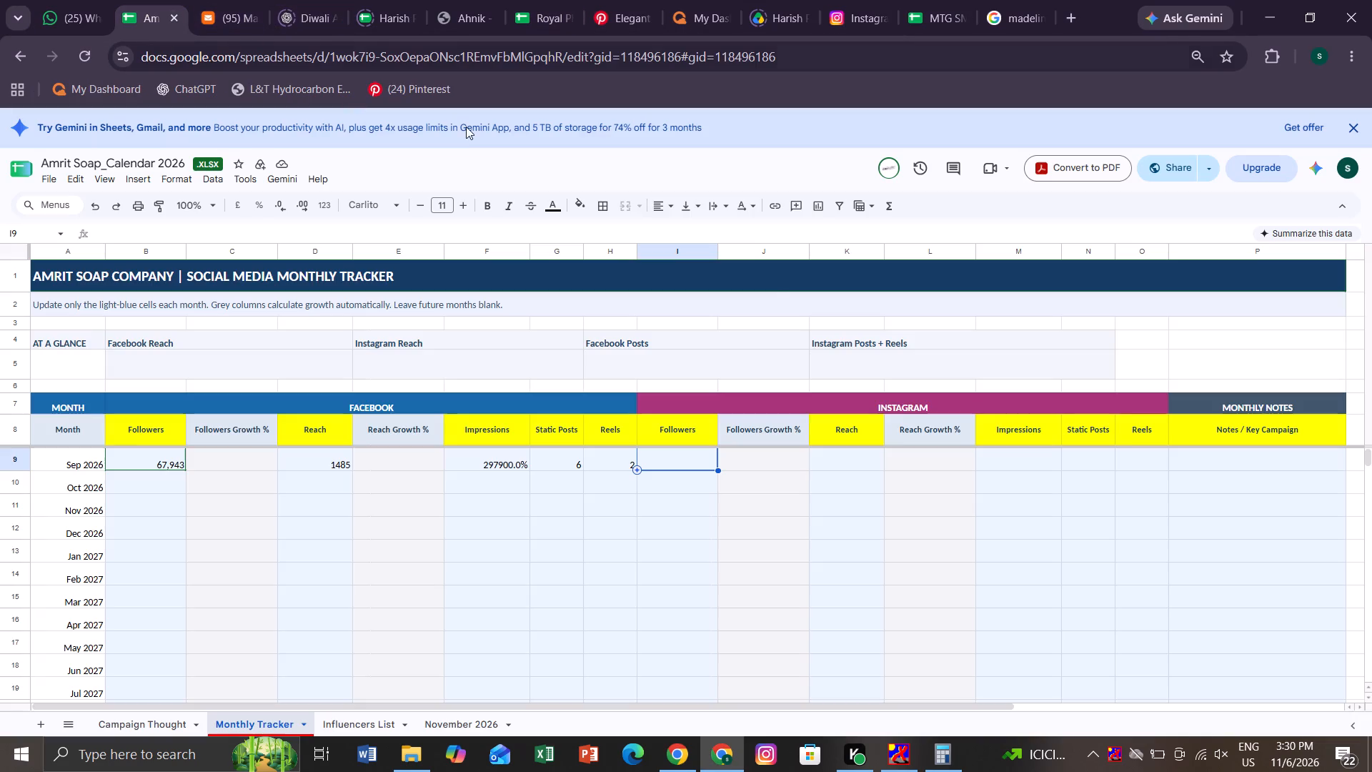
{"action": "double_click", "coordinate": [679, 462]}
{"action": "key", "text": "ctrl+v"}
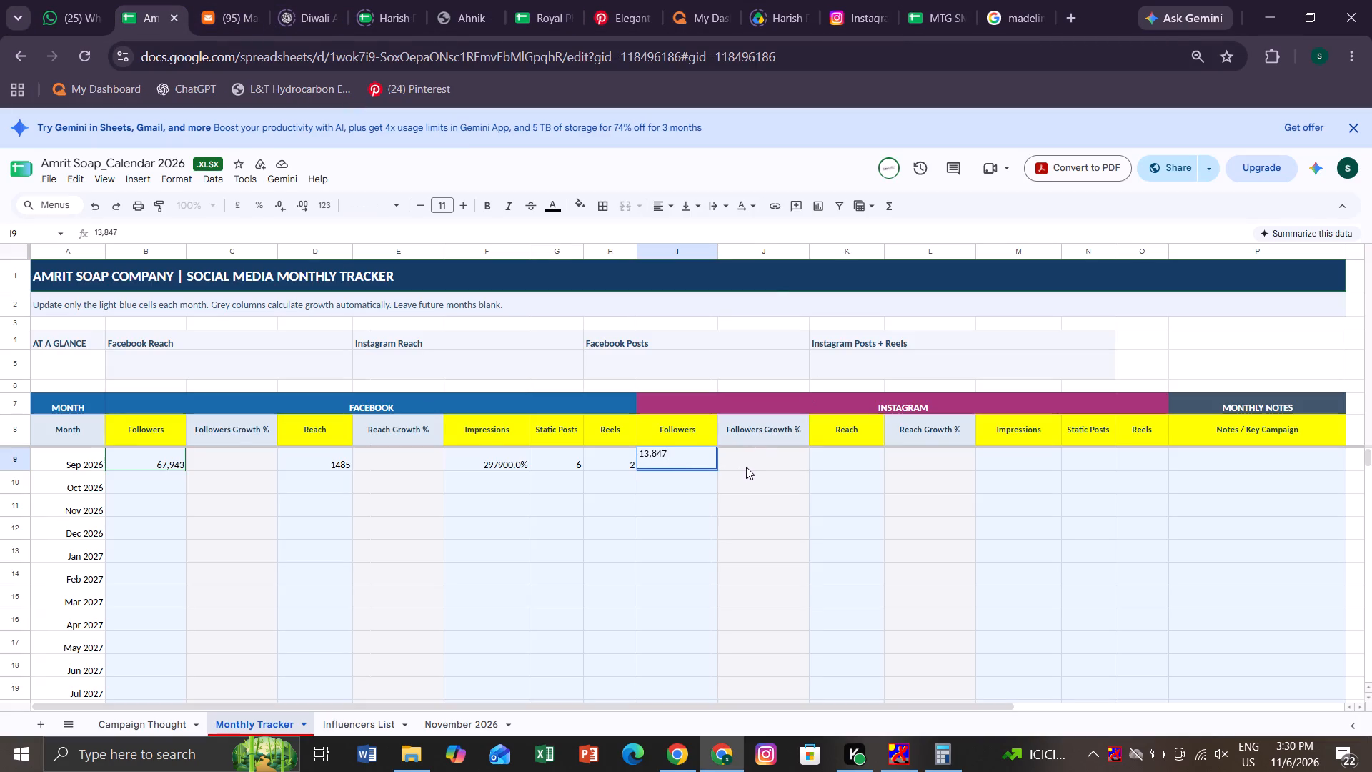
{"action": "left_click", "coordinate": [746, 467]}
Return to Meta Business Suite, check the Instagram Reach card and its details, and go back to the Insights overview, dismissing the weekly review.
{"action": "left_click", "coordinate": [847, 467]}
{"action": "key", "text": "alt+Tab"}
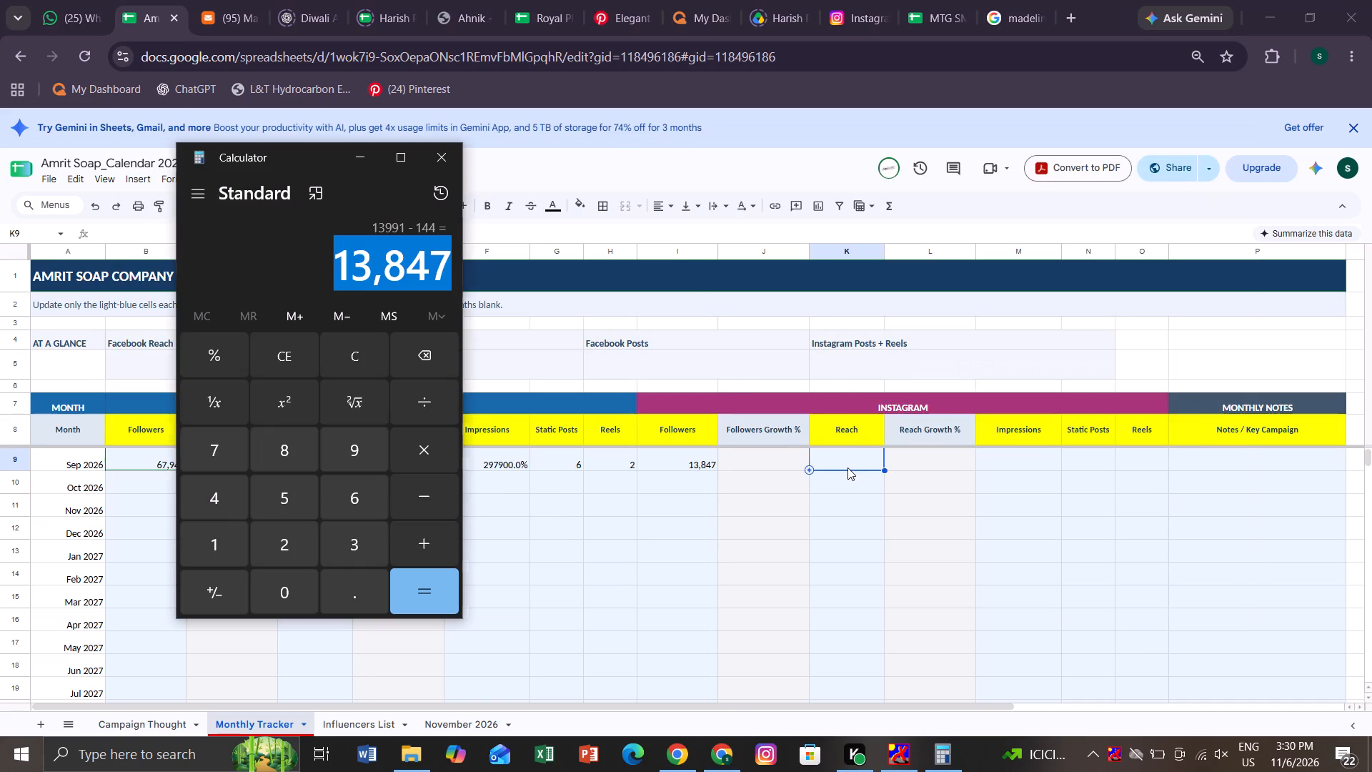
{"action": "key", "text": "alt+Tab"}
{"action": "left_click", "coordinate": [784, 254], "text": "alt"}
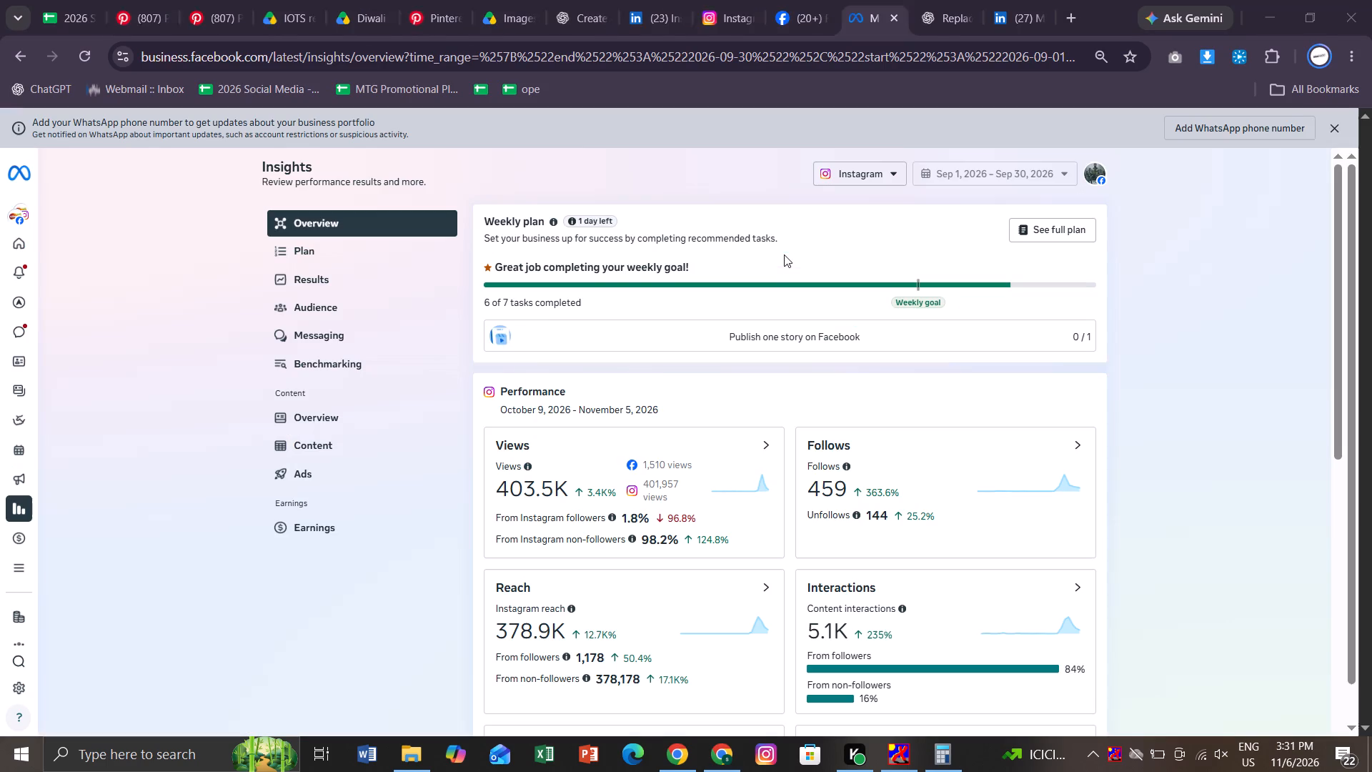
{"action": "scroll", "coordinate": [812, 452], "scroll_direction": "down", "scroll_amount": 2}
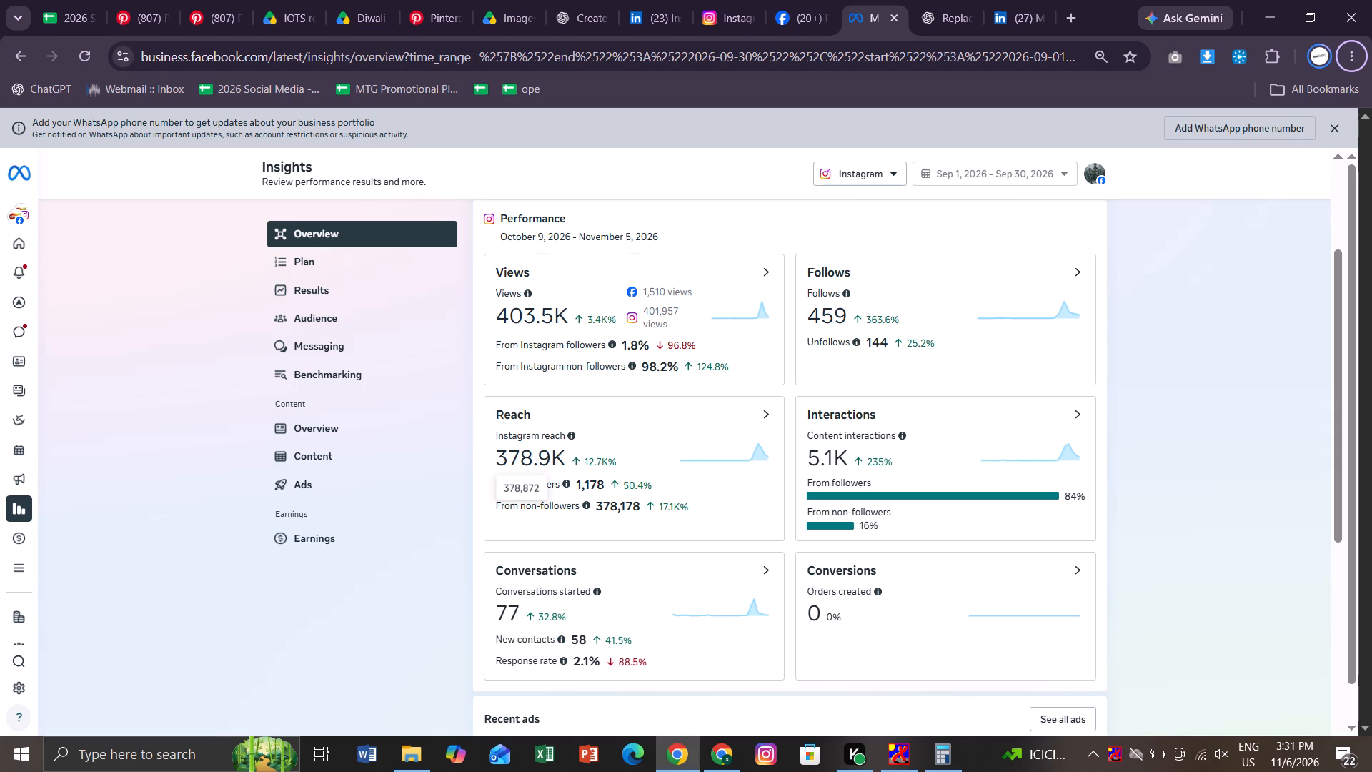
{"action": "left_click", "coordinate": [763, 409]}
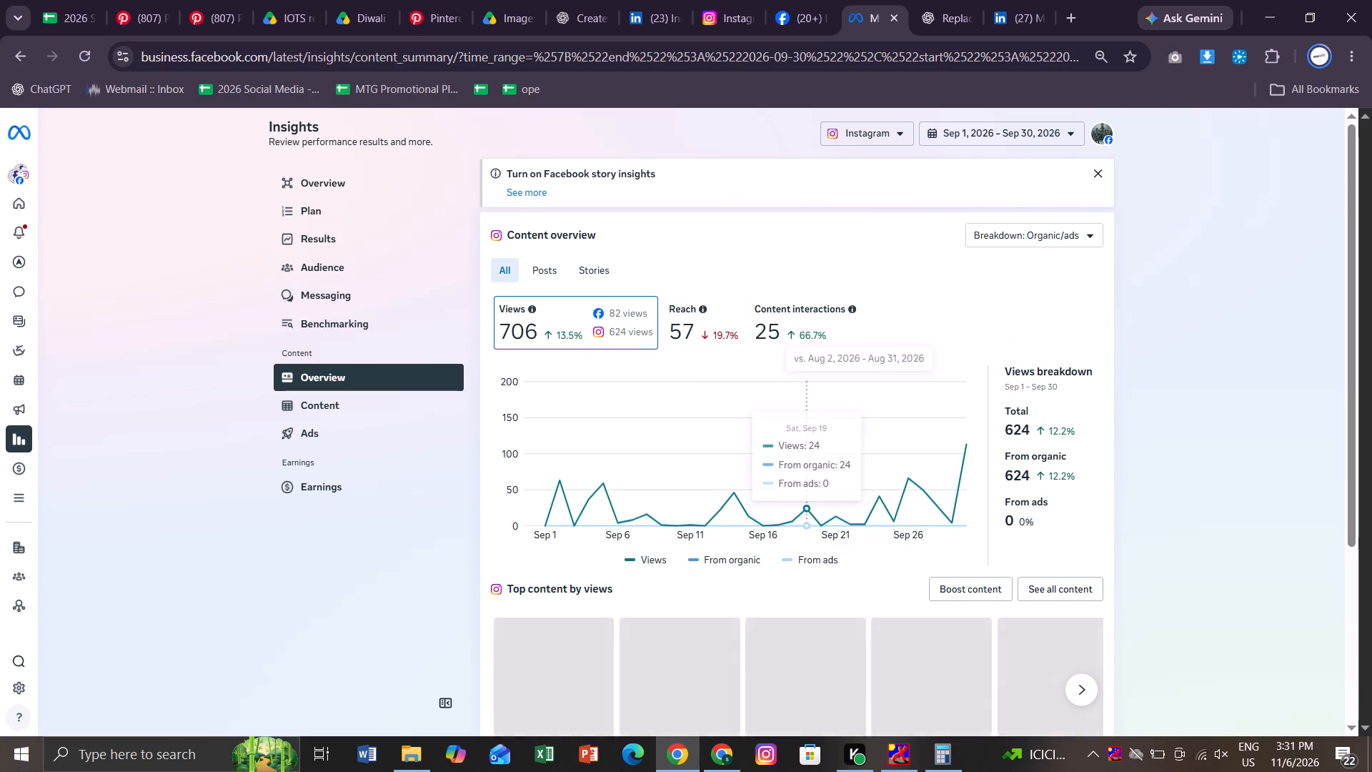
{"action": "scroll", "coordinate": [820, 452], "scroll_direction": "down", "scroll_amount": 5}
{"action": "scroll", "coordinate": [820, 452], "scroll_direction": "up", "scroll_amount": 5}
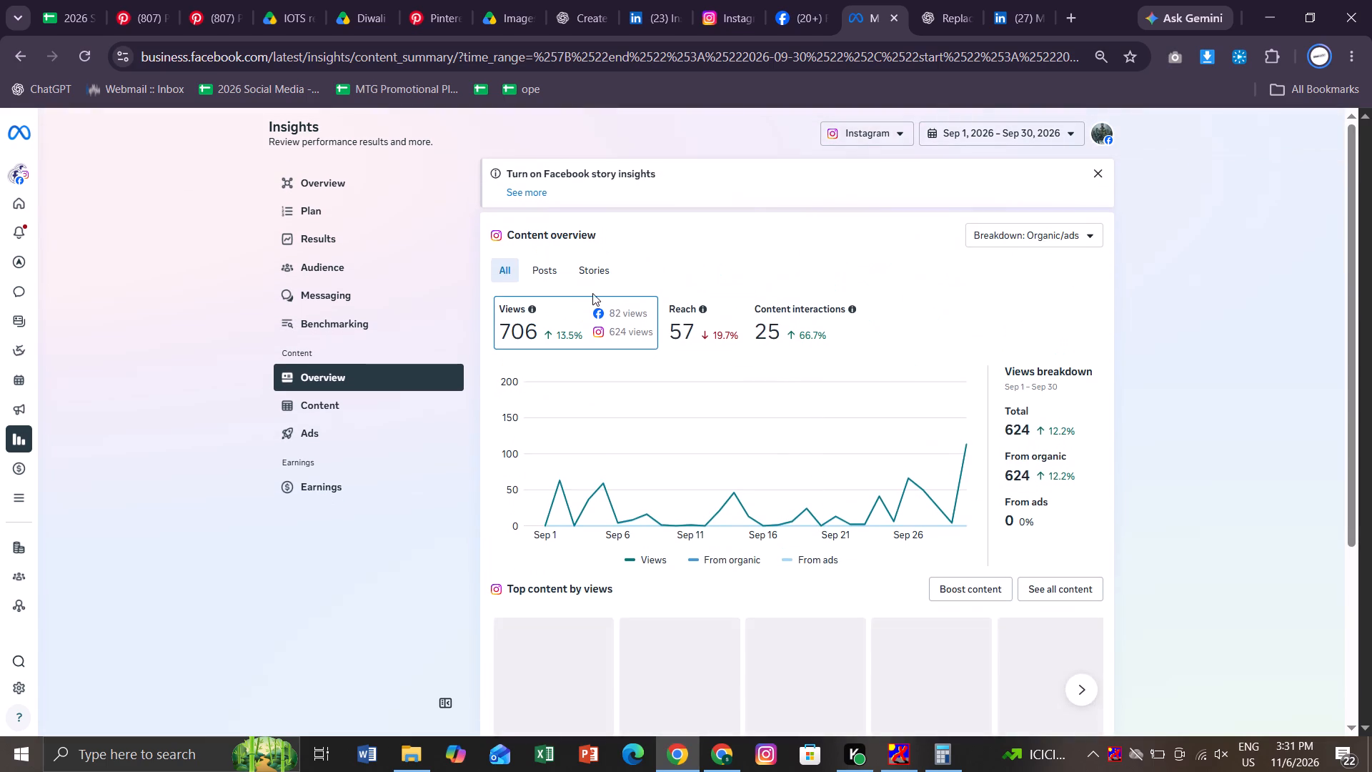
{"action": "scroll", "coordinate": [601, 361], "scroll_direction": "up", "scroll_amount": 4}
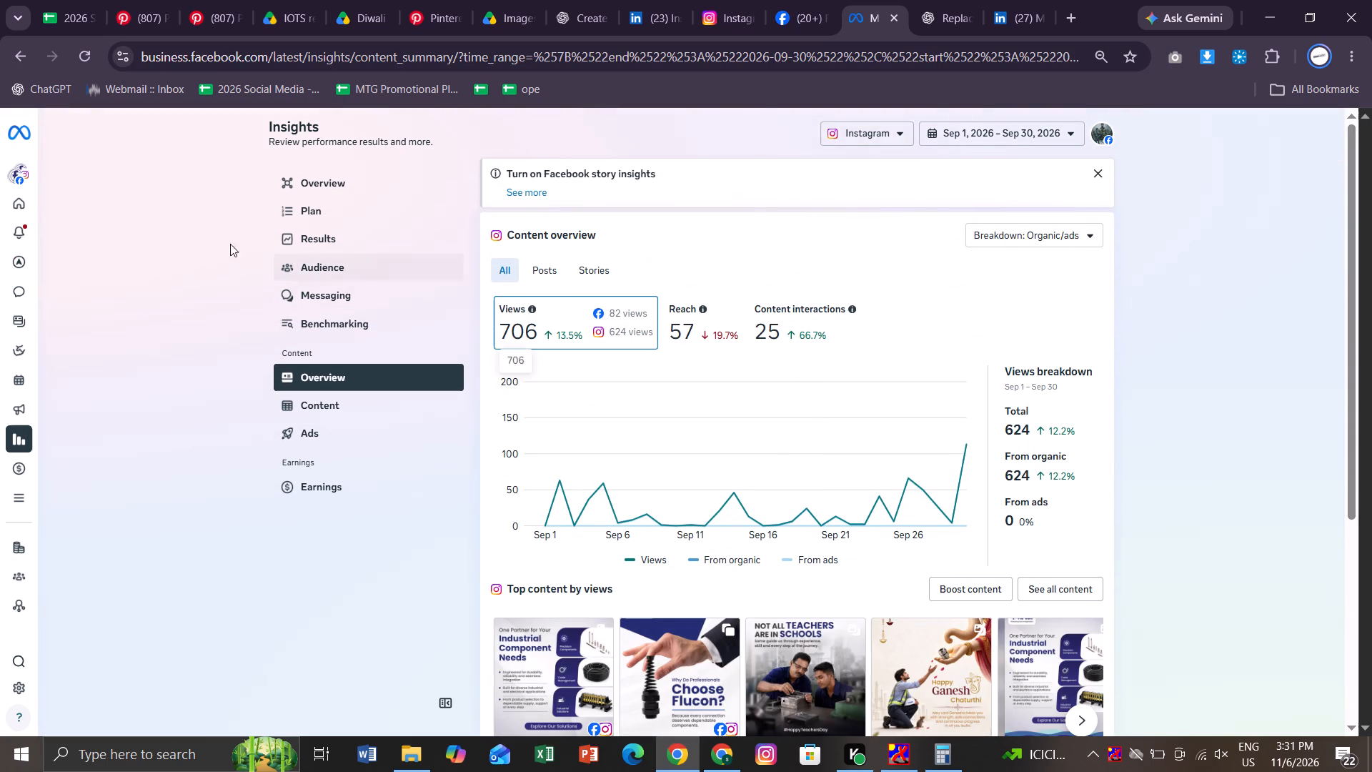
{"action": "left_click", "coordinate": [15, 53]}
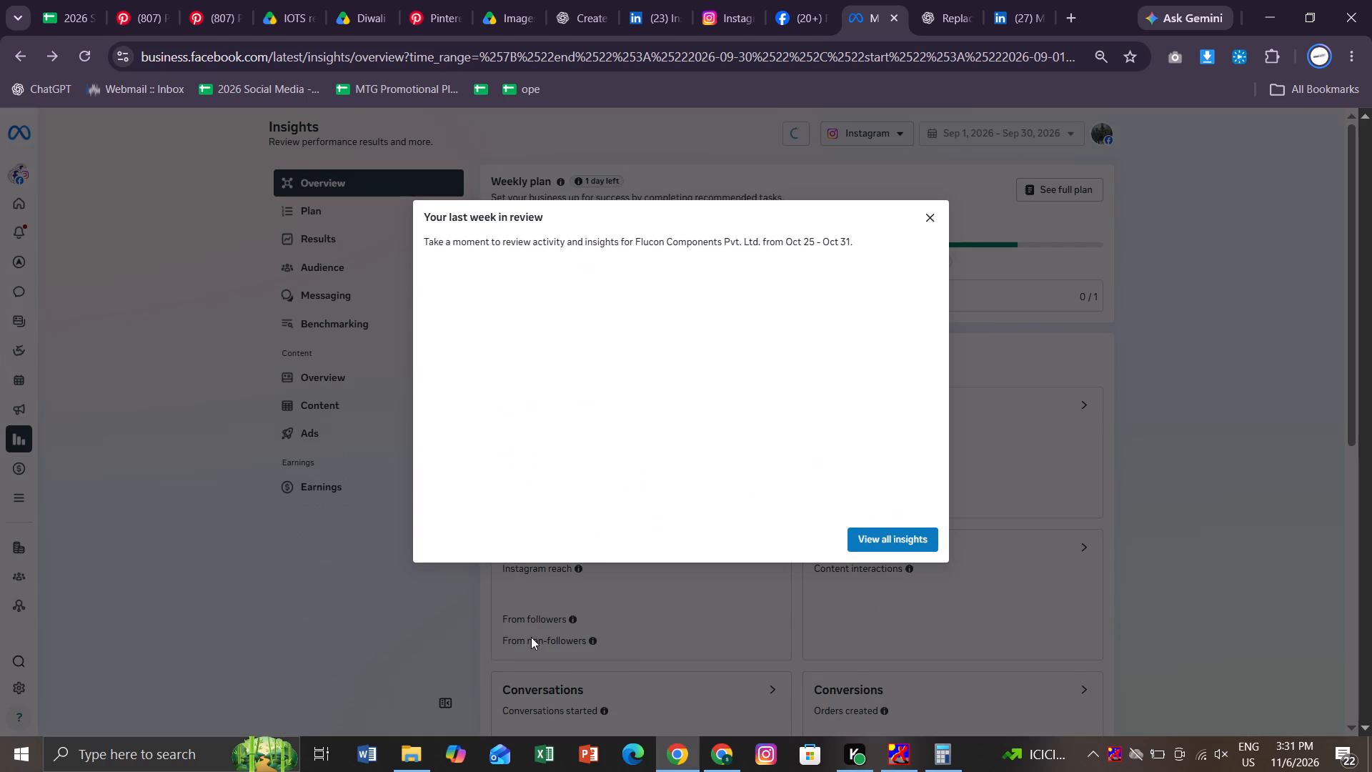
{"action": "left_click", "coordinate": [922, 217]}
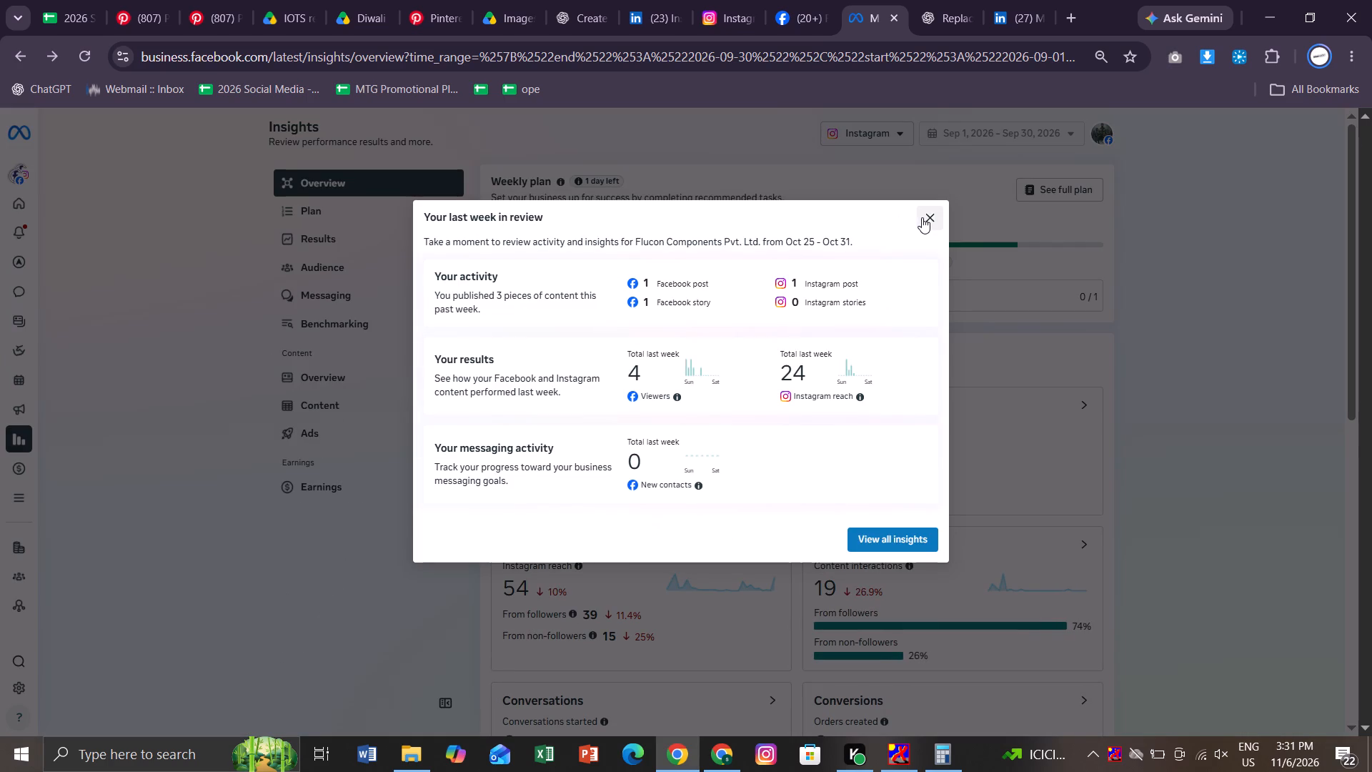
Open the Insights Results for Instagram and set the date range to Sep 1–Sep 30, 2026.
{"action": "left_click", "coordinate": [337, 232]}
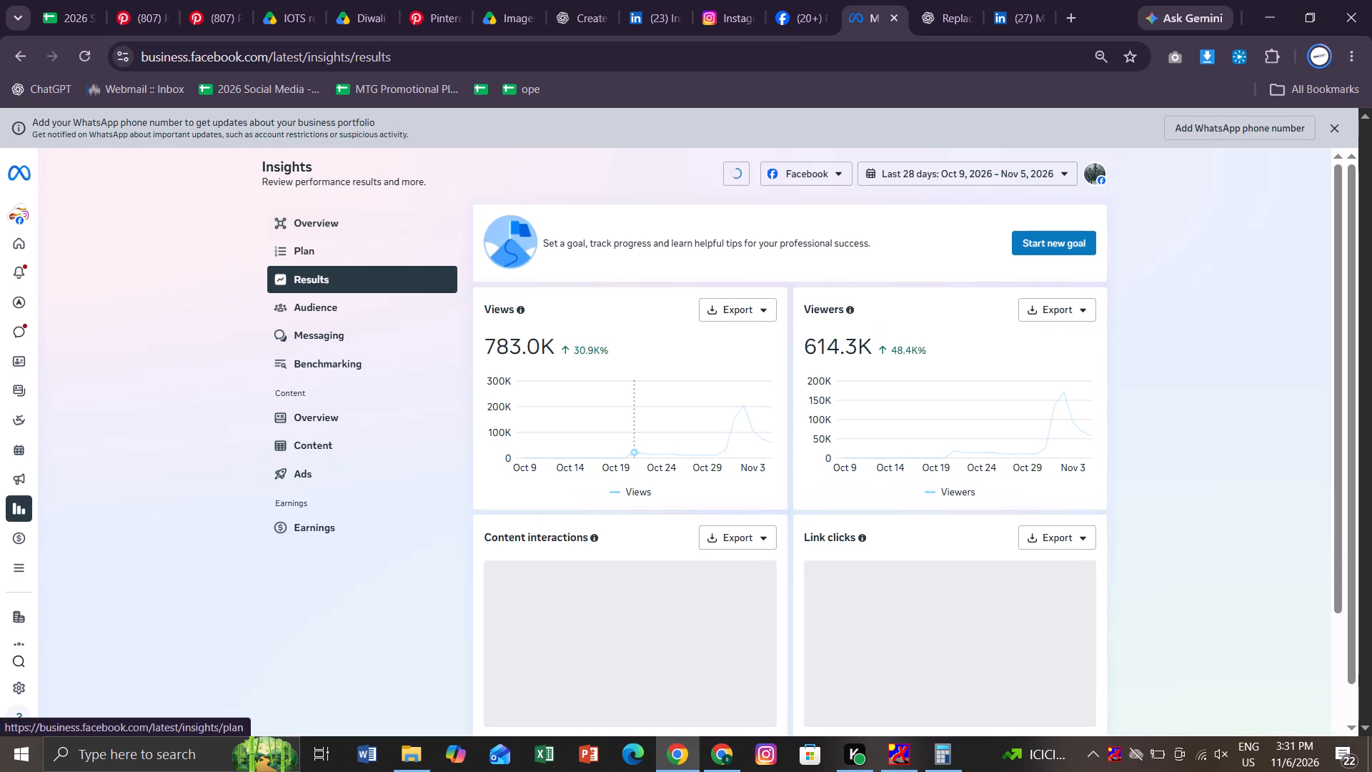
{"action": "left_click", "coordinate": [804, 167]}
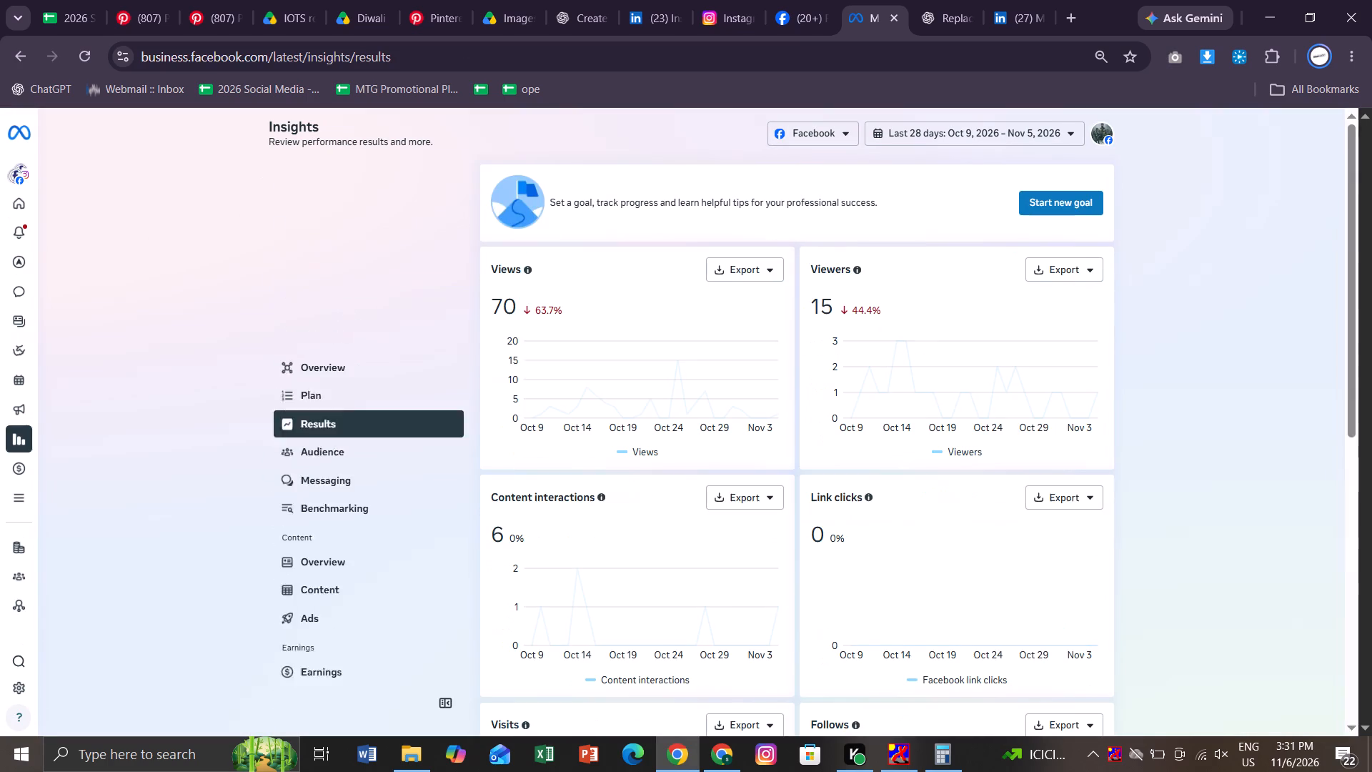
{"action": "left_click", "coordinate": [805, 144]}
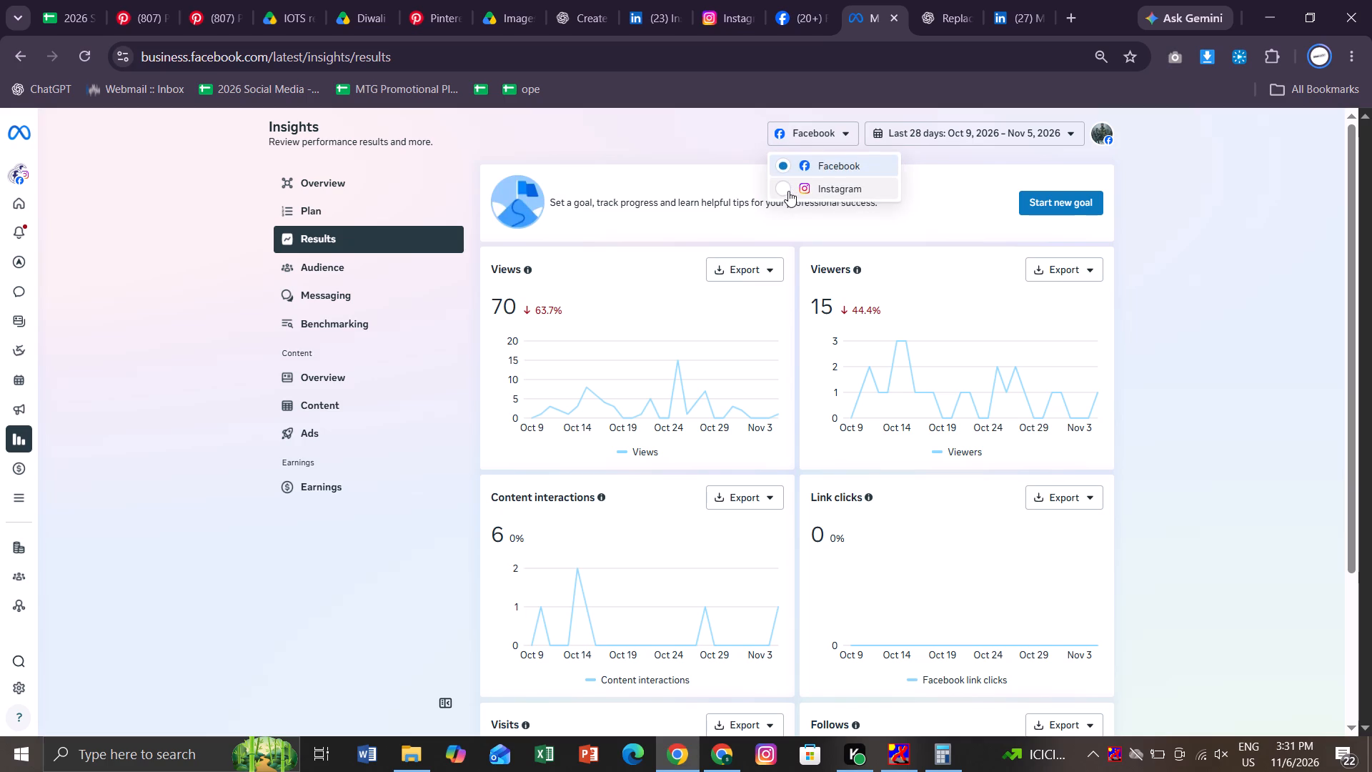
{"action": "left_click", "coordinate": [786, 191]}
{"action": "left_click", "coordinate": [972, 138]}
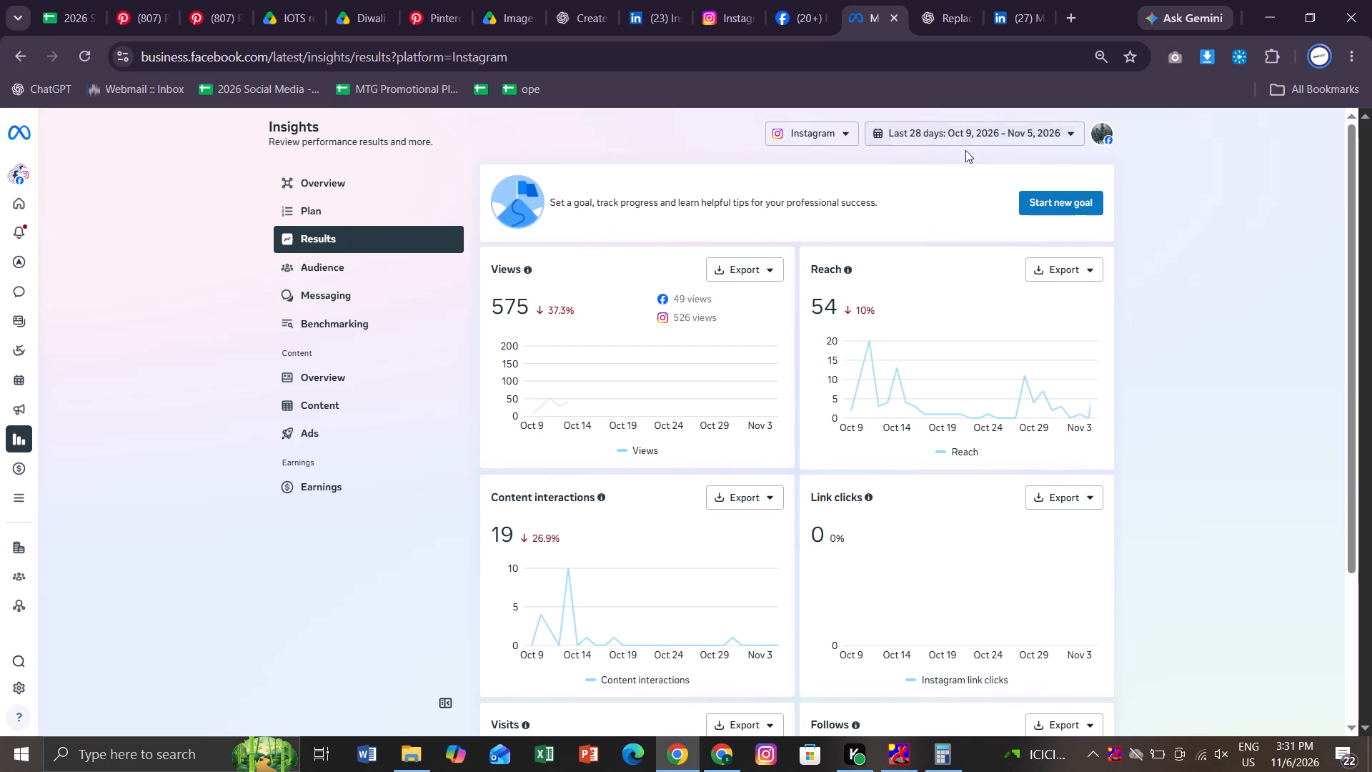
{"action": "left_click", "coordinate": [980, 173]}
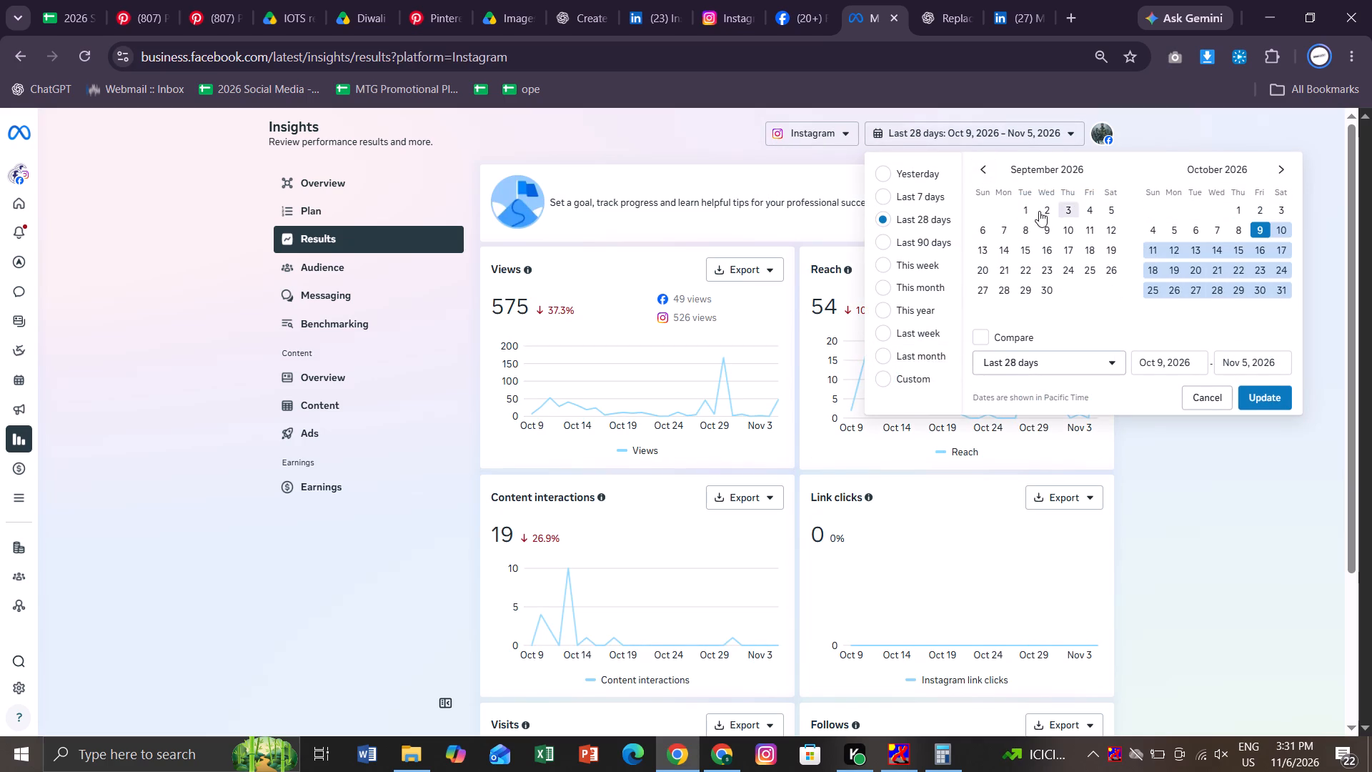
{"action": "left_click", "coordinate": [1019, 216]}
{"action": "left_click", "coordinate": [1045, 280]}
{"action": "left_click", "coordinate": [1045, 285]}
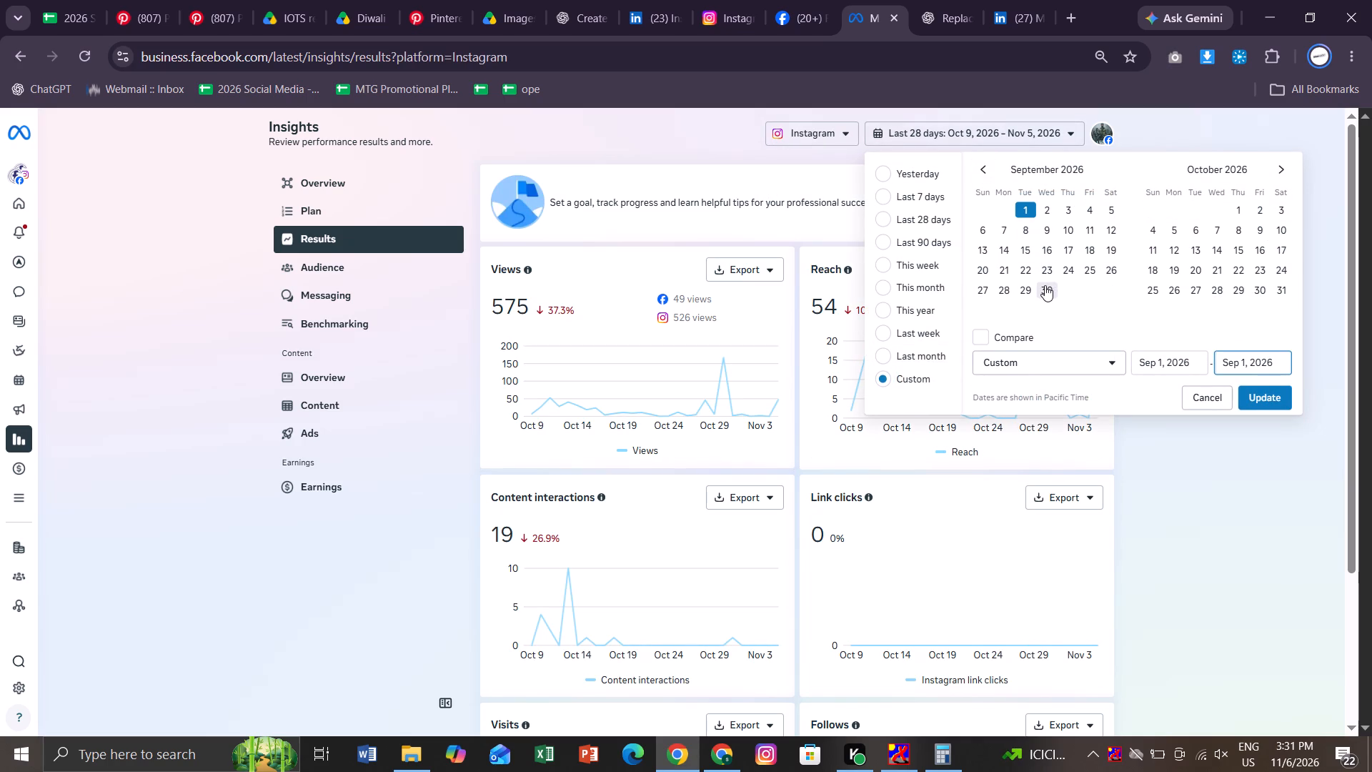
{"action": "left_click", "coordinate": [1258, 404]}
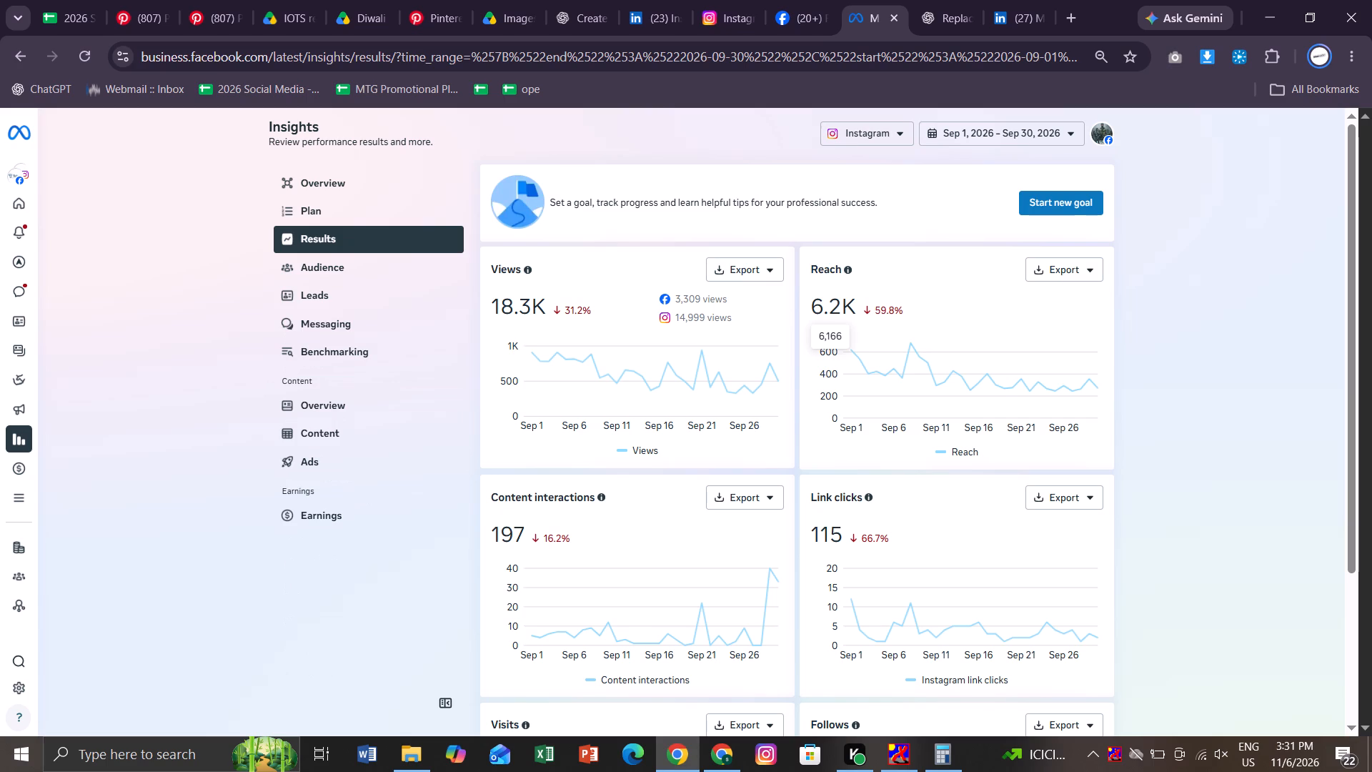
Close Calculator and enter 6166 as the Instagram Reach for Sep 2026 in the monthly tracker.
{"action": "key", "text": "alt+Tab"}
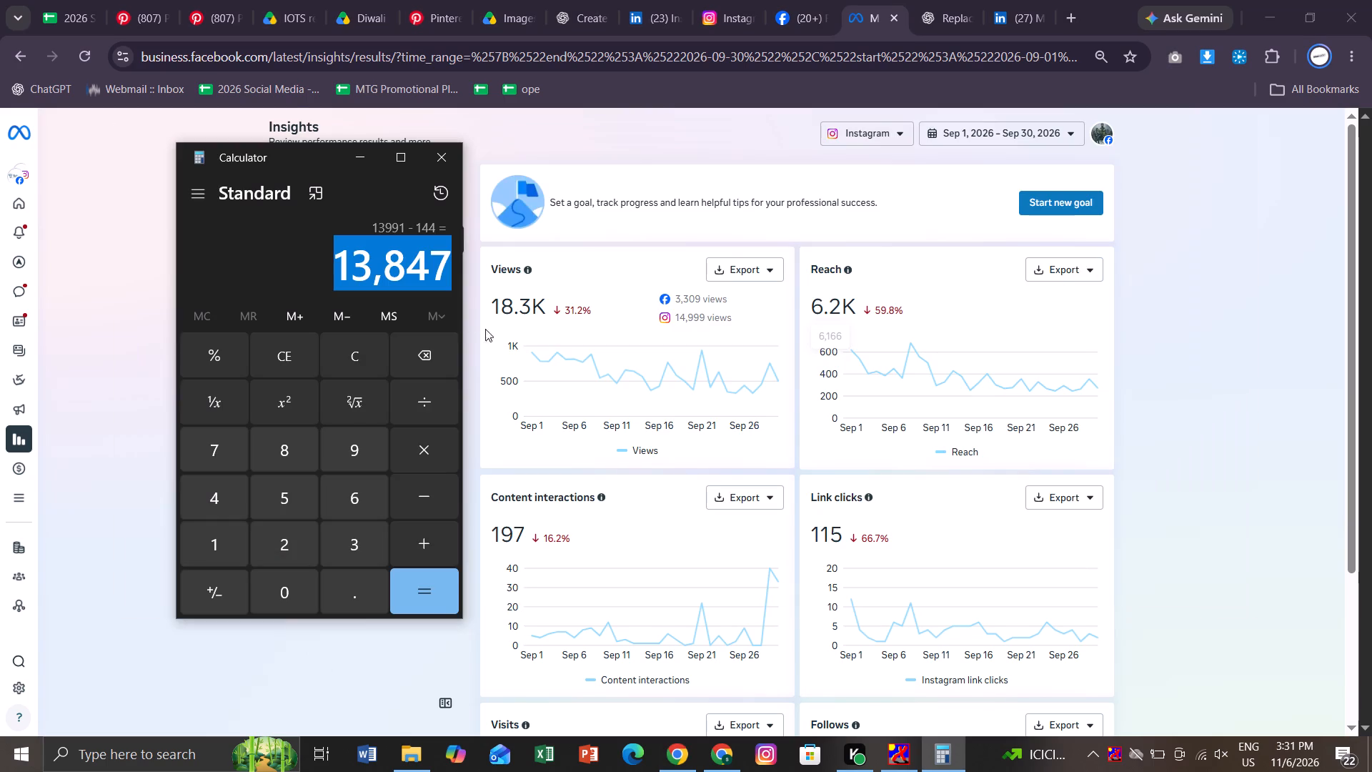
{"action": "left_click", "coordinate": [451, 154]}
{"action": "key", "text": "alt+Tab"}
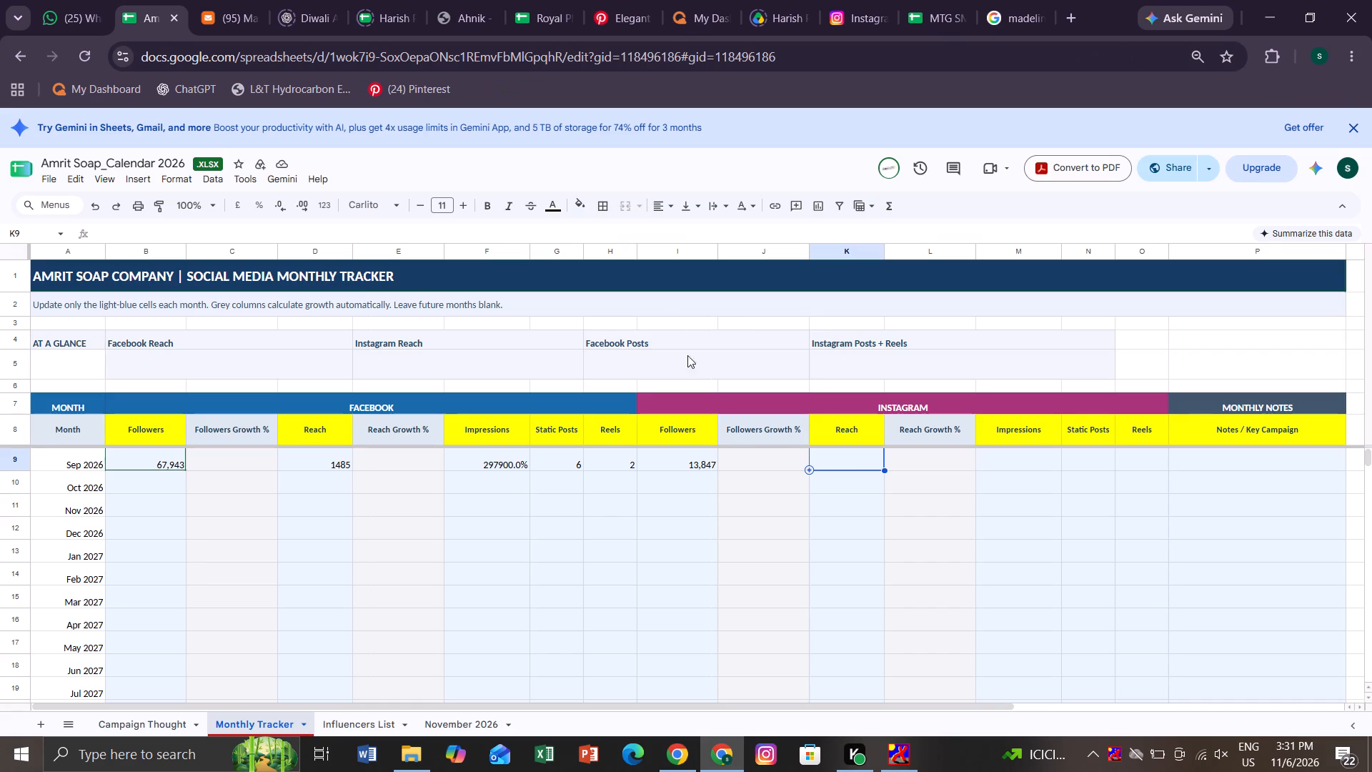
{"action": "left_click", "coordinate": [853, 459]}
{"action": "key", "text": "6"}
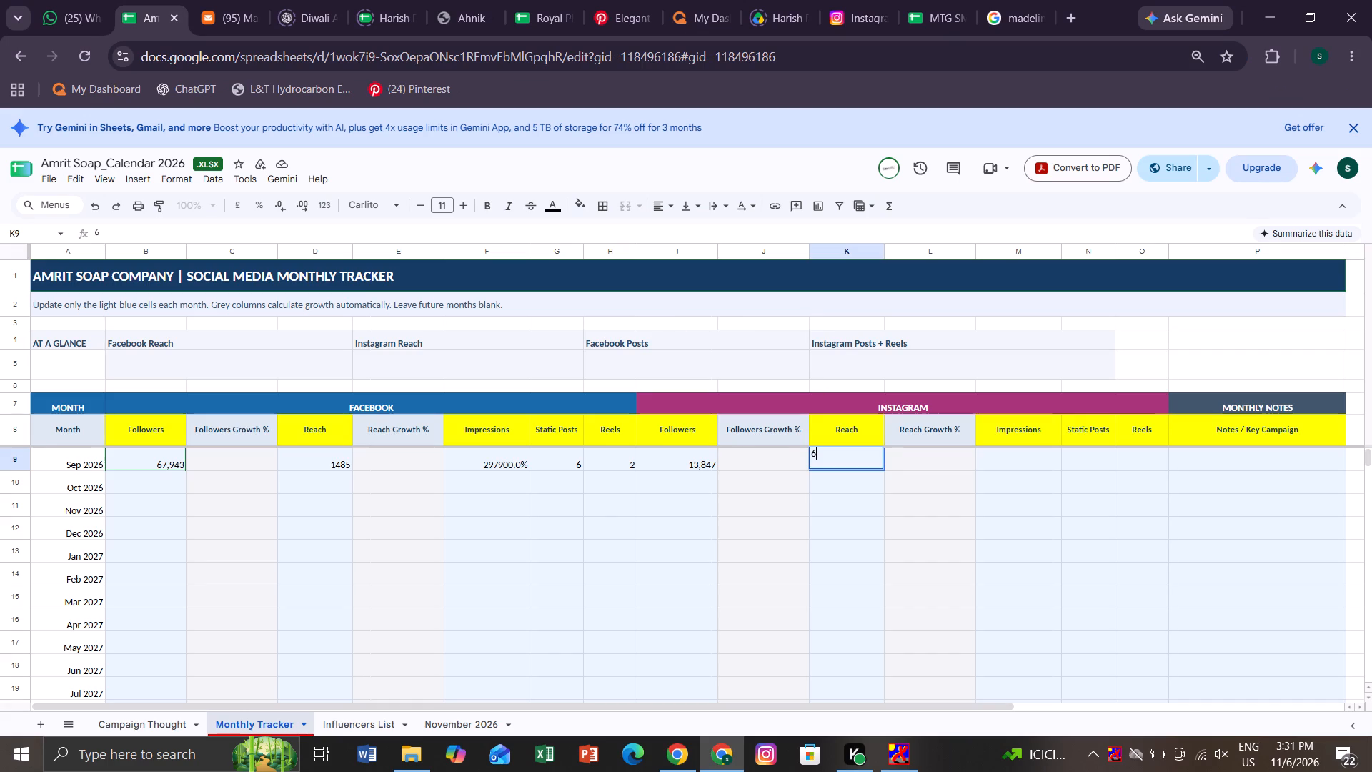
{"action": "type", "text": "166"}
{"action": "left_click", "coordinate": [1008, 458]}
Check the exact September Views figure in Insights and enter 18308 as the Instagram Impressions for Sep 2026.
{"action": "key", "text": "alt+Tab"}
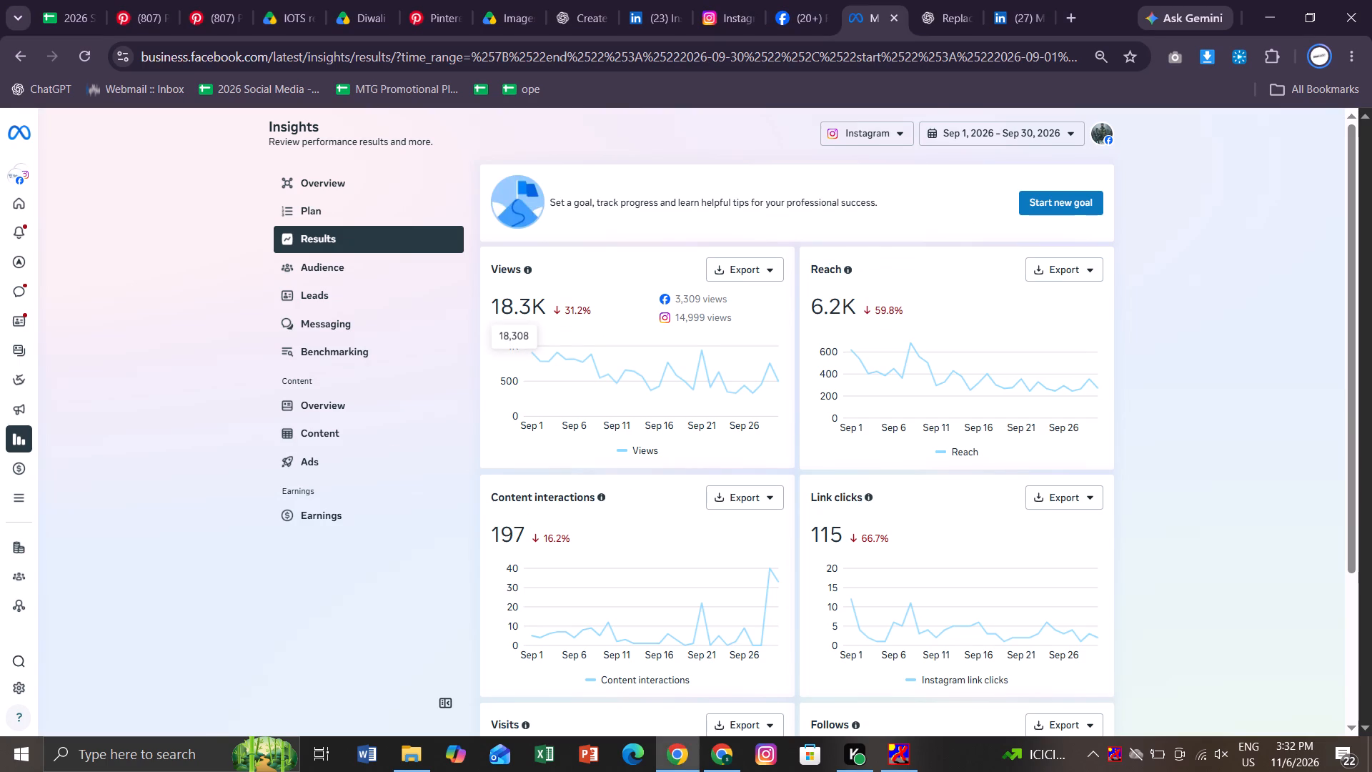
{"action": "key", "text": "alt+Tab"}
{"action": "left_click", "coordinate": [1019, 458]}
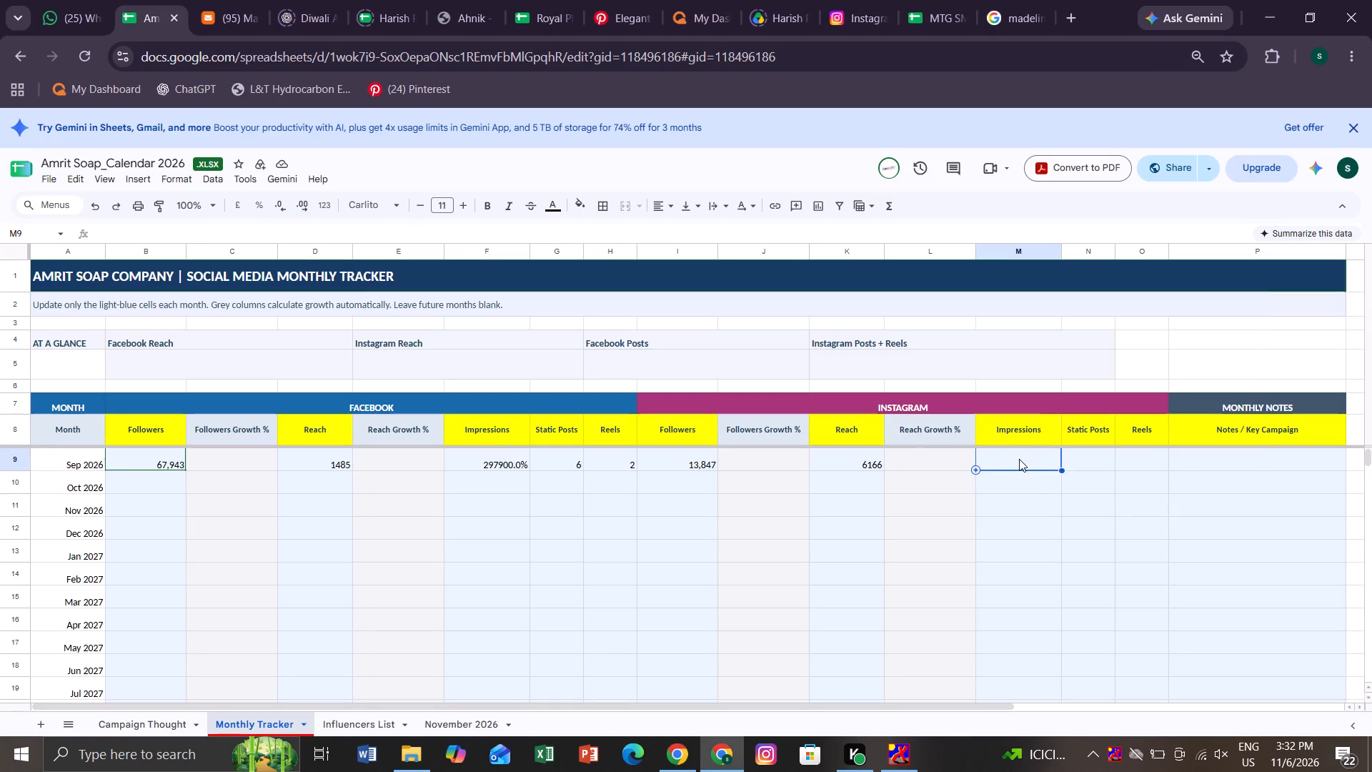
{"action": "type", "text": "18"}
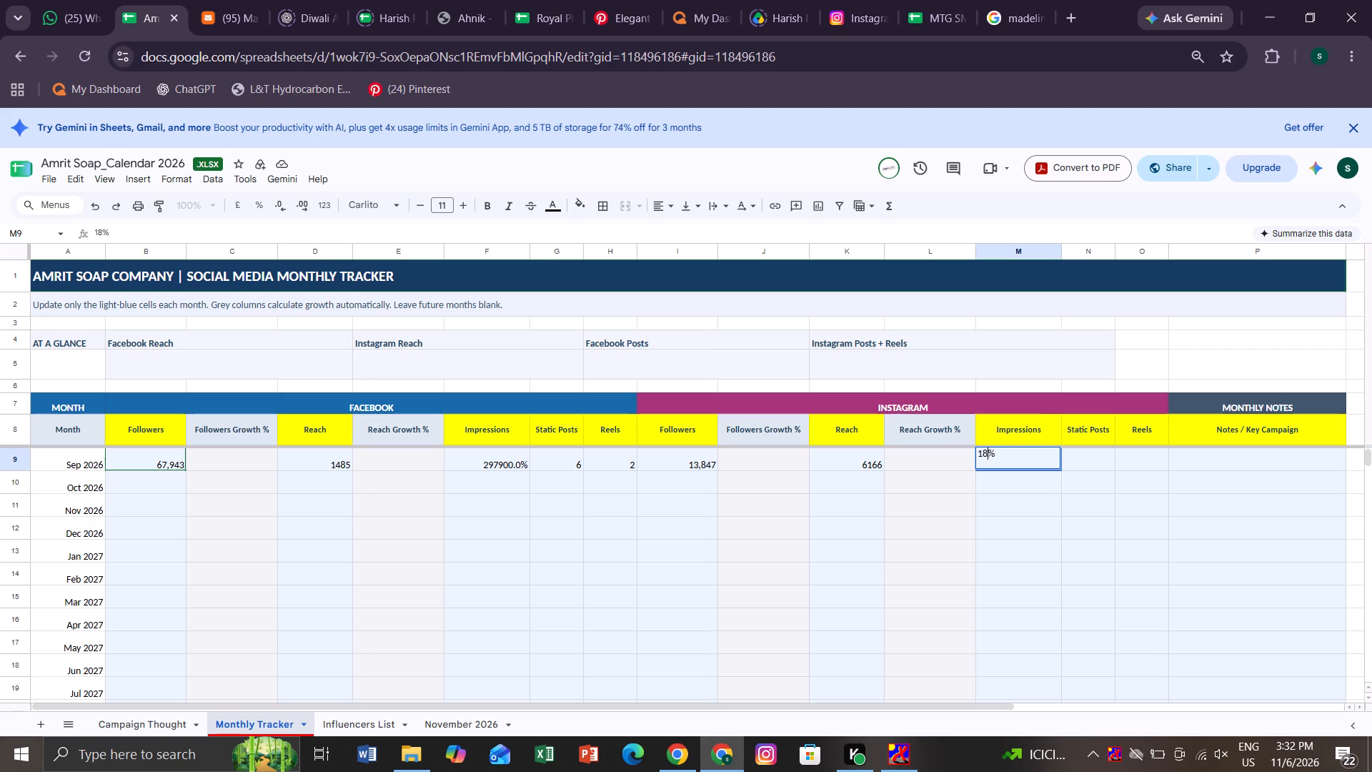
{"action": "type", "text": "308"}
{"action": "left_click", "coordinate": [1066, 467]}
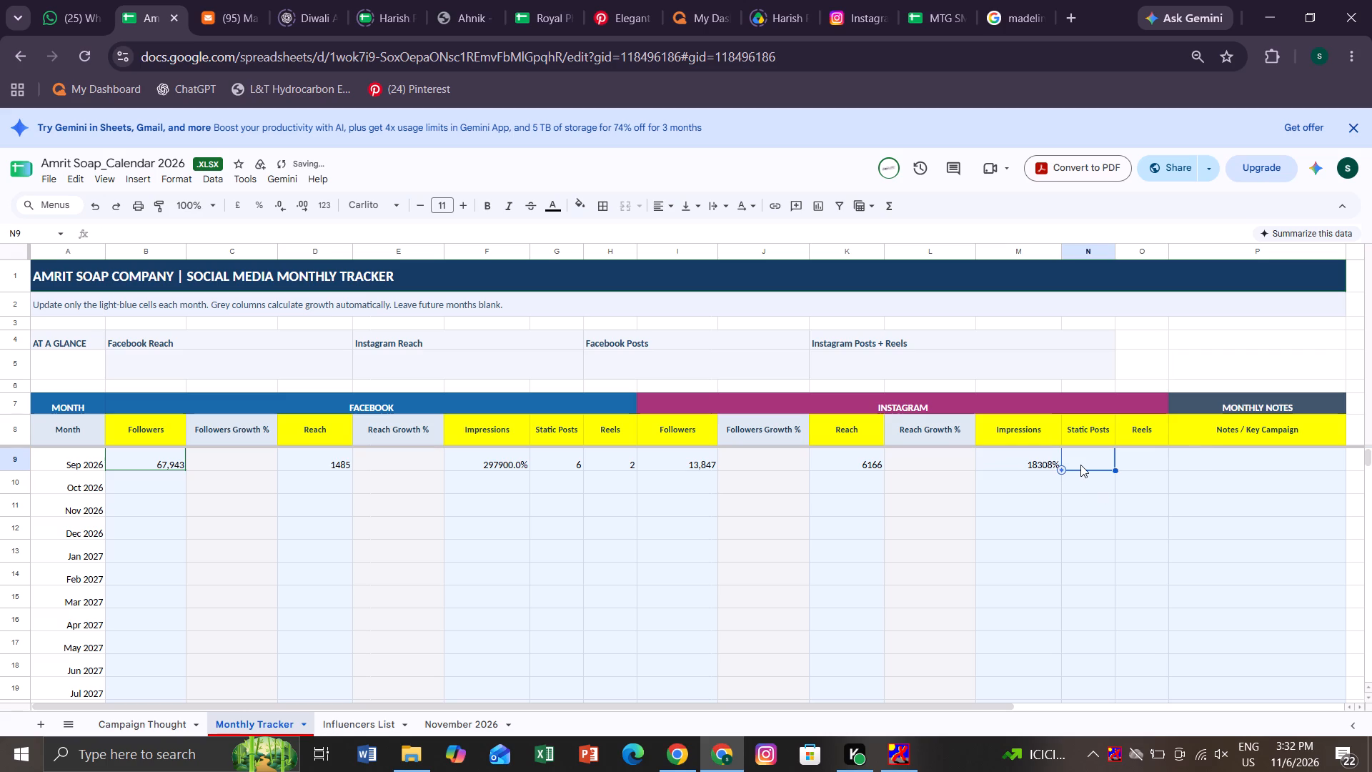
Enter 6 as the Instagram Static Posts for Sep 2026.
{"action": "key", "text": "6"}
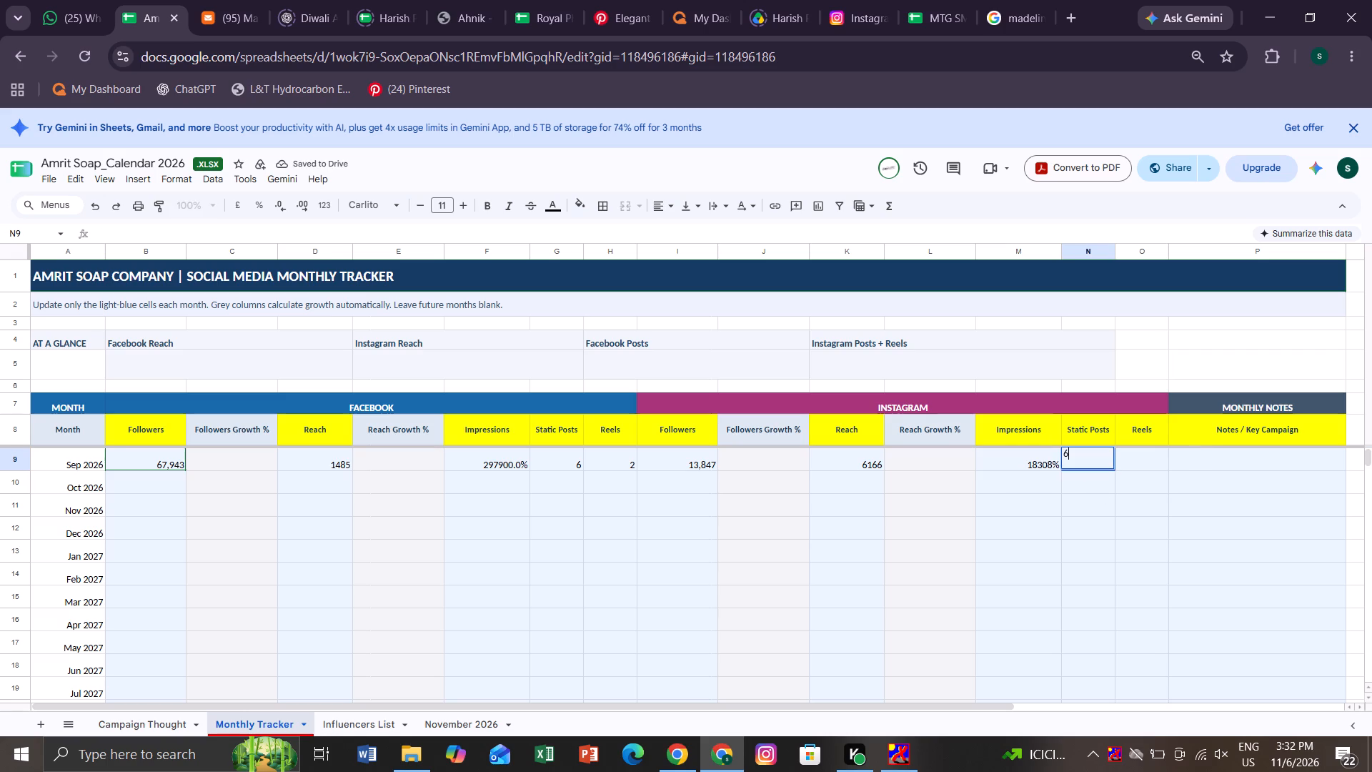
{"action": "left_click", "coordinate": [1138, 473]}
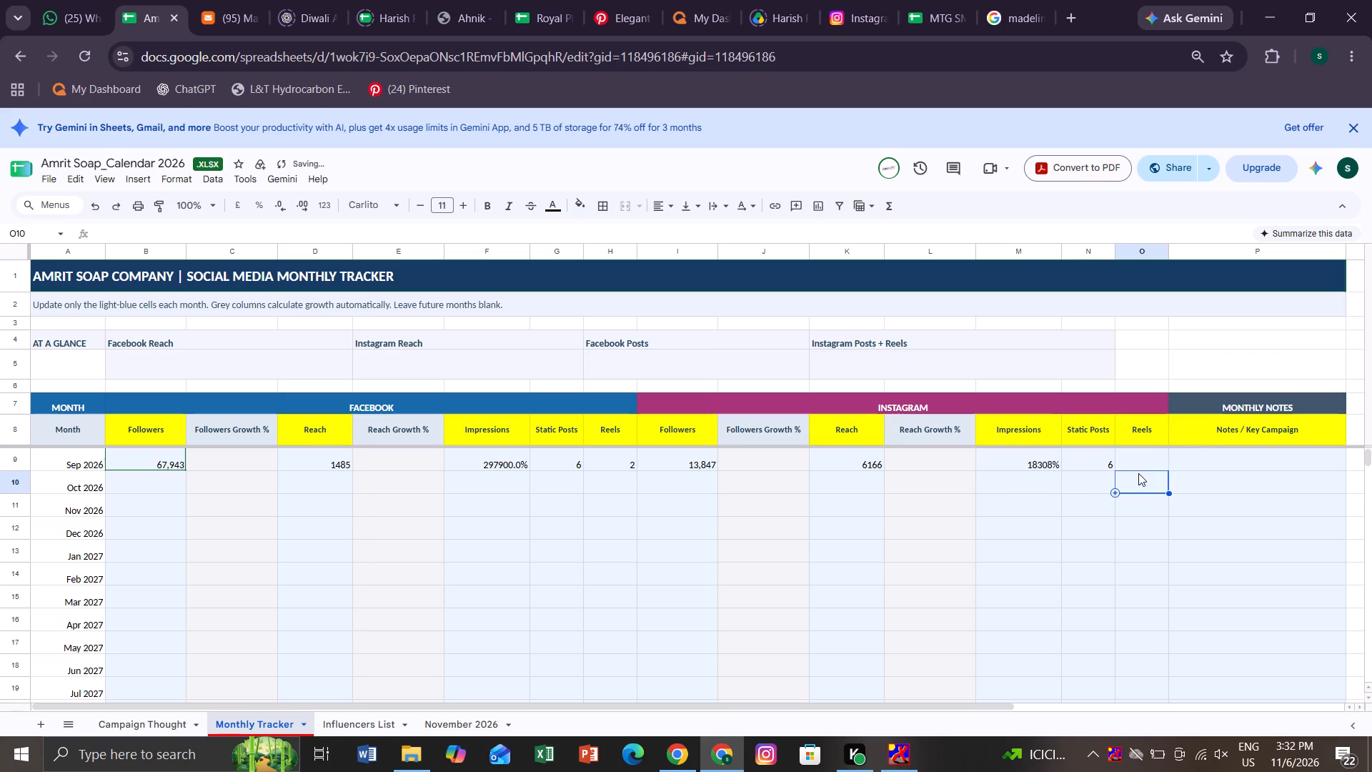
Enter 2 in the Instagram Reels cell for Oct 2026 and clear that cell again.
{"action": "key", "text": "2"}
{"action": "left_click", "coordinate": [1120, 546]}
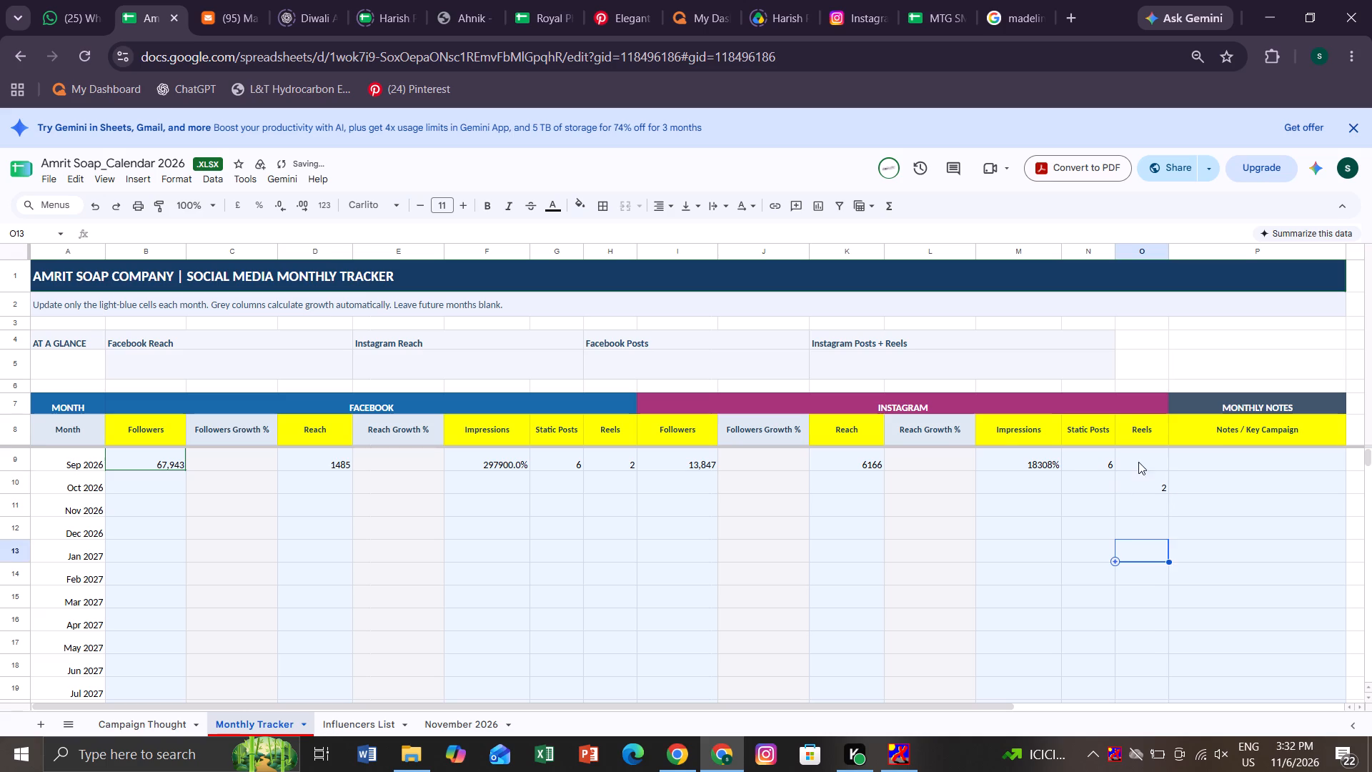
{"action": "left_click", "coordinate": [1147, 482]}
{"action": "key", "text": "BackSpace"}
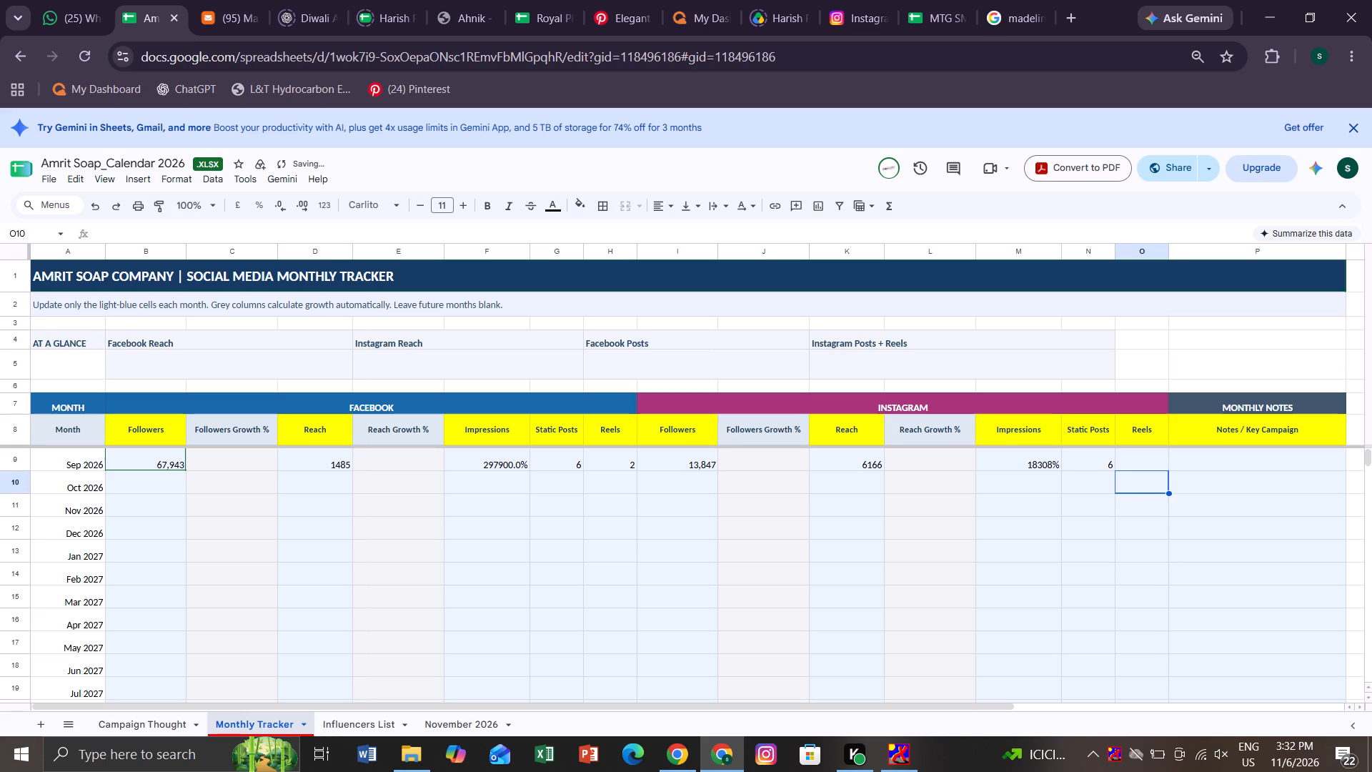
Enter 2 as the Instagram Reels for Sep 2026.
{"action": "key", "text": "Up"}
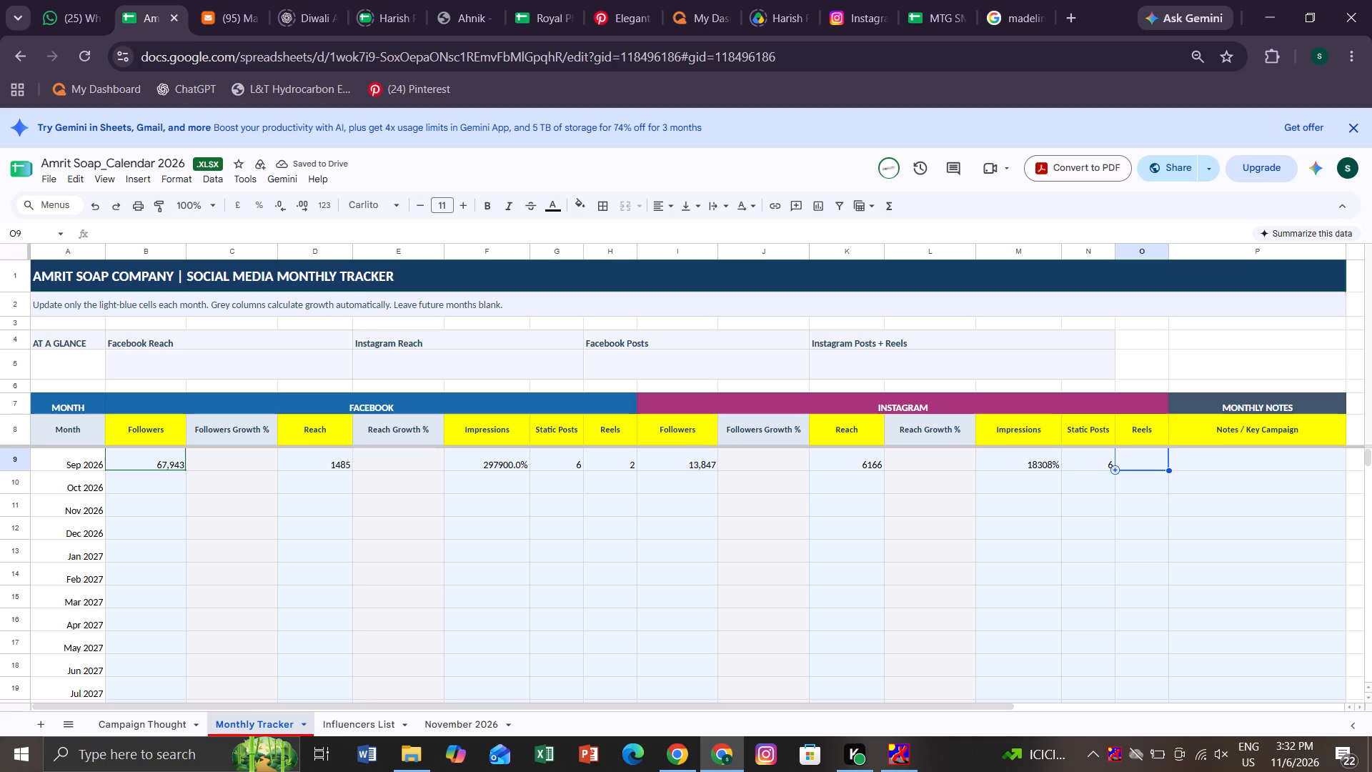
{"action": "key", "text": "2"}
{"action": "left_click", "coordinate": [782, 493]}
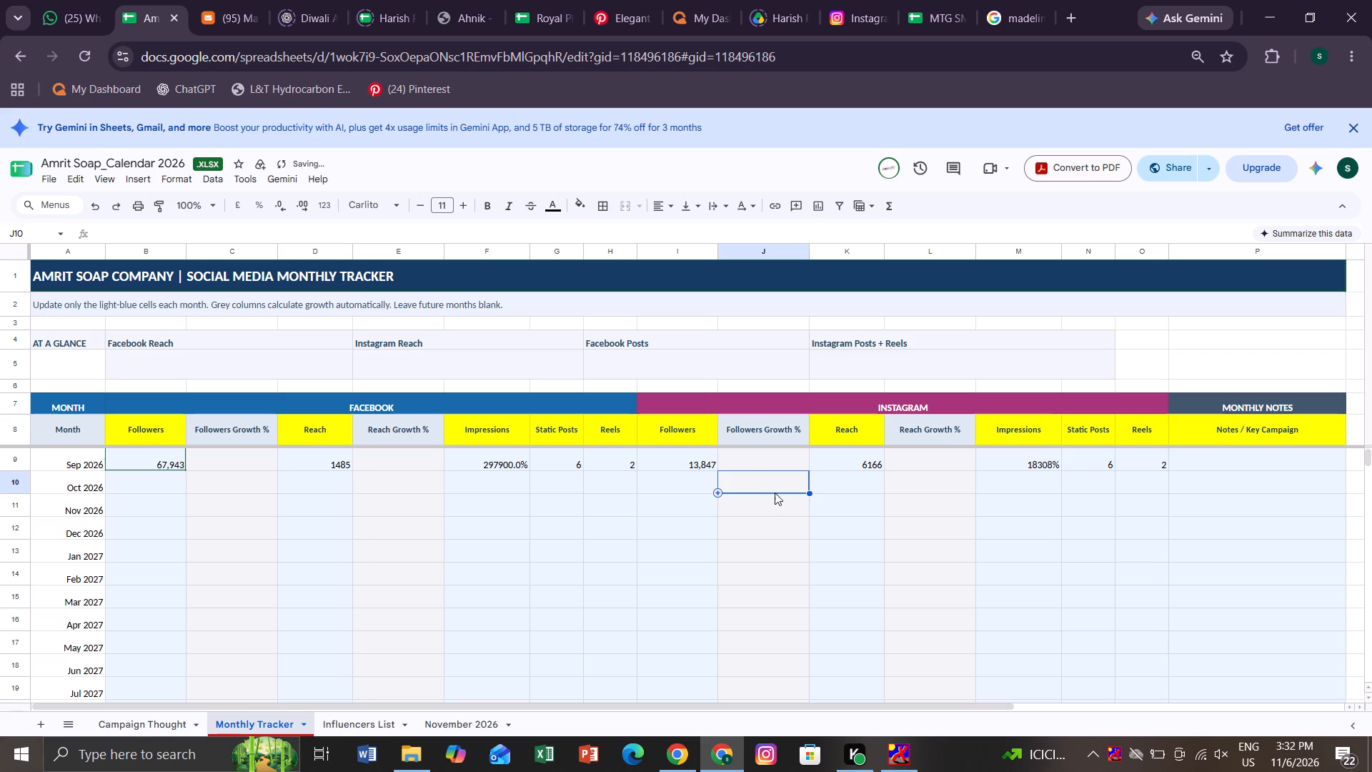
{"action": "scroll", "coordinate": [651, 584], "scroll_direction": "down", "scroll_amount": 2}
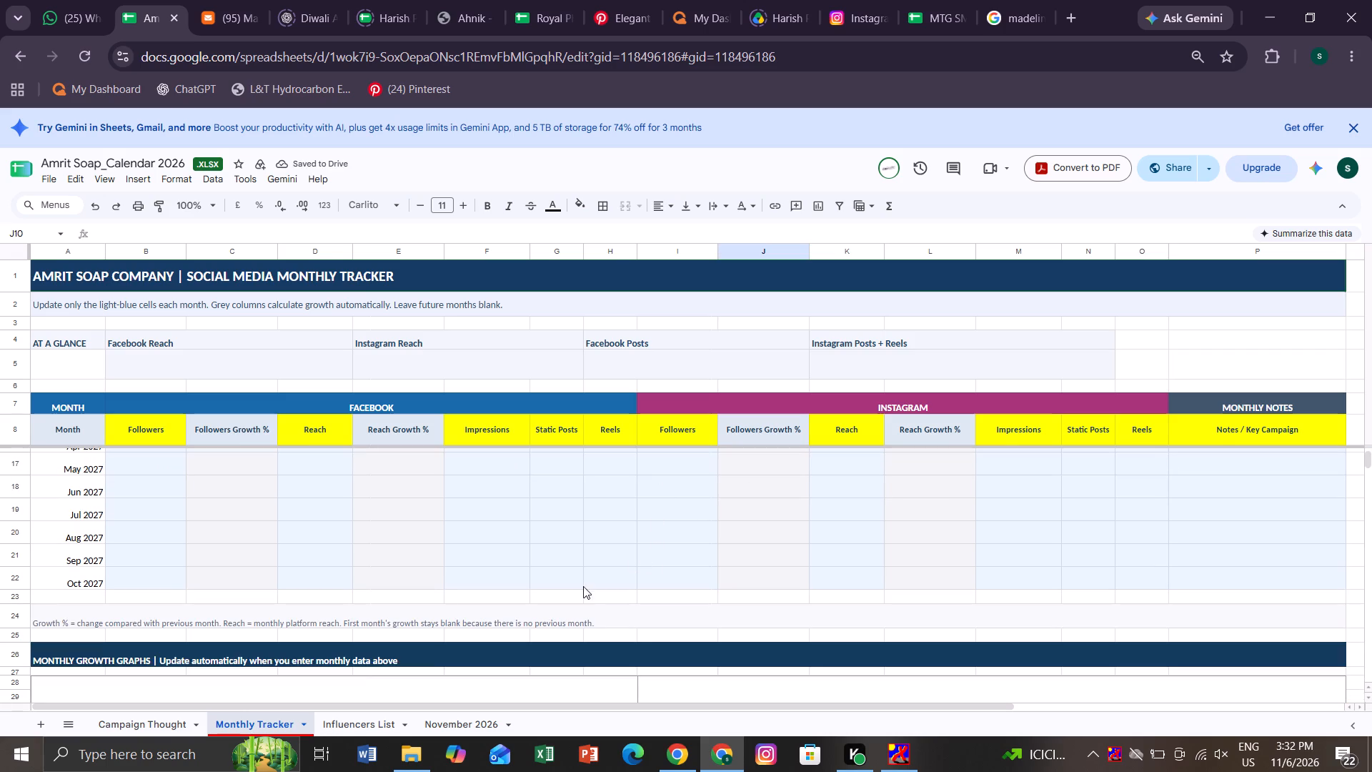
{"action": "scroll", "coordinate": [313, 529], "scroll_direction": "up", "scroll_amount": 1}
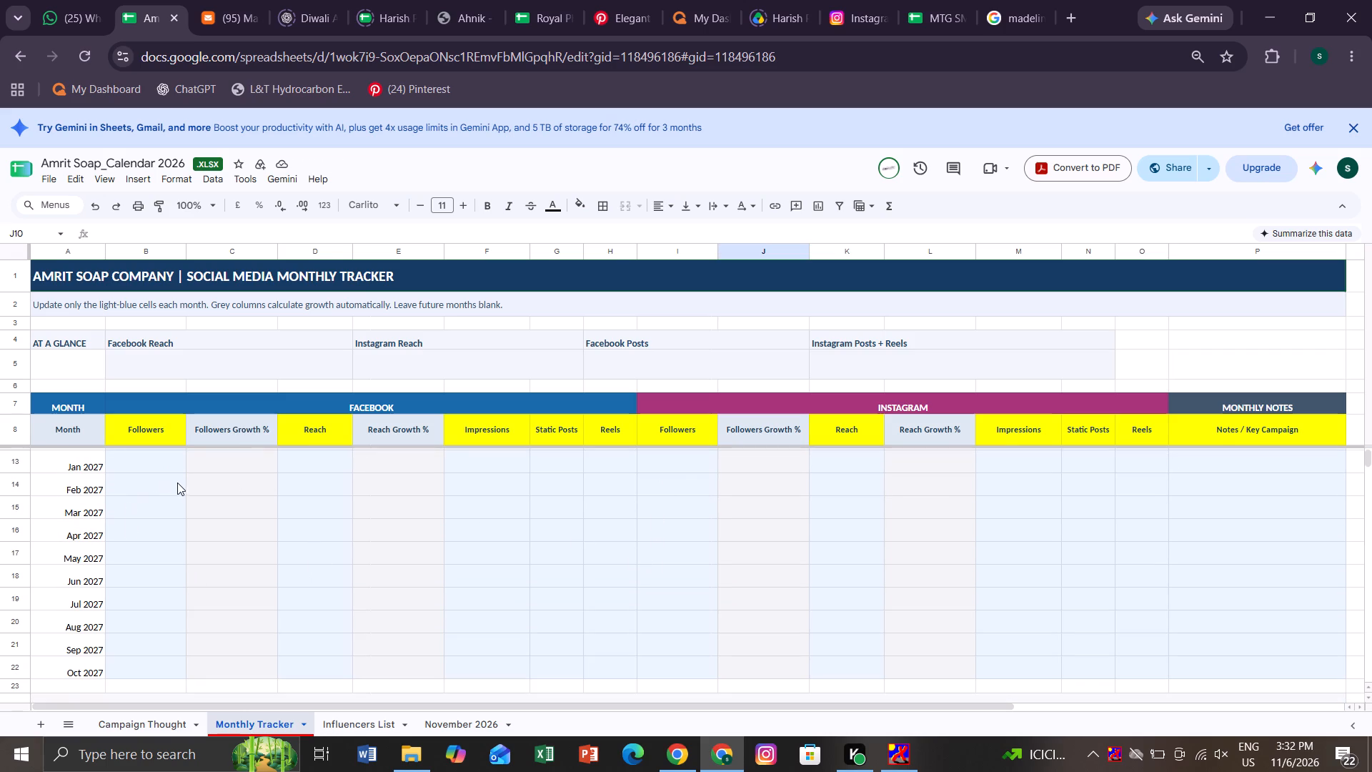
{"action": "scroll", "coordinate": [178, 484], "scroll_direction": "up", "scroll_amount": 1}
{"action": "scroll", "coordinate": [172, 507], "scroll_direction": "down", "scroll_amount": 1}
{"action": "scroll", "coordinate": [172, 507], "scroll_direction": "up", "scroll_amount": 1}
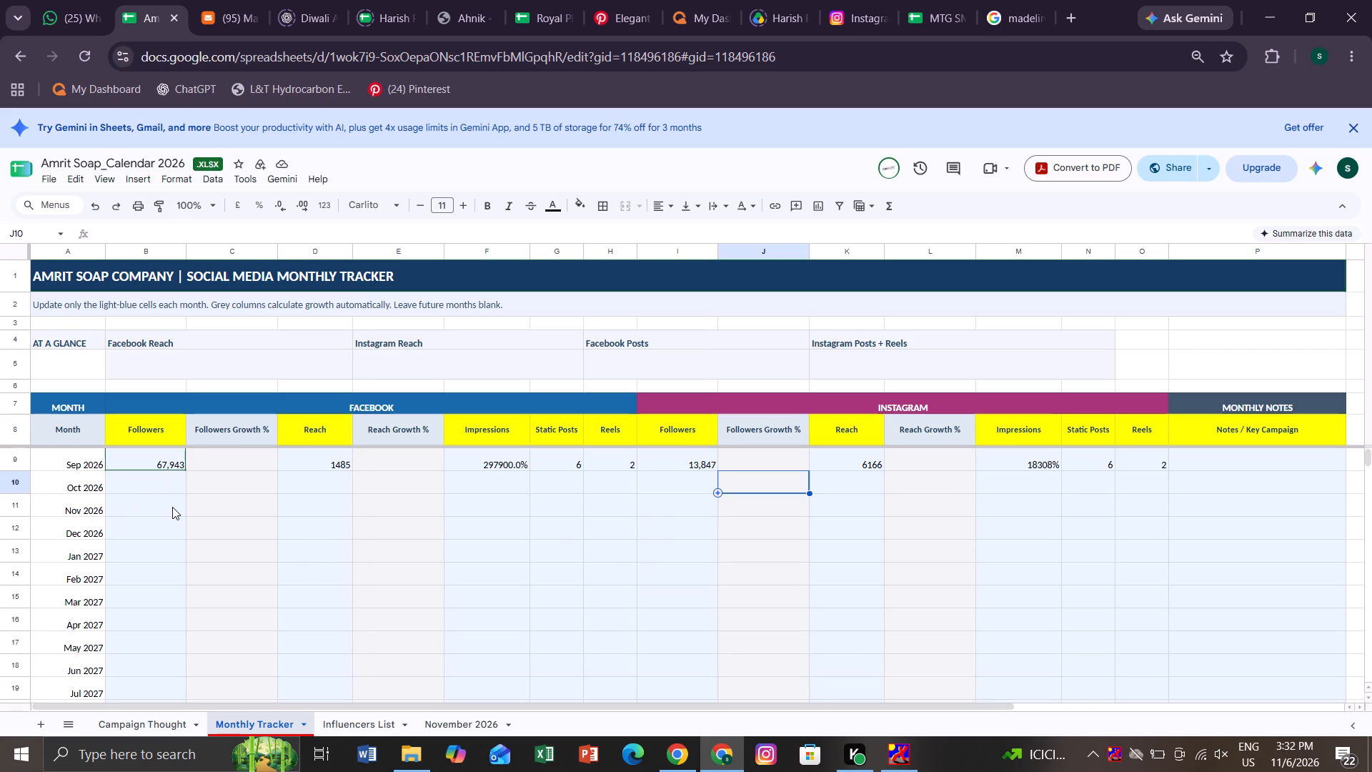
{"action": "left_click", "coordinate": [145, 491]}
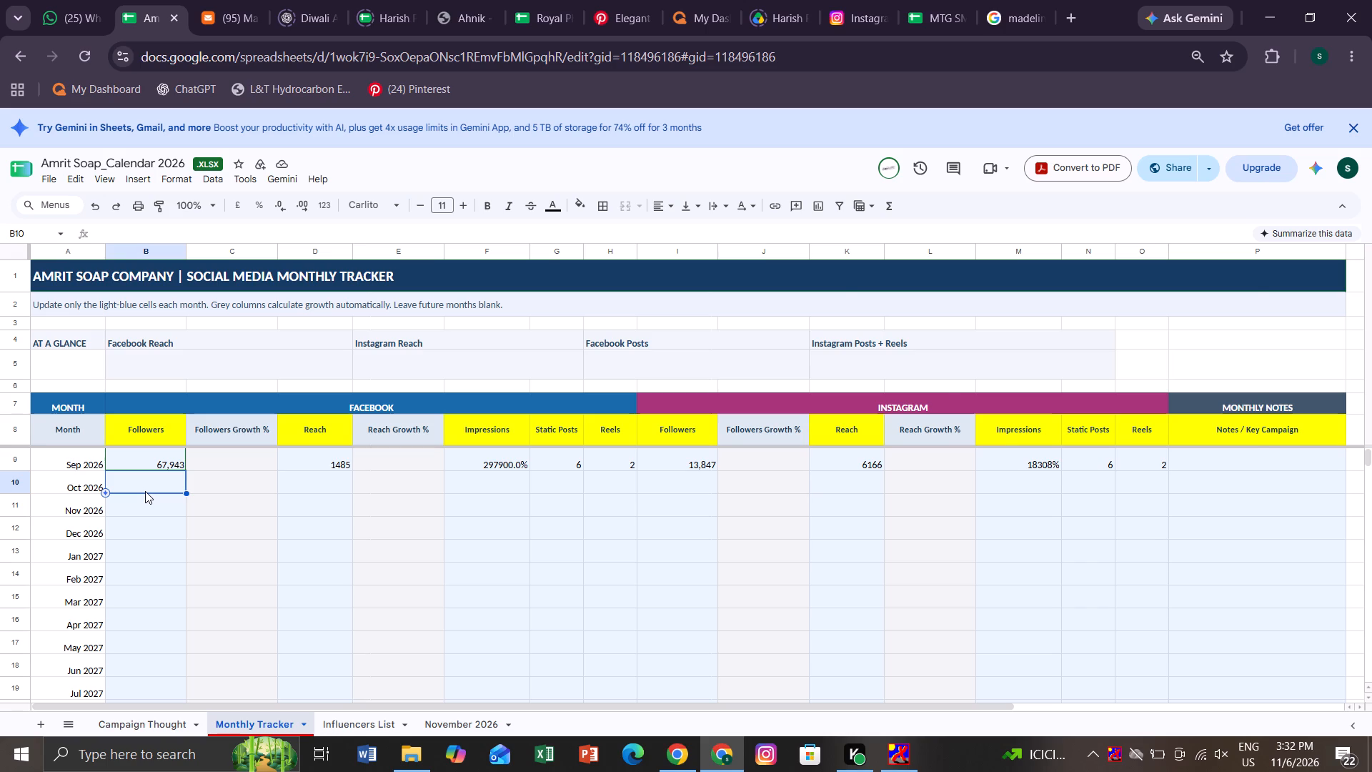
Switch to Meta Business Suite Insights and set the Instagram results date range to Oct 1, 2026 – Oct 31, 2026.
{"action": "key", "text": "alt+Tab"}
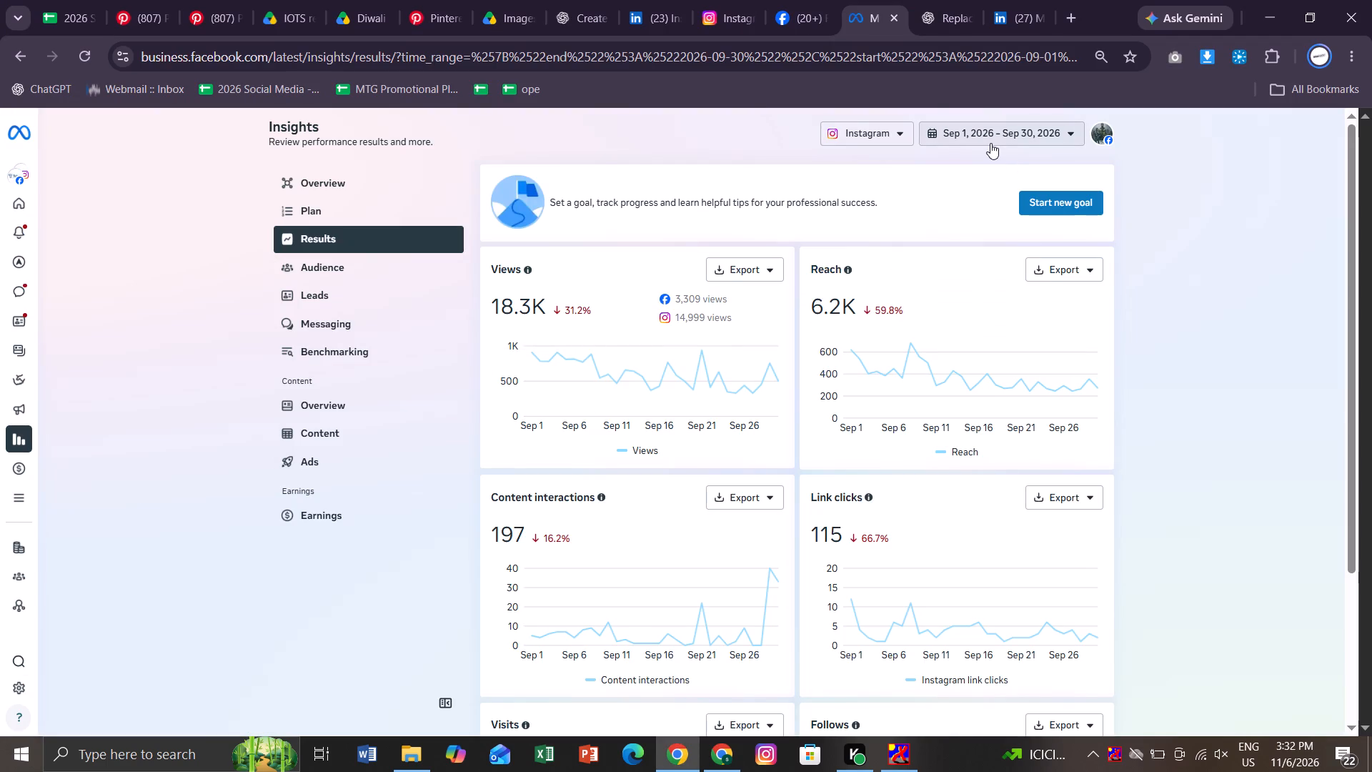
{"action": "left_click", "coordinate": [990, 143]}
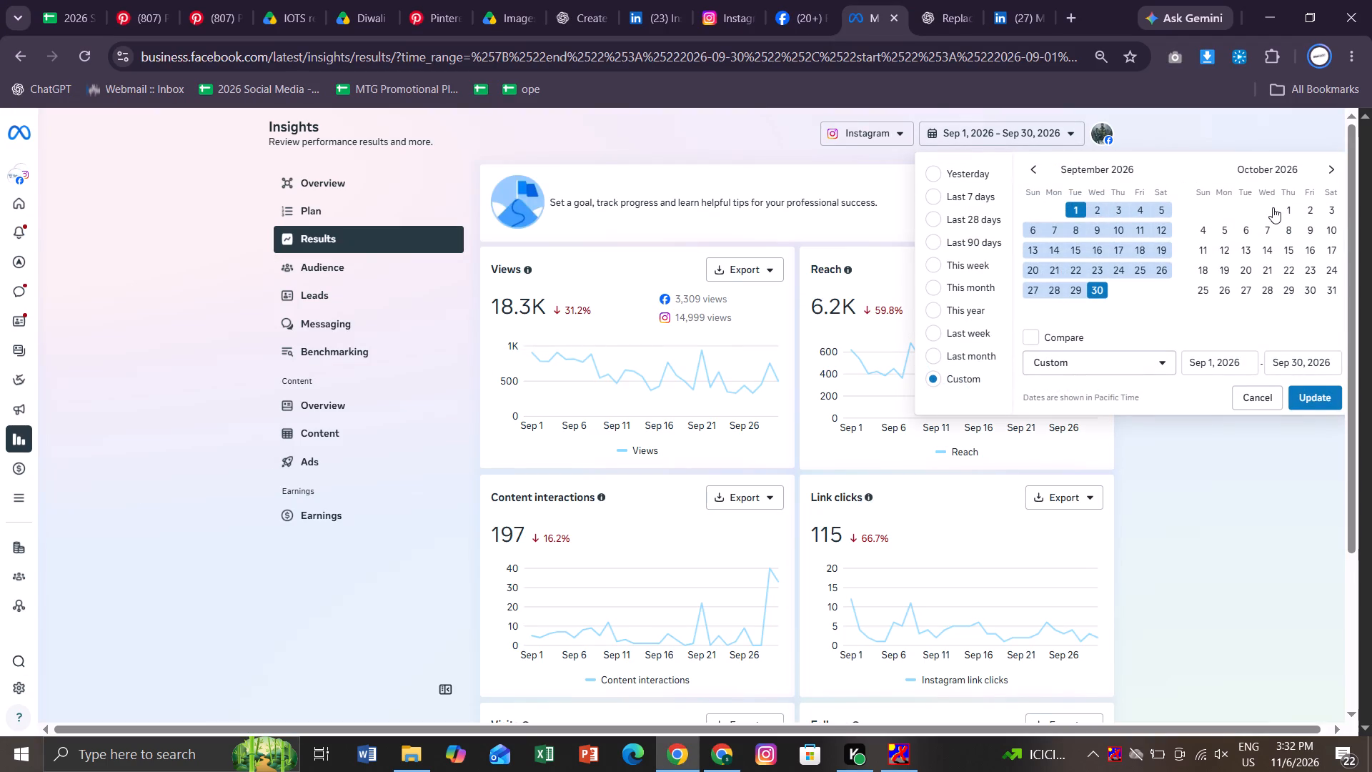
{"action": "left_click", "coordinate": [1281, 205]}
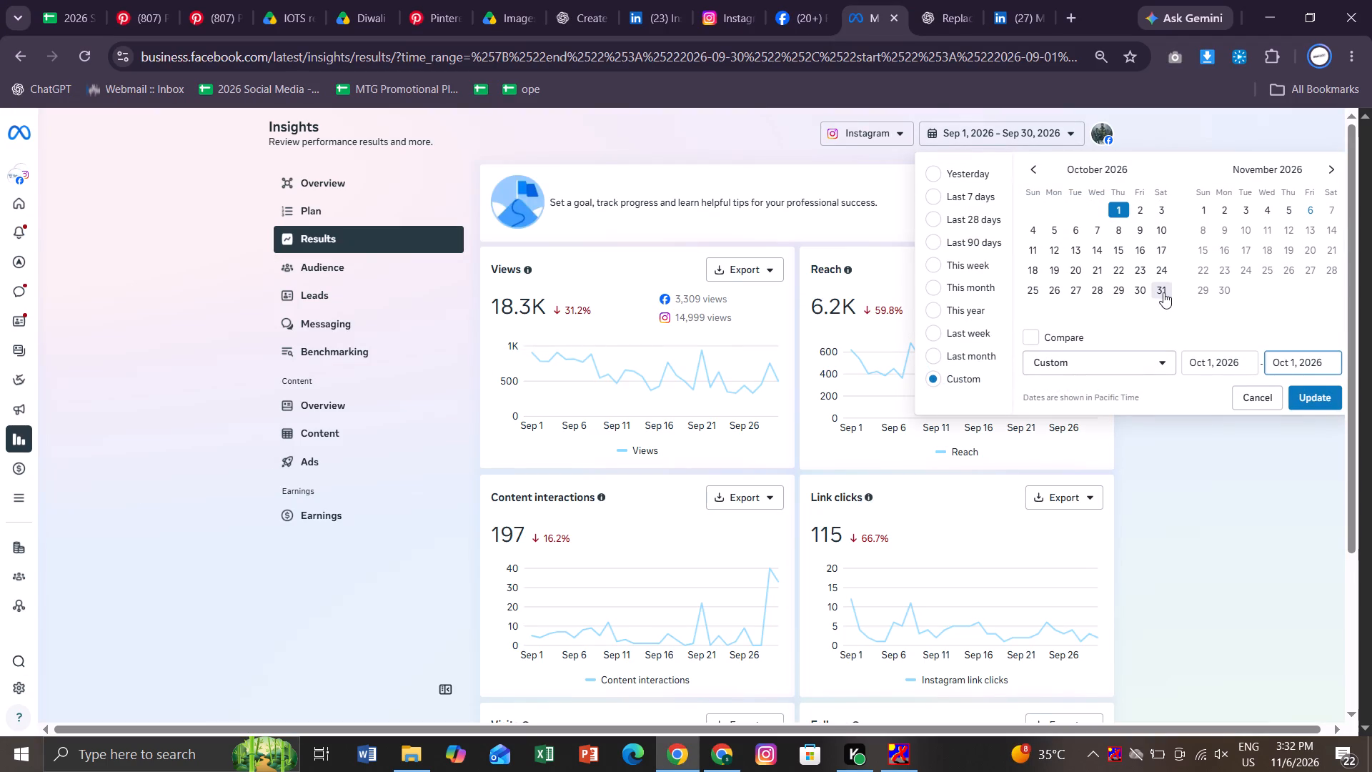
{"action": "left_click", "coordinate": [1163, 292]}
{"action": "left_click", "coordinate": [1307, 397]}
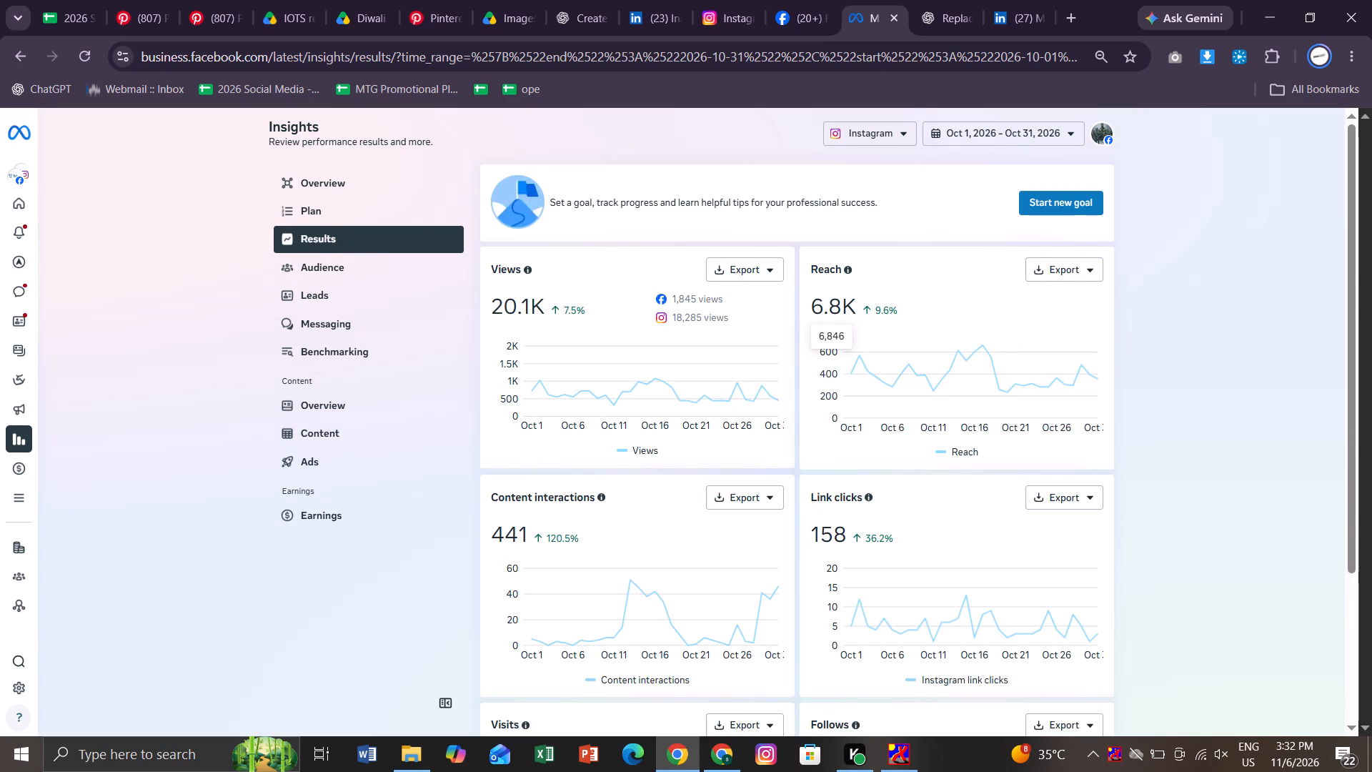
Enter 6846 as the Instagram Reach for Oct 2026 in the Monthly Tracker.
{"action": "key", "text": "alt+Tab"}
{"action": "left_click", "coordinate": [855, 490]}
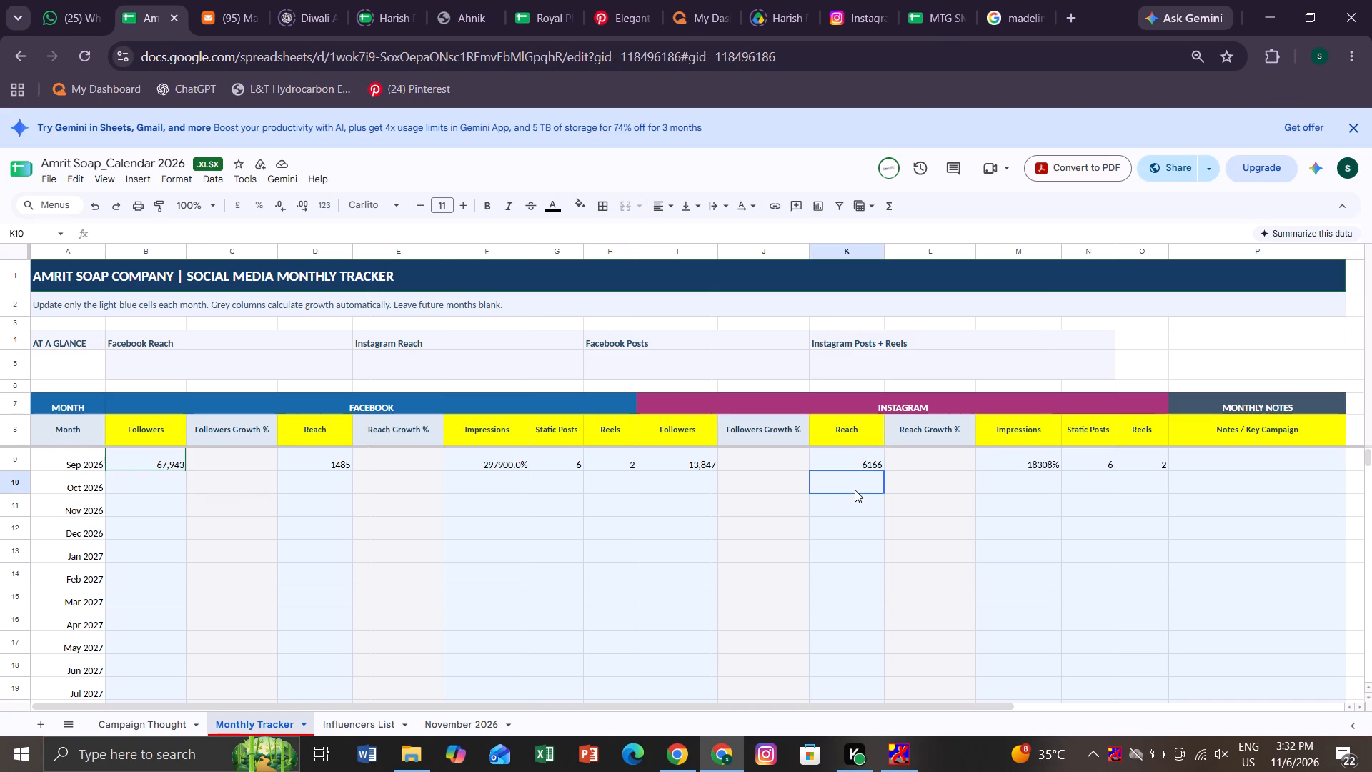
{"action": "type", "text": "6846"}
{"action": "left_click", "coordinate": [847, 539]}
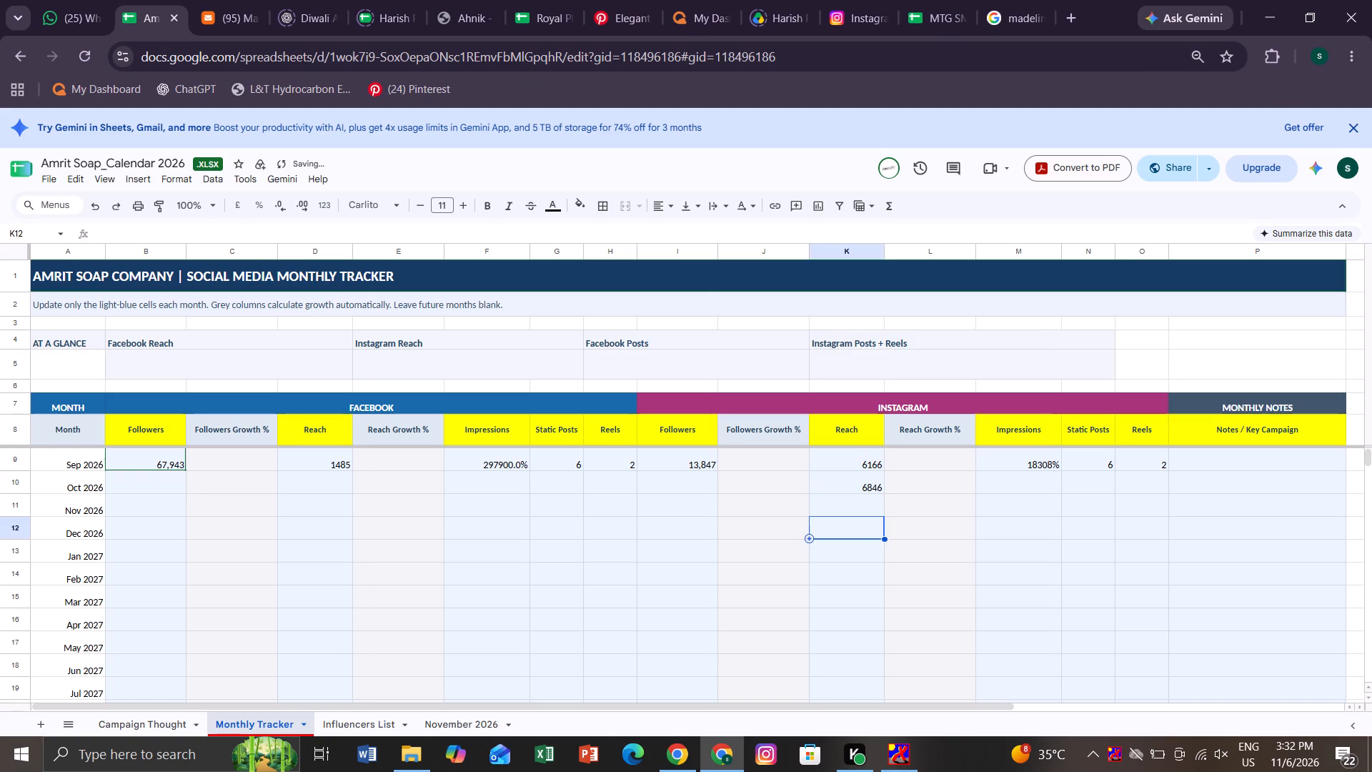
Check the exact October Views figure in Insights and enter 20130 as the Instagram Impressions for Oct 2026.
{"action": "key", "text": "alt+Tab"}
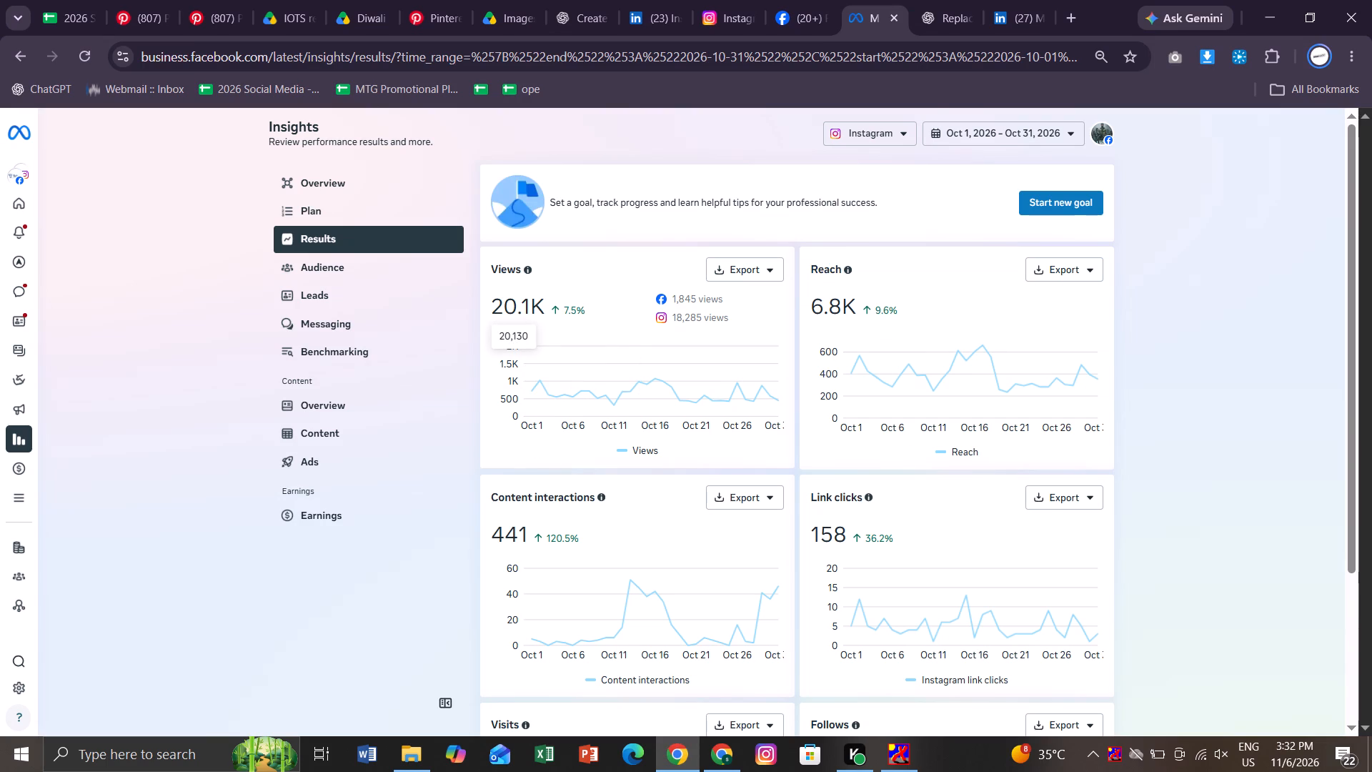
{"action": "key", "text": "alt+Tab"}
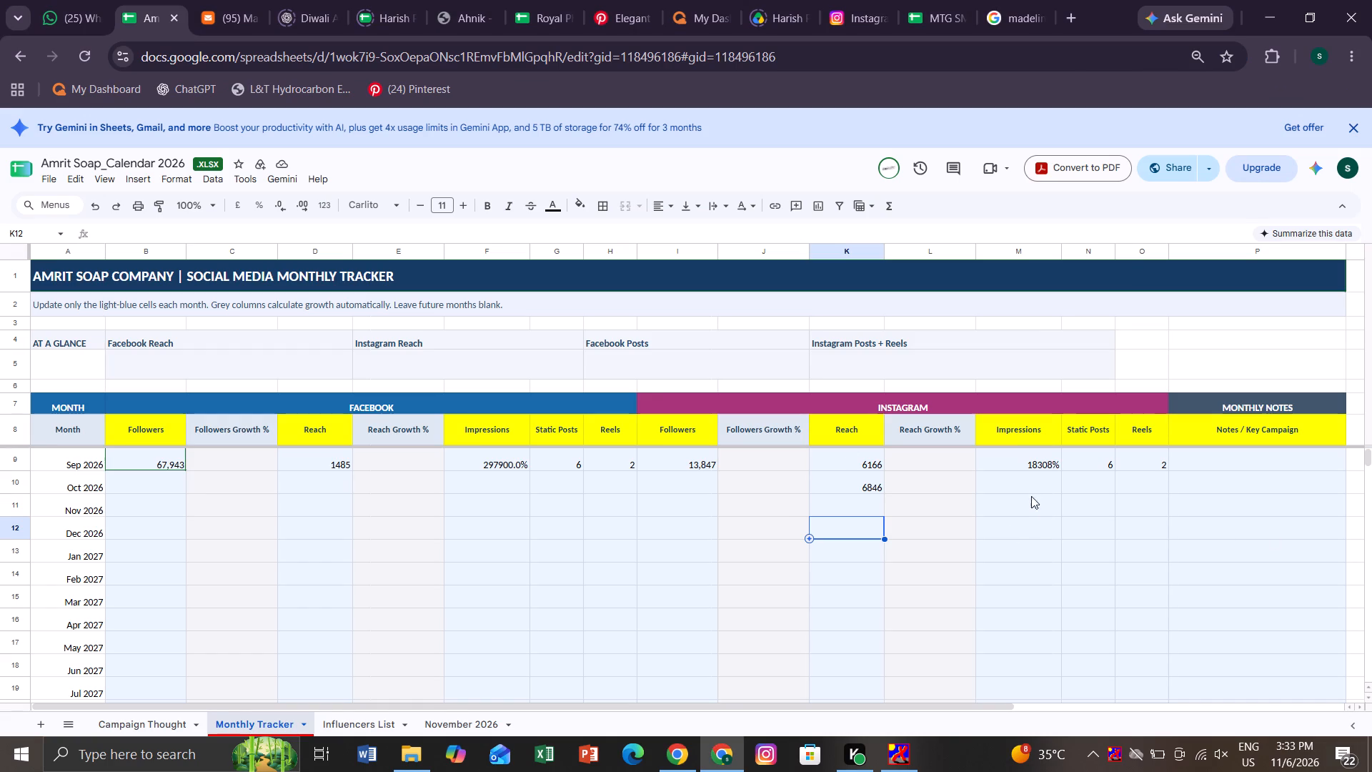
{"action": "left_click", "coordinate": [1030, 492]}
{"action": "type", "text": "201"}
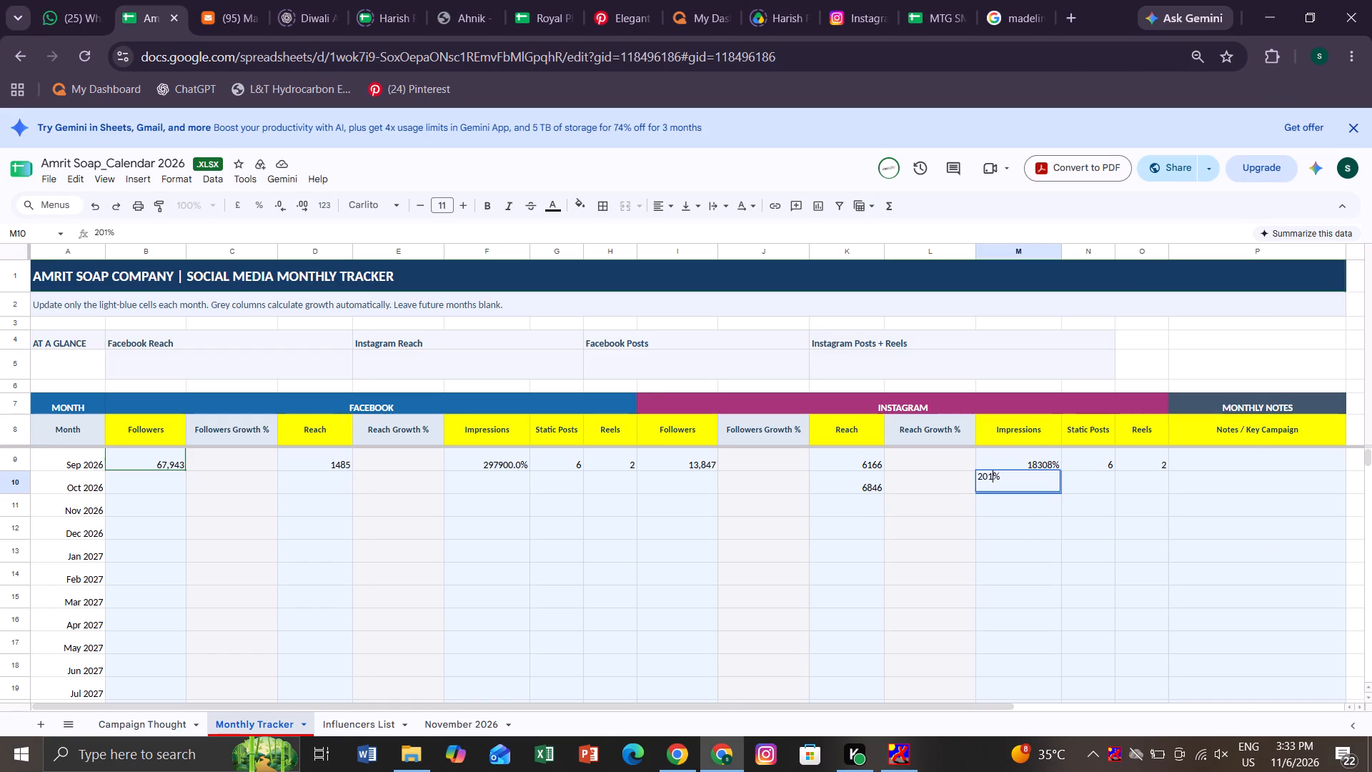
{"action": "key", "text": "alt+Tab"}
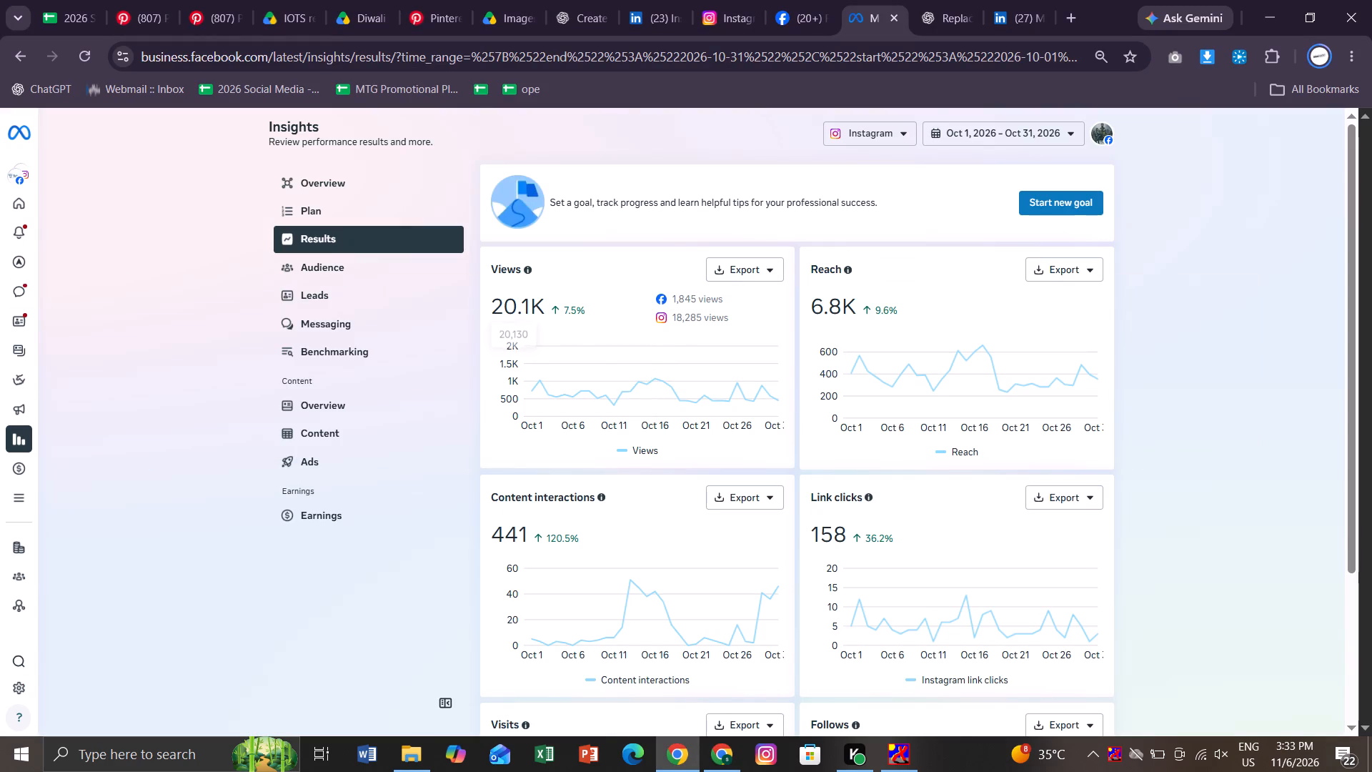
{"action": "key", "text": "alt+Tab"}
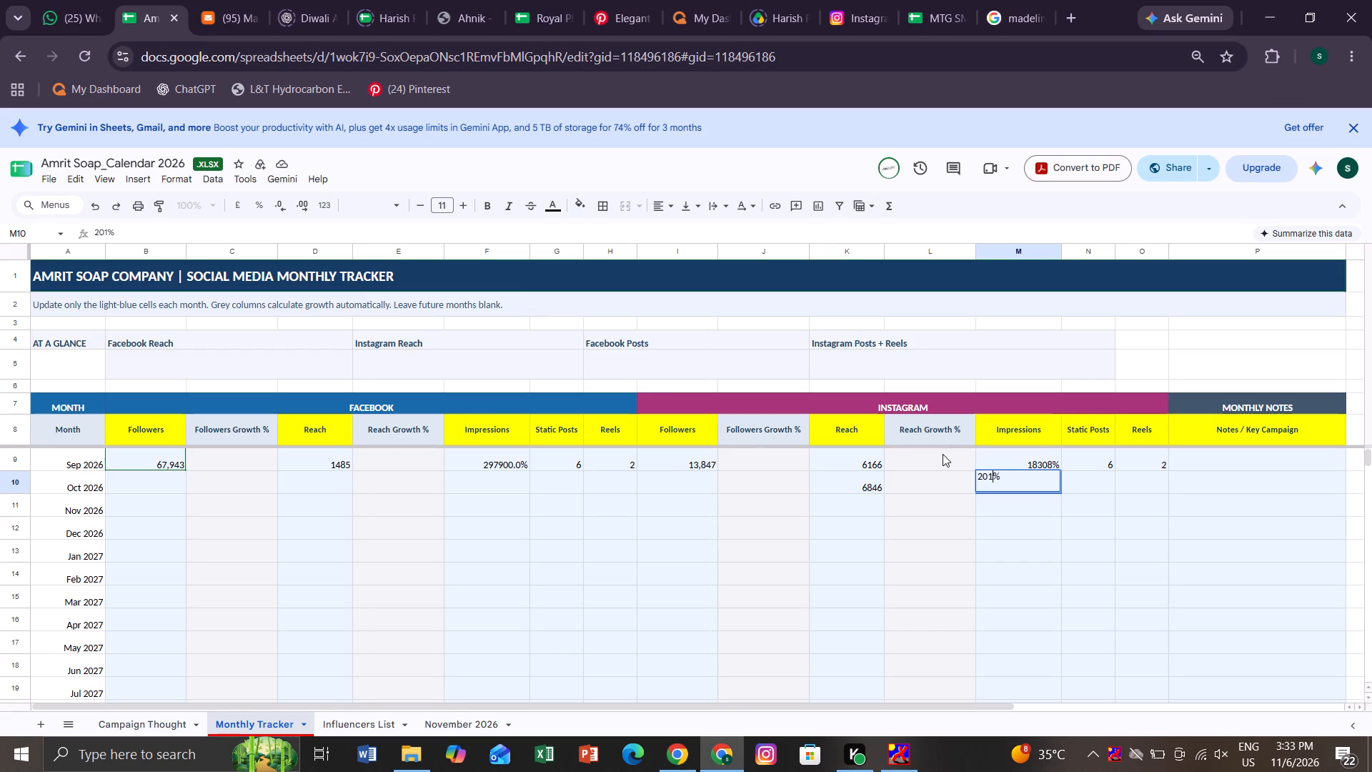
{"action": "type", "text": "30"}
{"action": "left_click", "coordinate": [1091, 490]}
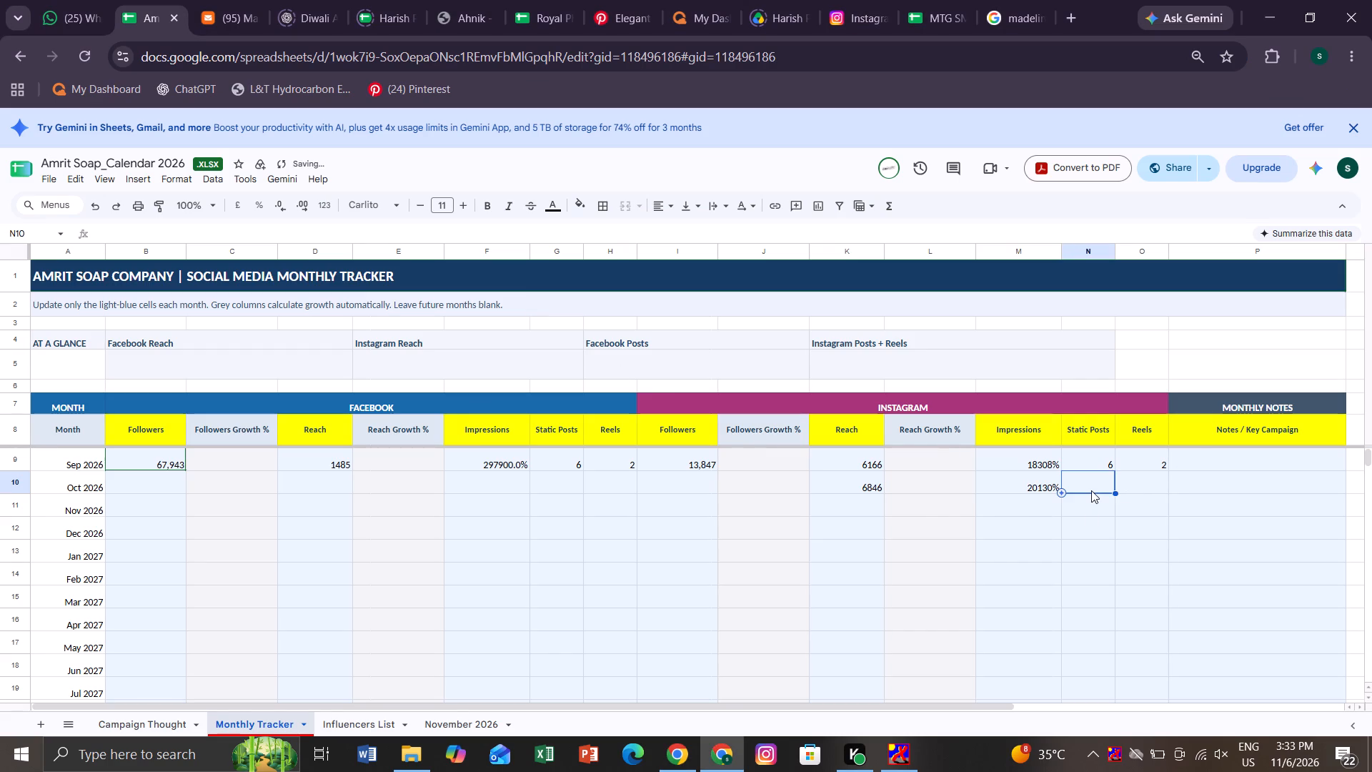
Switch to Instagram and open the chhokrasoaps profile from the search.
{"action": "left_click", "coordinate": [835, 23]}
{"action": "left_click", "coordinate": [28, 380]}
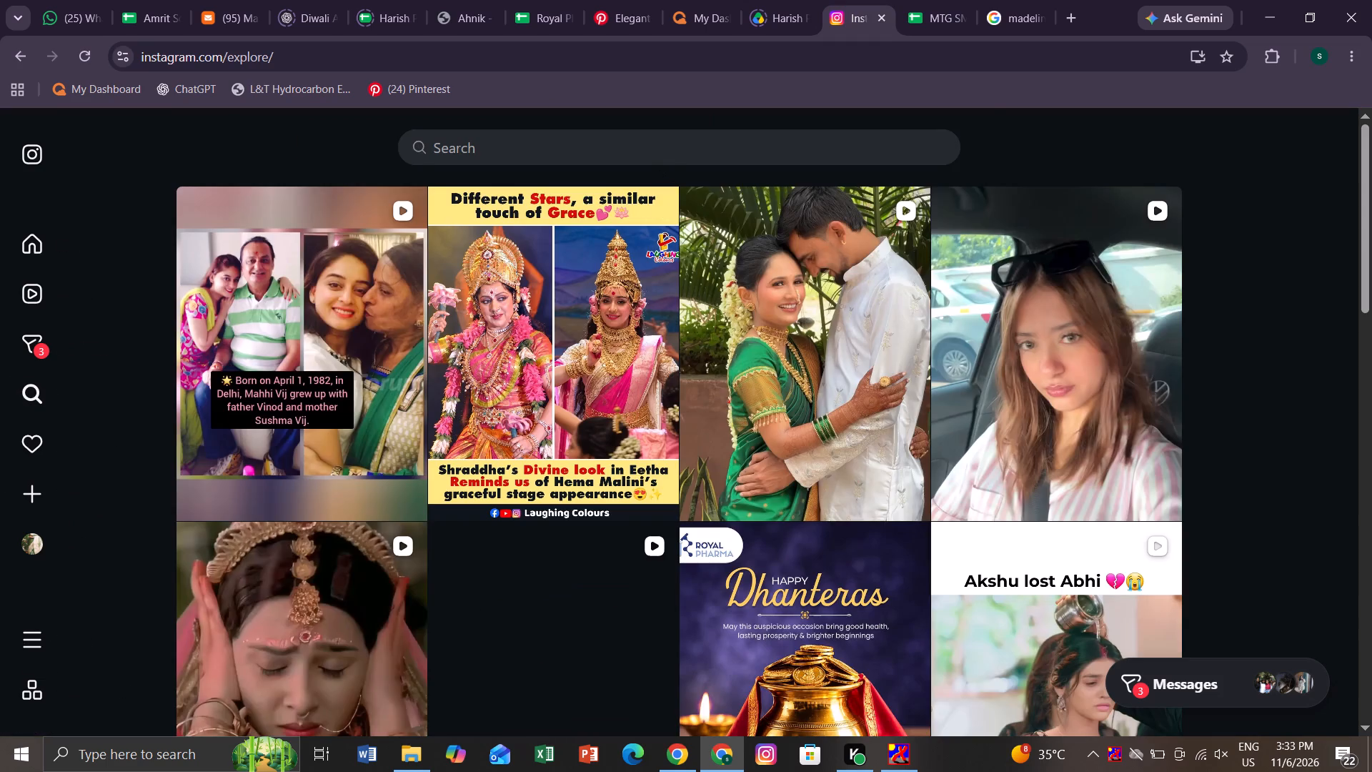
{"action": "left_click", "coordinate": [663, 152]}
{"action": "left_click", "coordinate": [620, 237]}
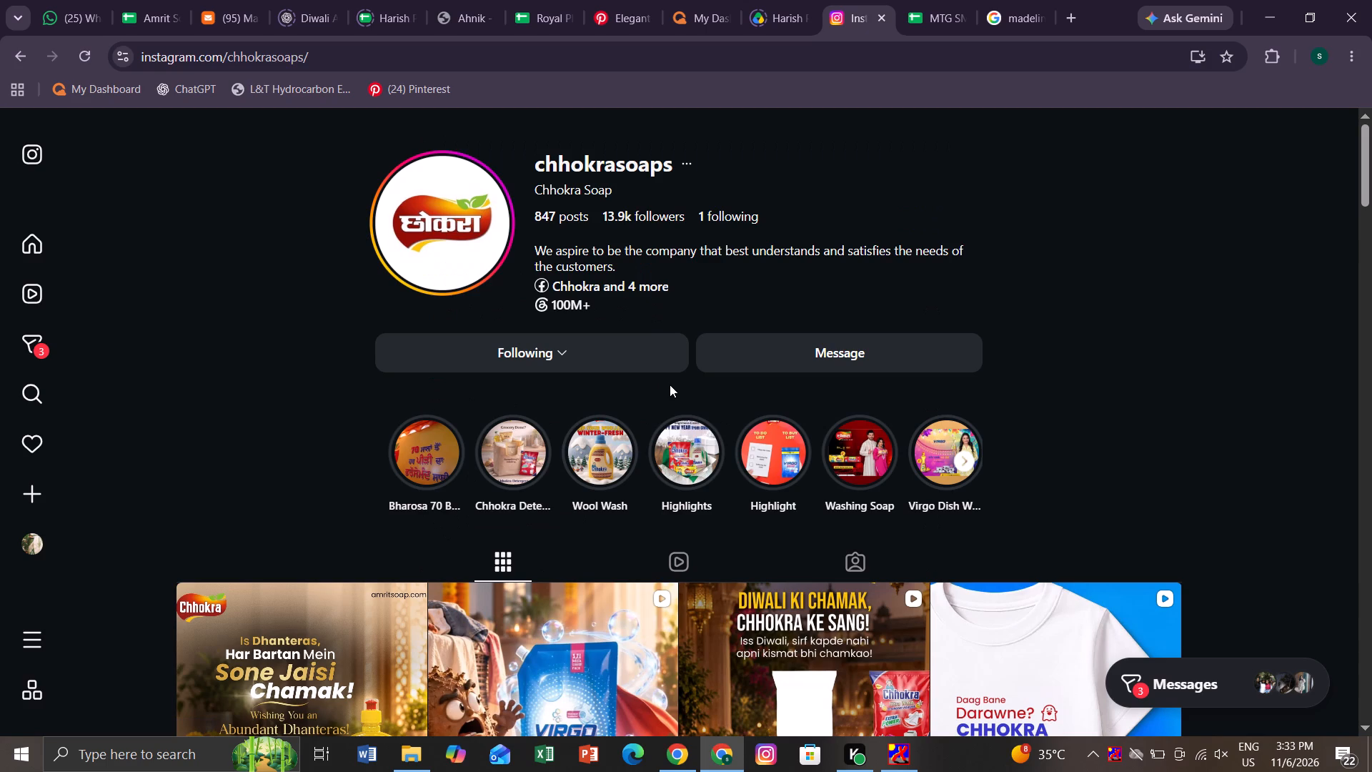
Examine the chhokrasoaps post grid for October static posts, opening the Happy Dussehra post to check it.
{"action": "scroll", "coordinate": [670, 385], "scroll_direction": "down", "scroll_amount": 6}
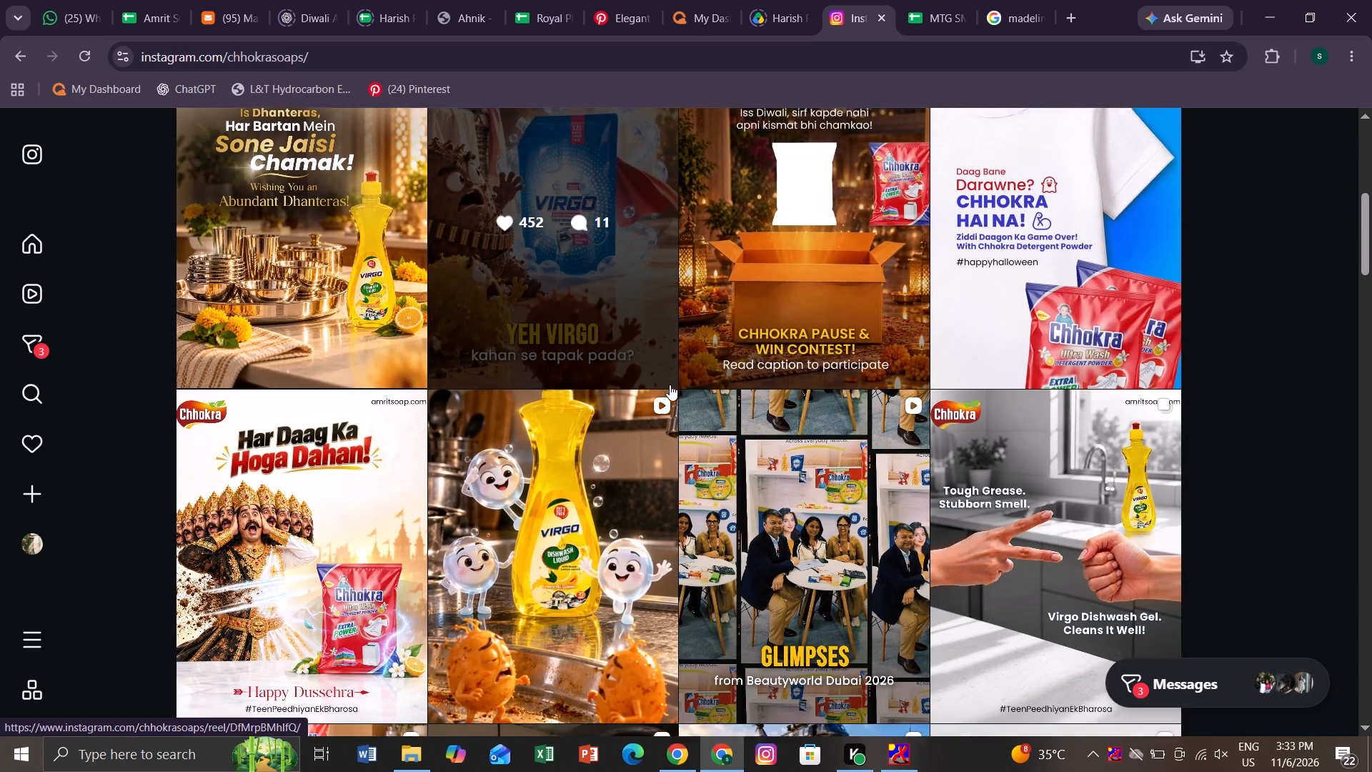
{"action": "scroll", "coordinate": [670, 385], "scroll_direction": "down", "scroll_amount": 6}
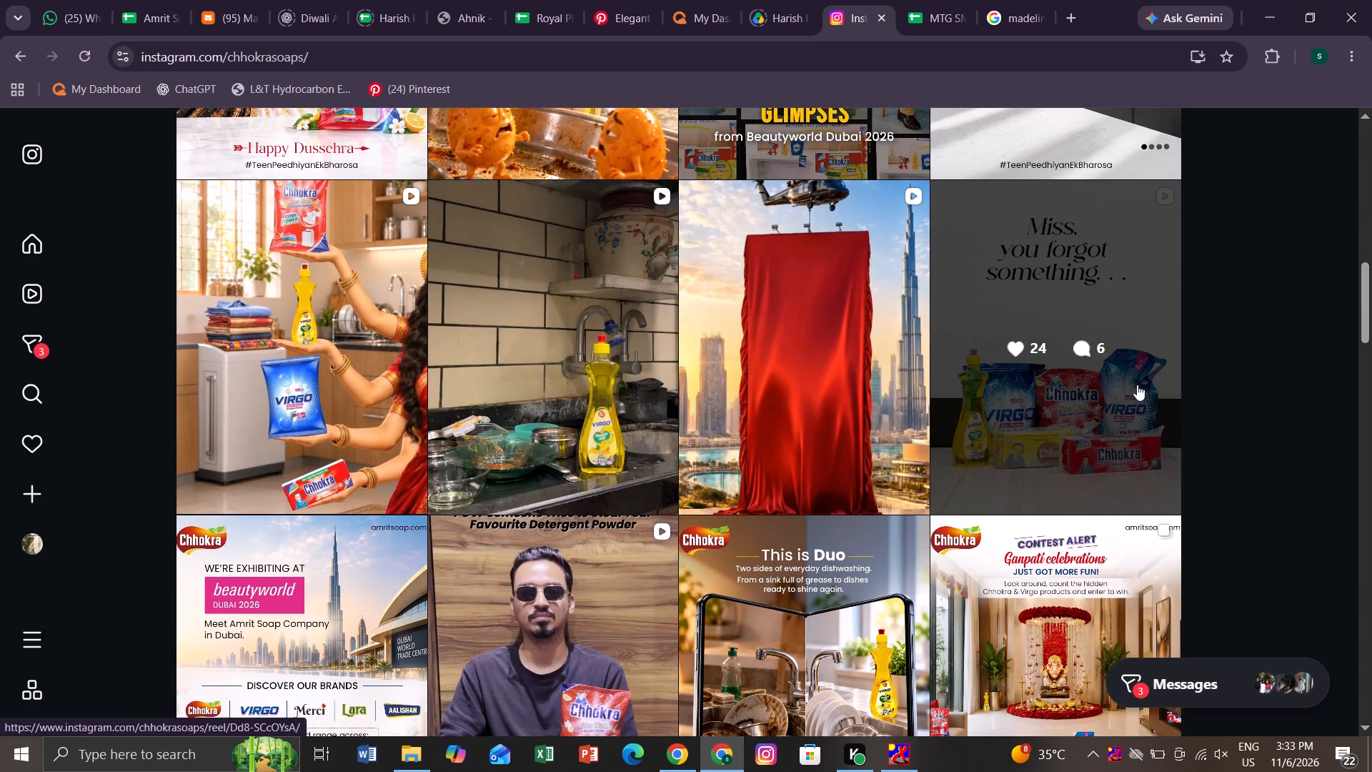
{"action": "scroll", "coordinate": [989, 440], "scroll_direction": "up", "scroll_amount": 4}
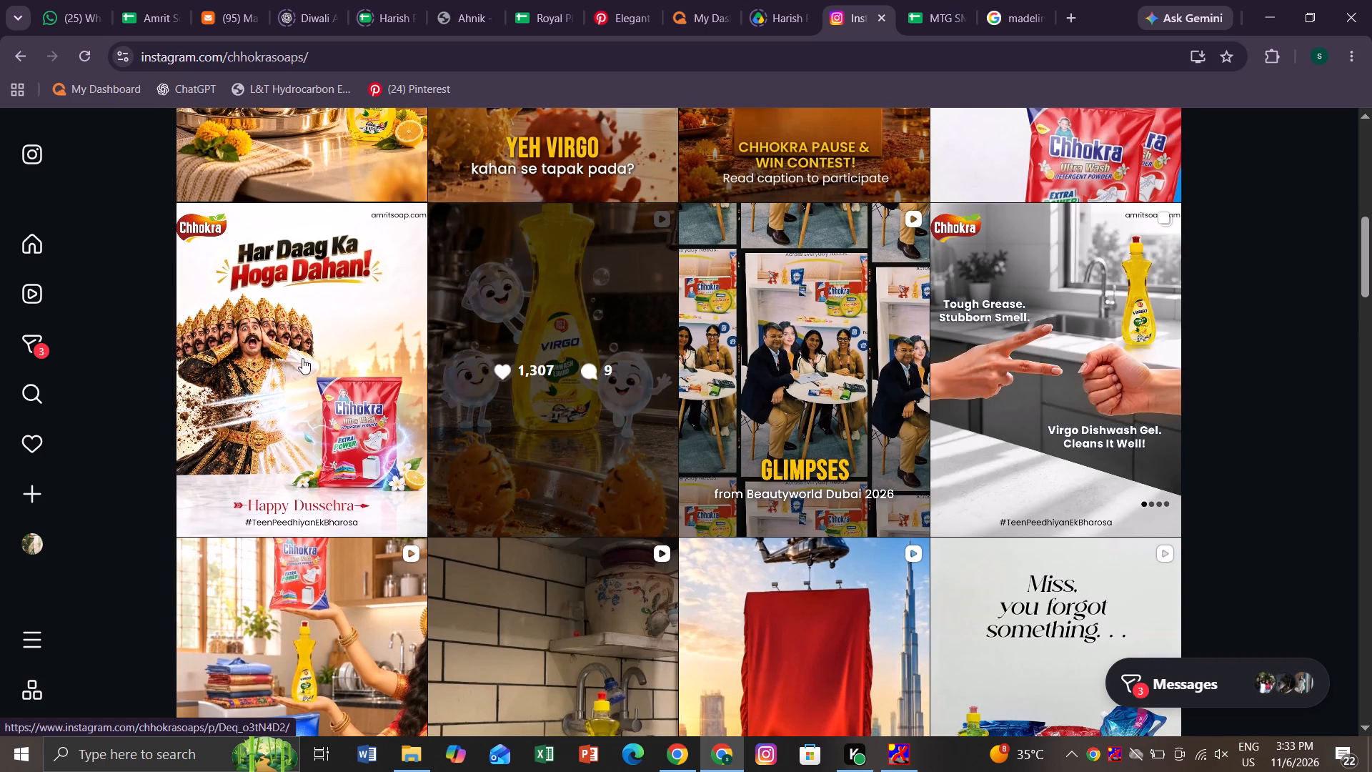
{"action": "left_click", "coordinate": [302, 358]}
{"action": "left_click", "coordinate": [1203, 254]}
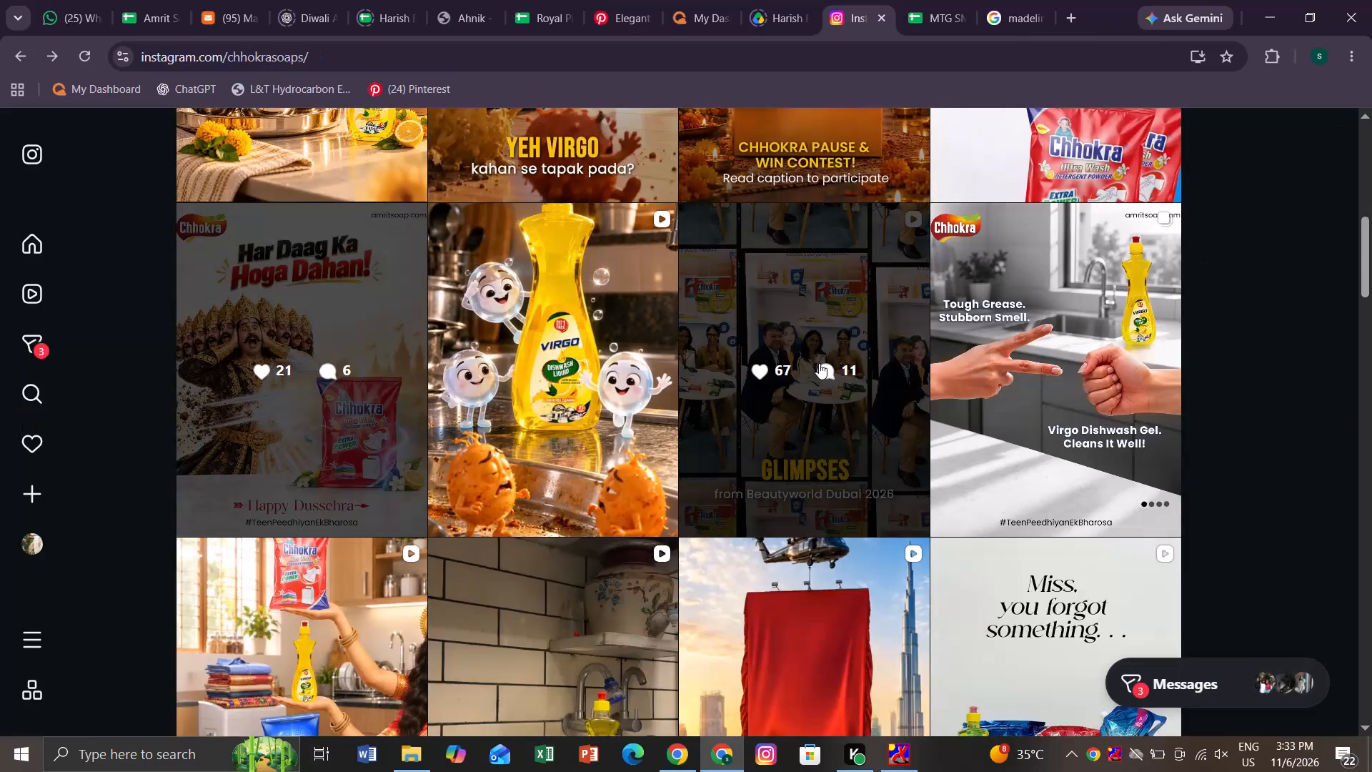
{"action": "scroll", "coordinate": [819, 363], "scroll_direction": "up", "scroll_amount": 4}
Return to the Monthly Tracker and enter 3 as the Instagram Static Posts for Oct 2026.
{"action": "key", "text": "alt+Tab"}
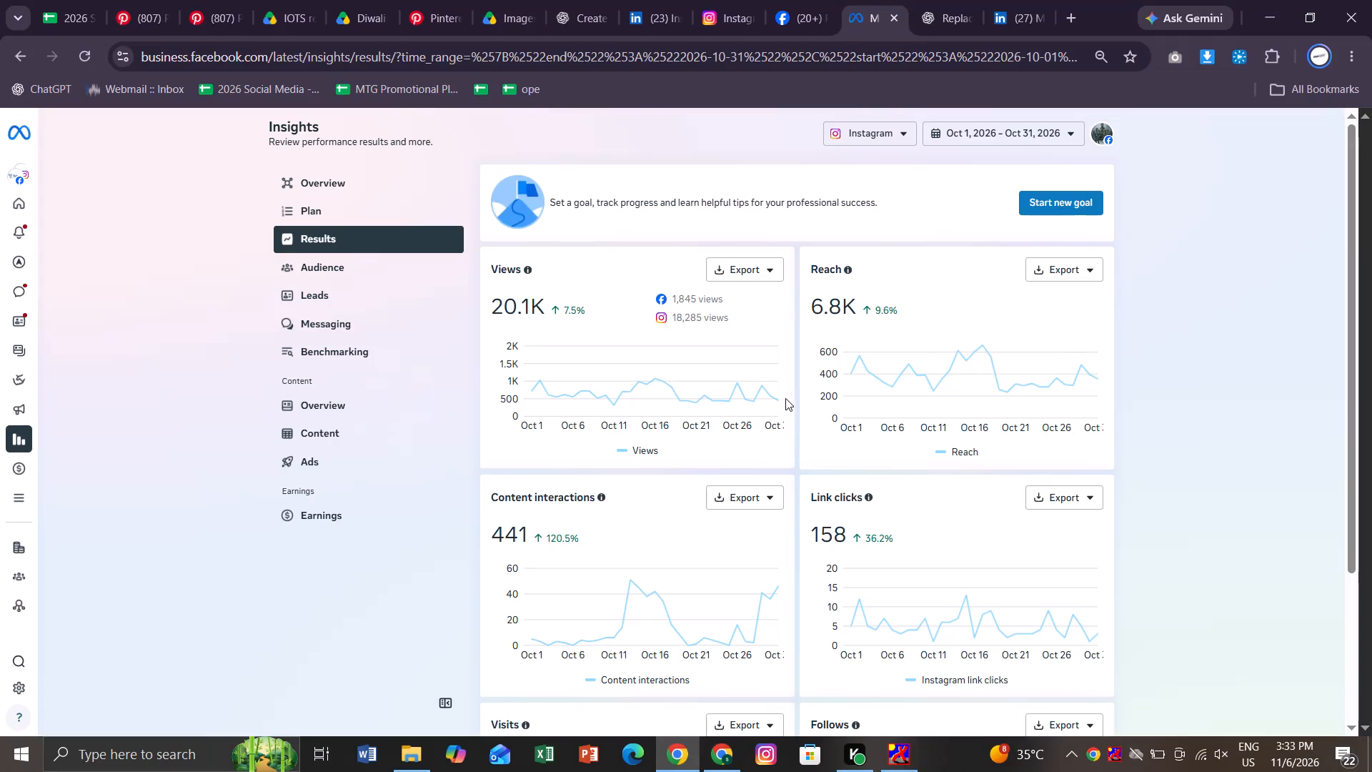
{"action": "key", "text": "alt+Tab"}
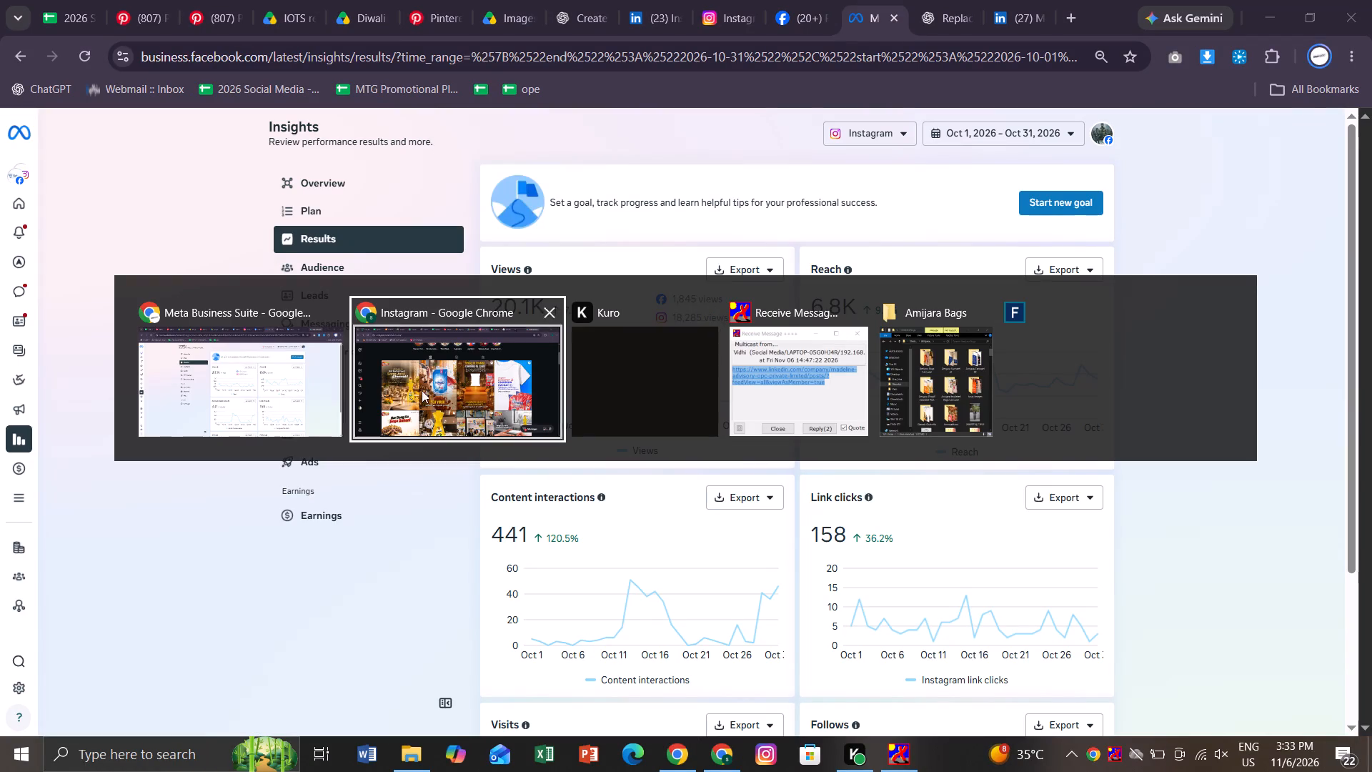
{"action": "left_click", "coordinate": [332, 397], "text": "alt"}
{"action": "key", "text": "alt+Tab"}
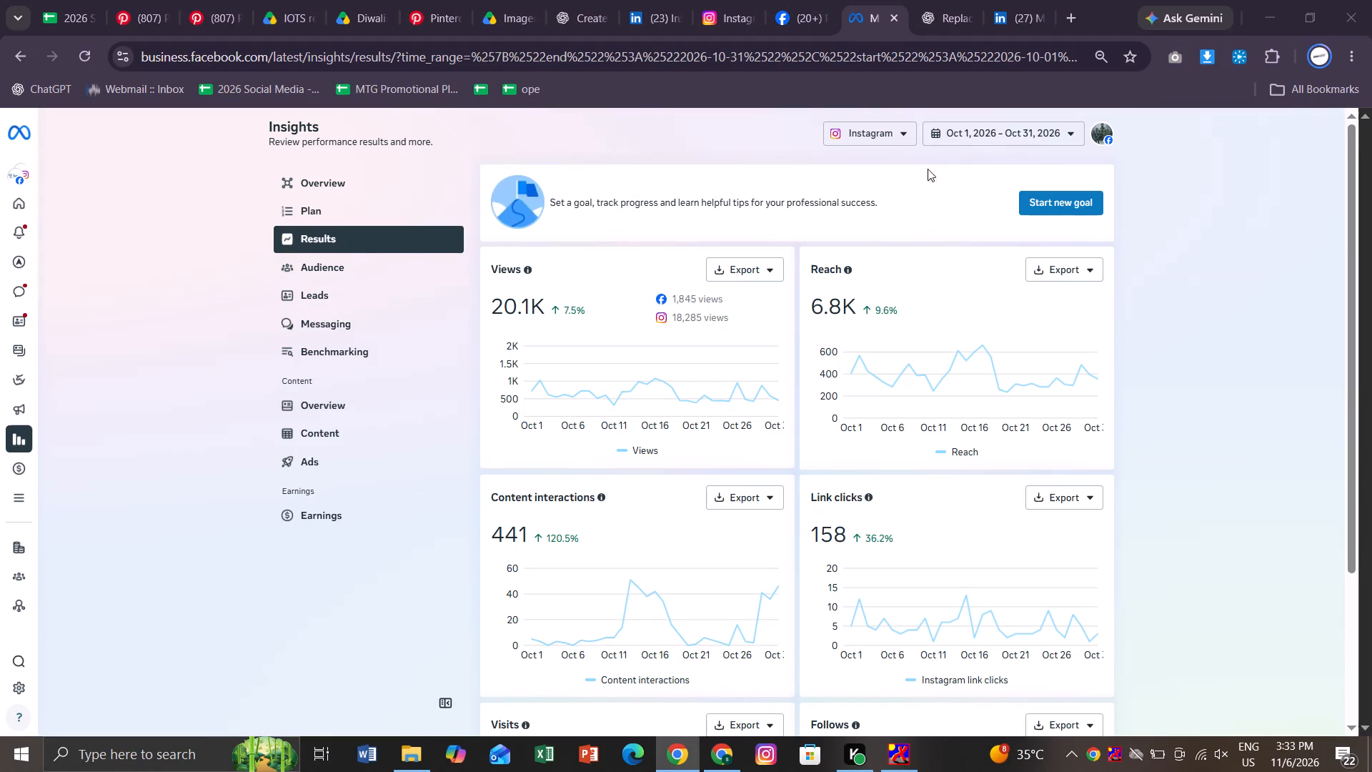
{"action": "left_click", "coordinate": [447, 373], "text": "alt"}
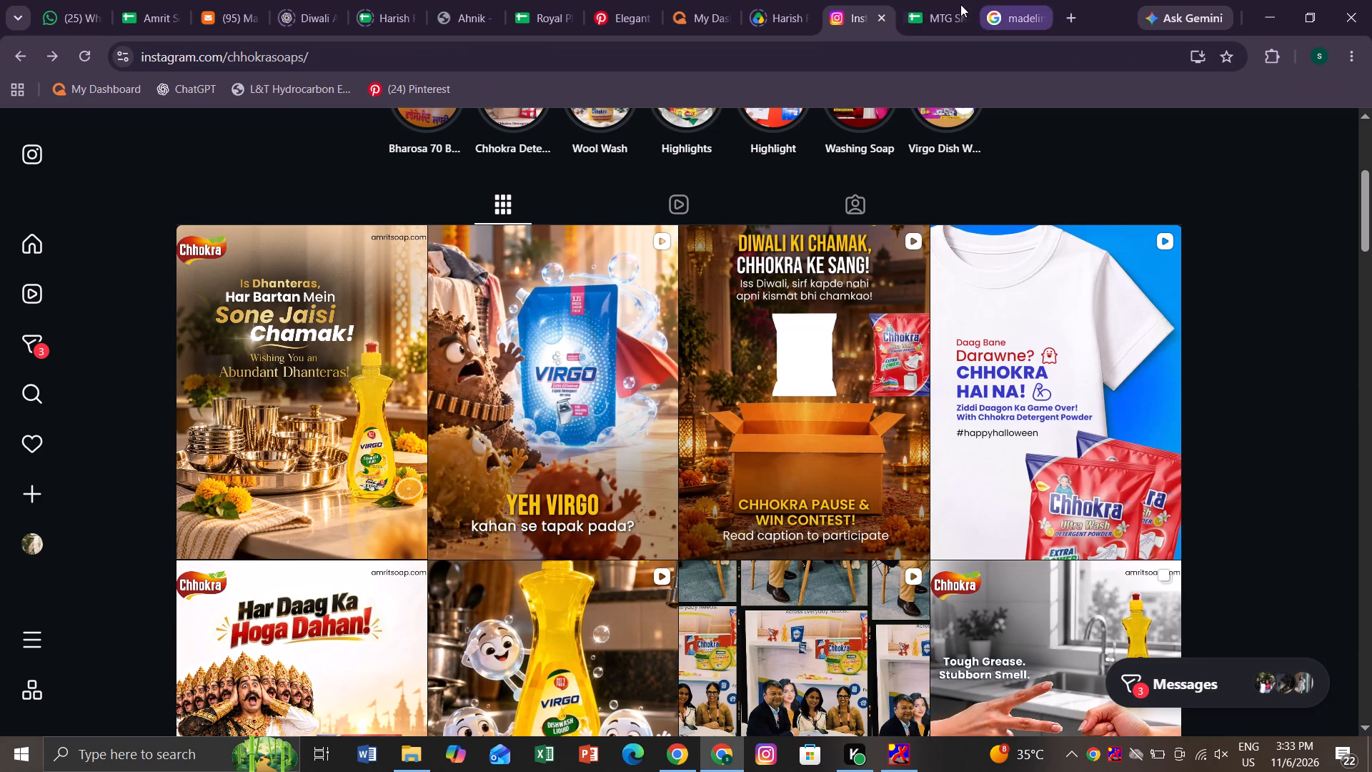
{"action": "left_click", "coordinate": [940, 20]}
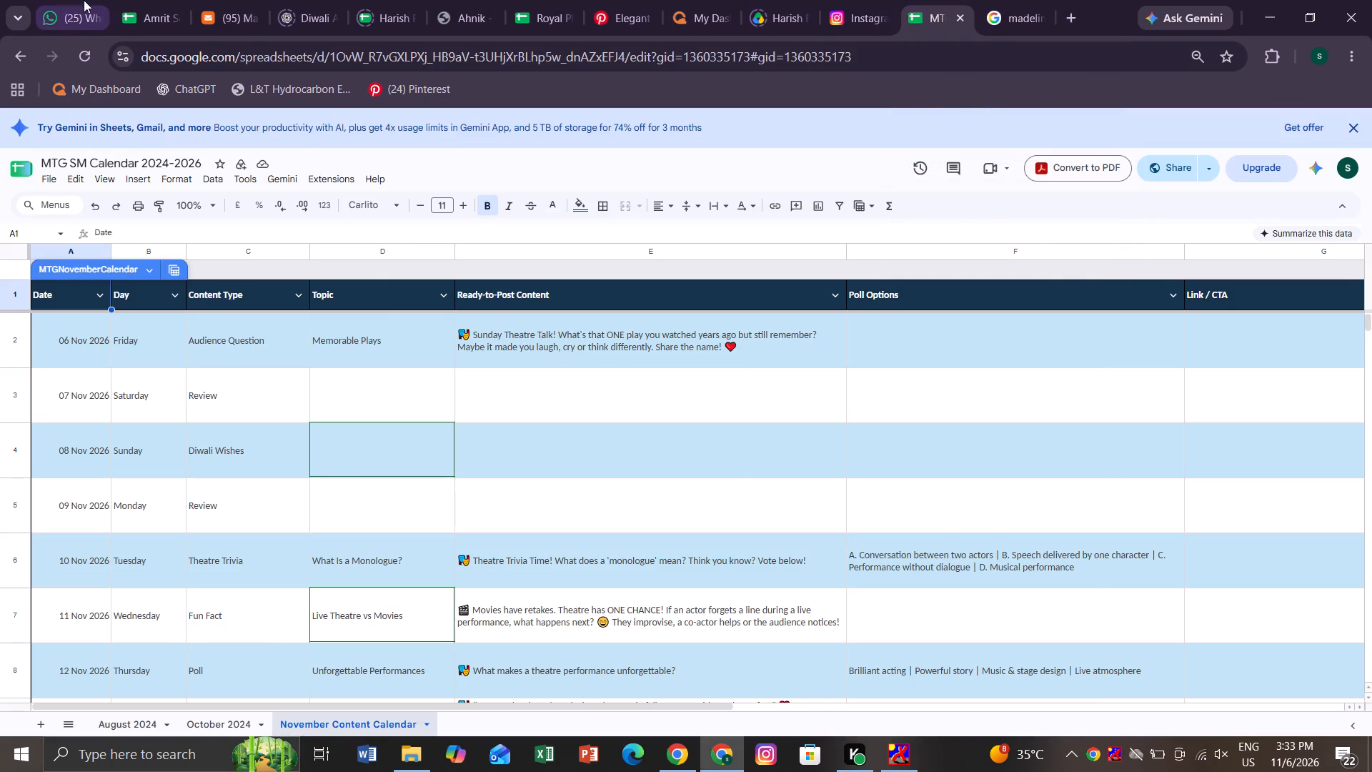
{"action": "left_click", "coordinate": [149, 8]}
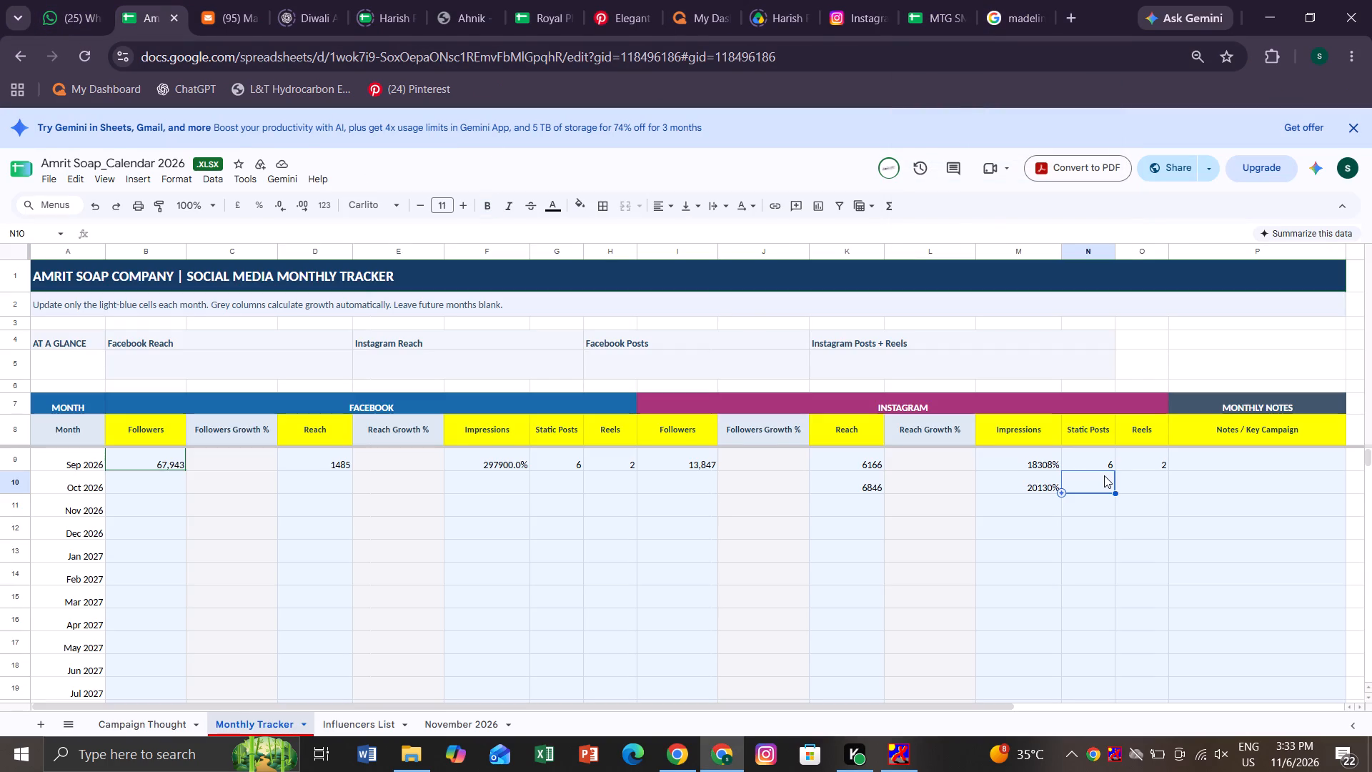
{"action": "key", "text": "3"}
{"action": "left_click", "coordinate": [1176, 488]}
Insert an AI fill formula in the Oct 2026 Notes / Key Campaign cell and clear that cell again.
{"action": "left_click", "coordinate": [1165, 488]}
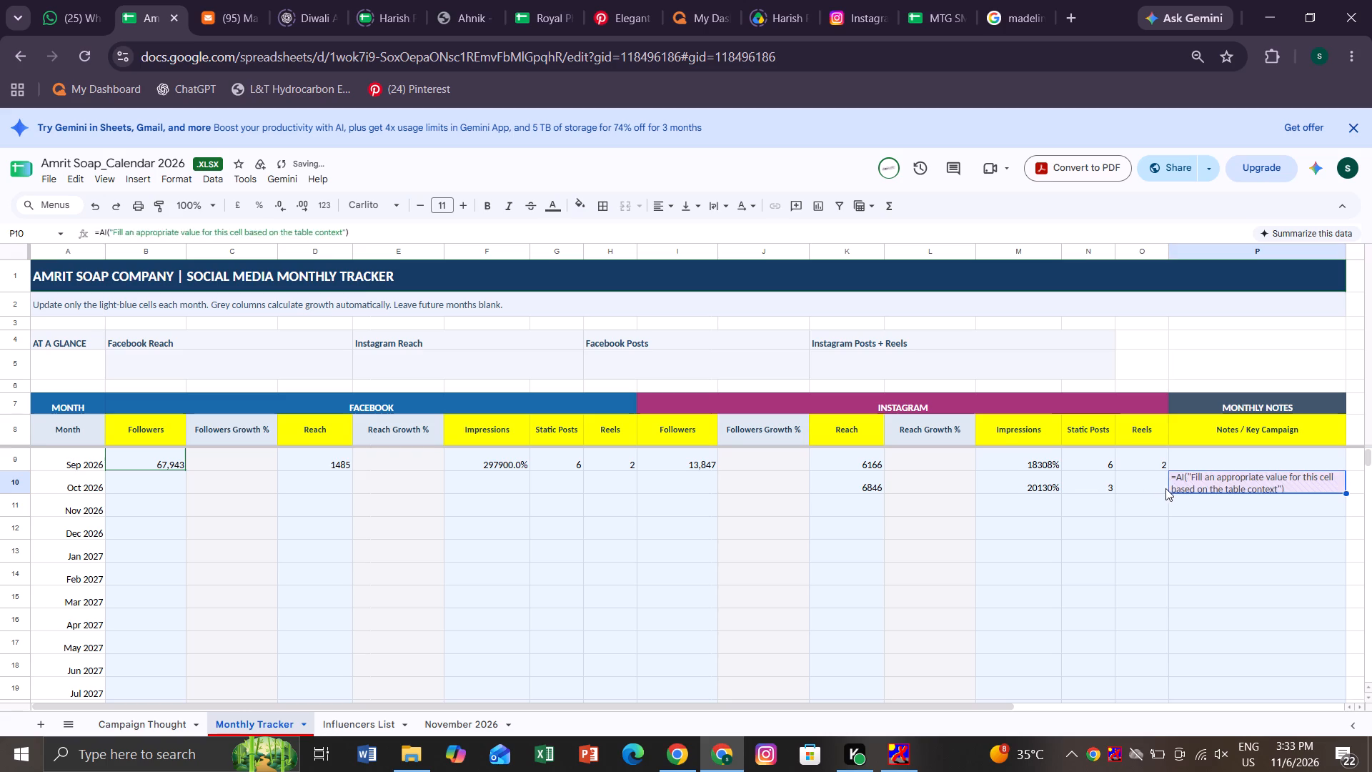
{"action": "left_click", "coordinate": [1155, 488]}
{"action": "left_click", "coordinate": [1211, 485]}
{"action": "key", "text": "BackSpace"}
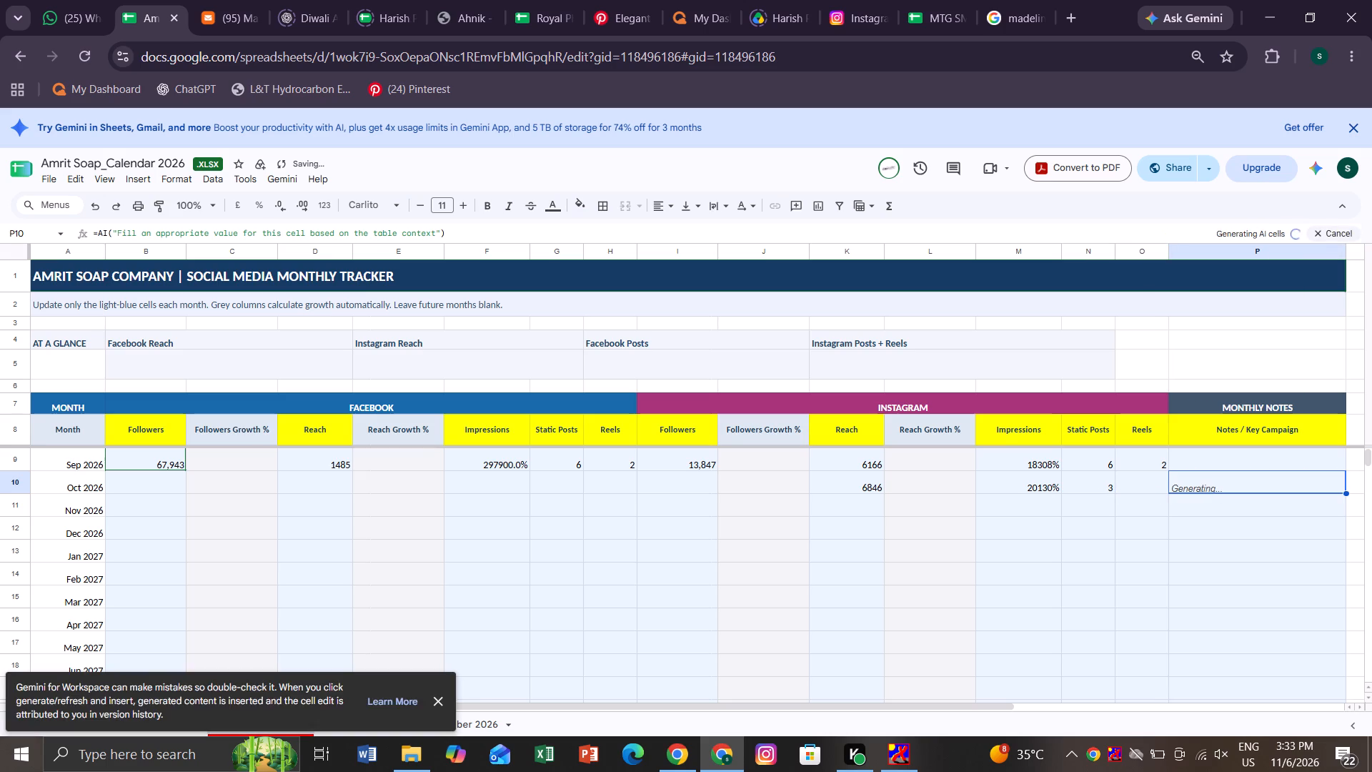
Examine the chhokrasoaps post grid on Instagram for October reels, opening the Diwali Pause & Win contest reel to check it.
{"action": "left_click", "coordinate": [1145, 478]}
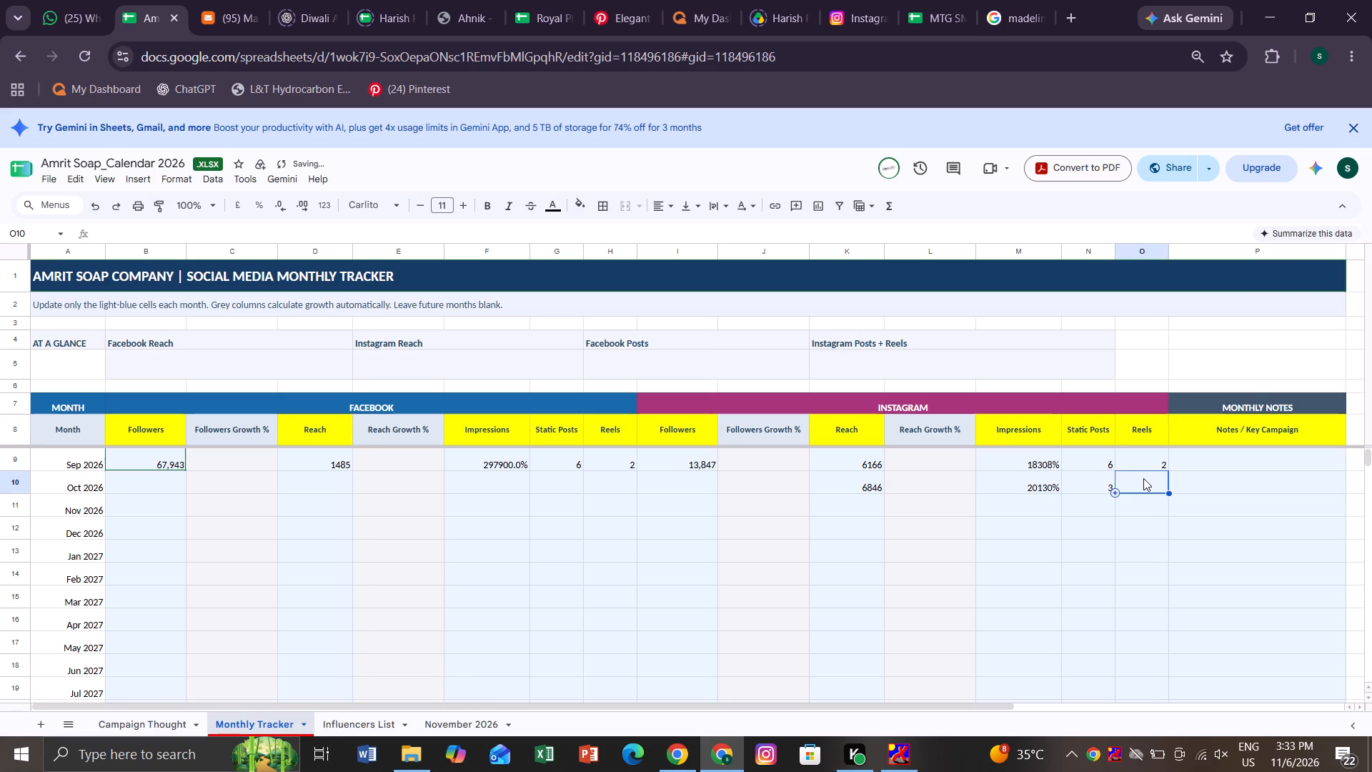
{"action": "key", "text": "alt+Tab"}
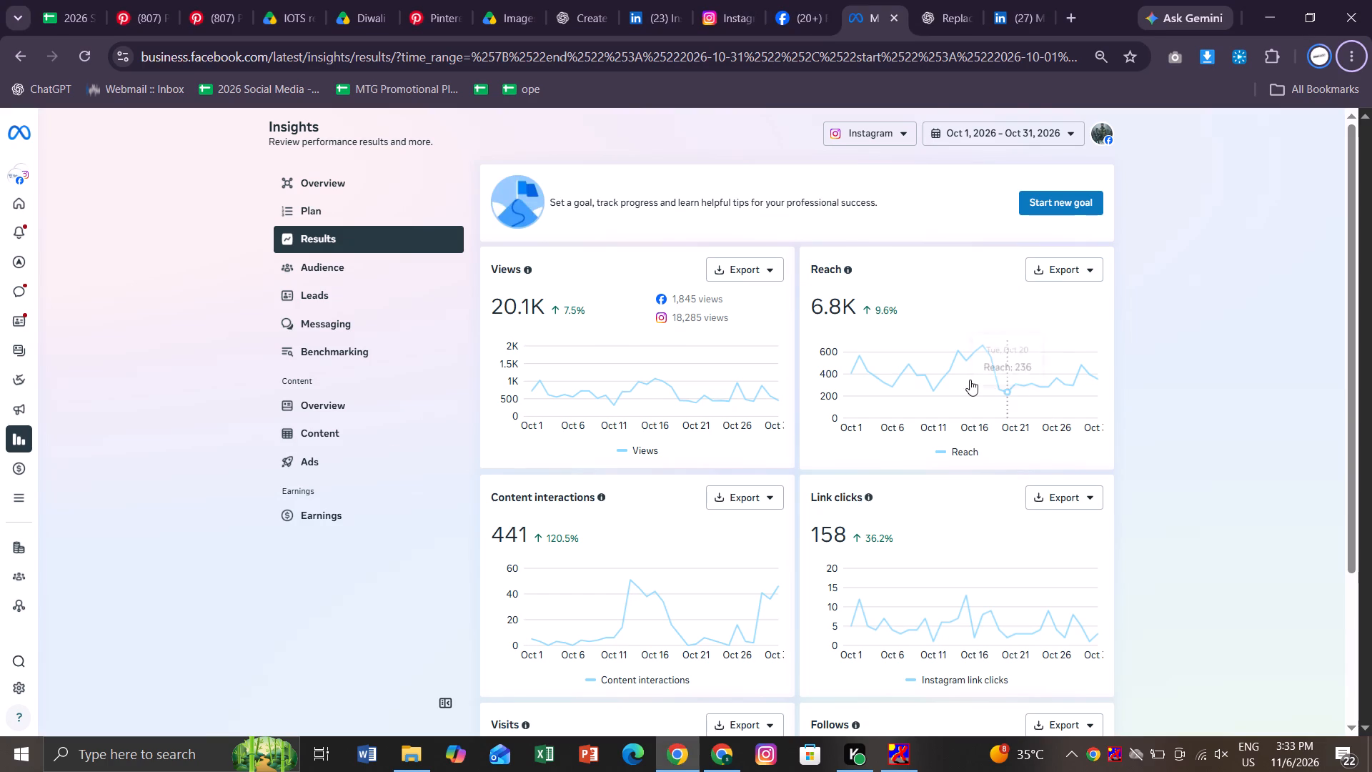
{"action": "key", "text": "alt+Tab"}
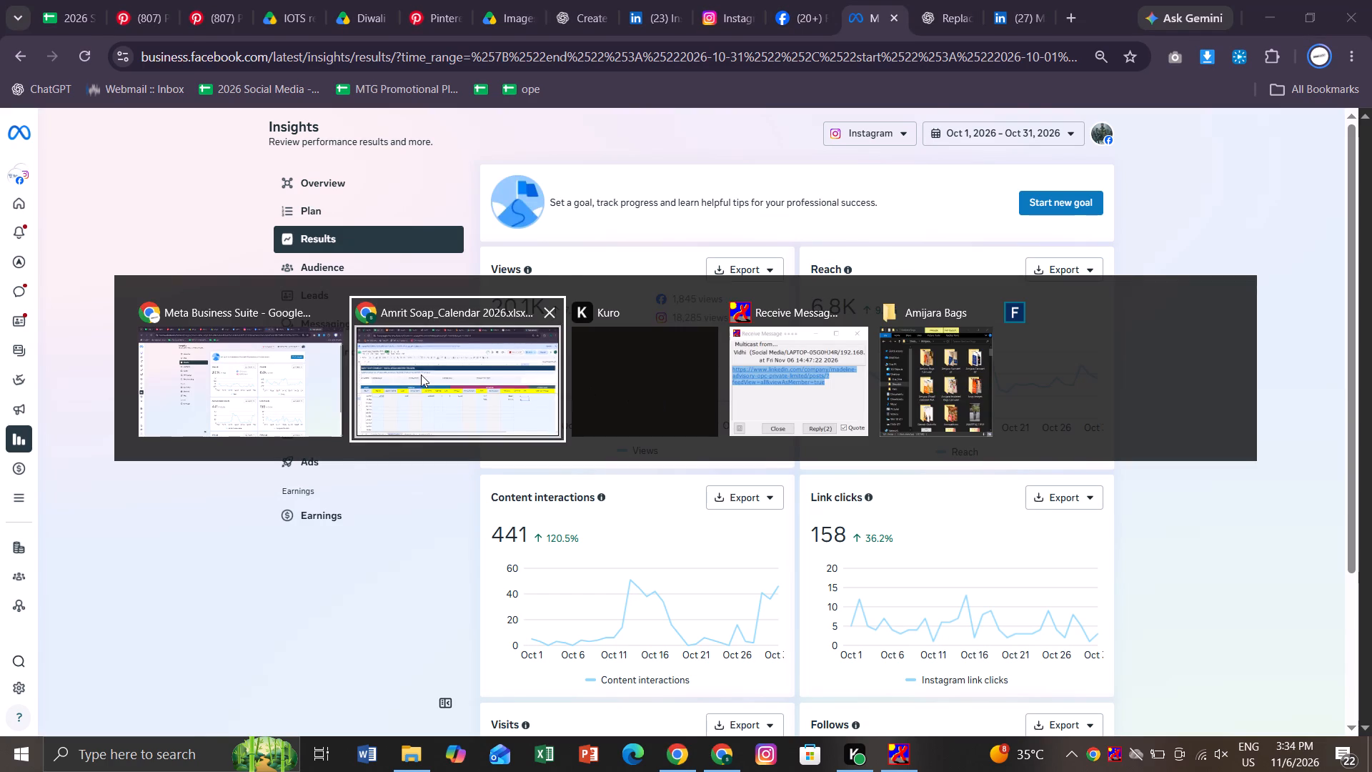
{"action": "left_click", "coordinate": [421, 375], "text": "alt"}
{"action": "left_click", "coordinate": [873, 20]}
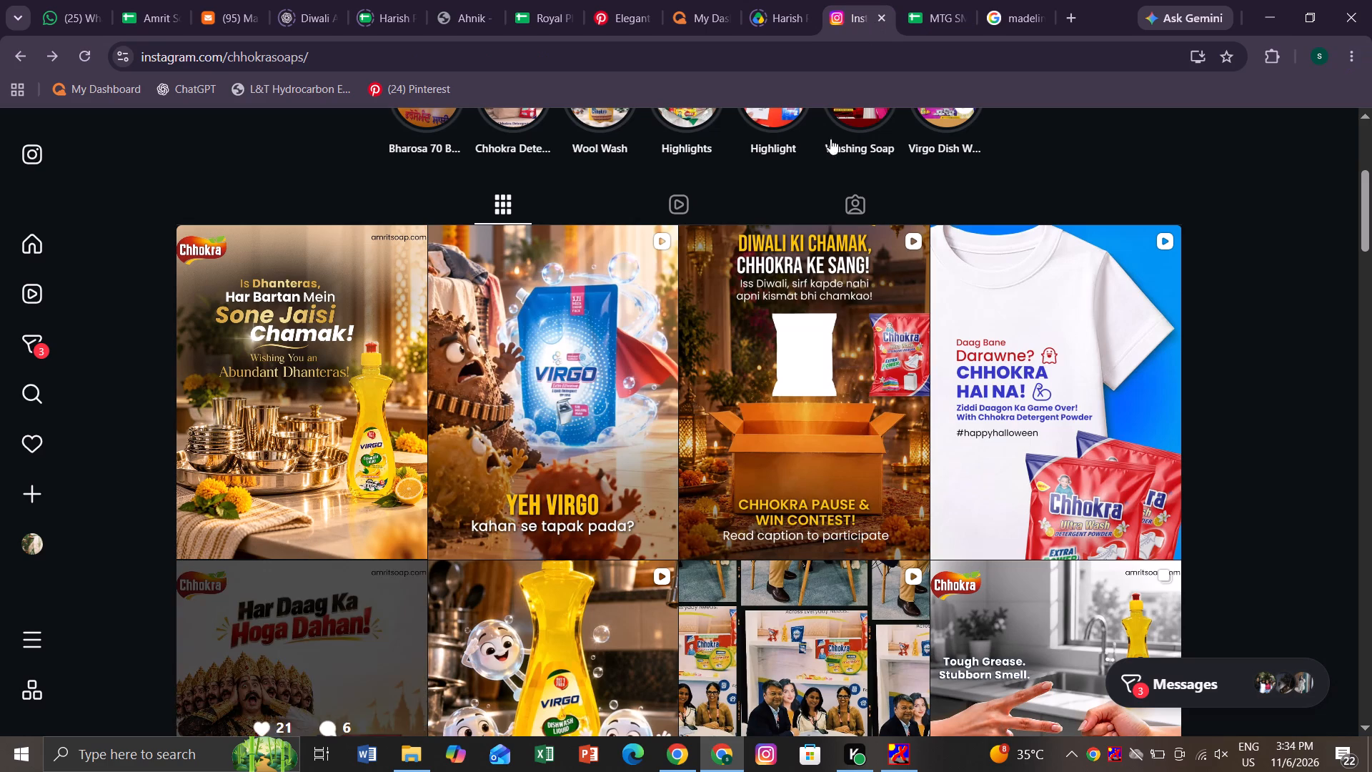
{"action": "left_click", "coordinate": [786, 310]}
{"action": "left_click", "coordinate": [1197, 302]}
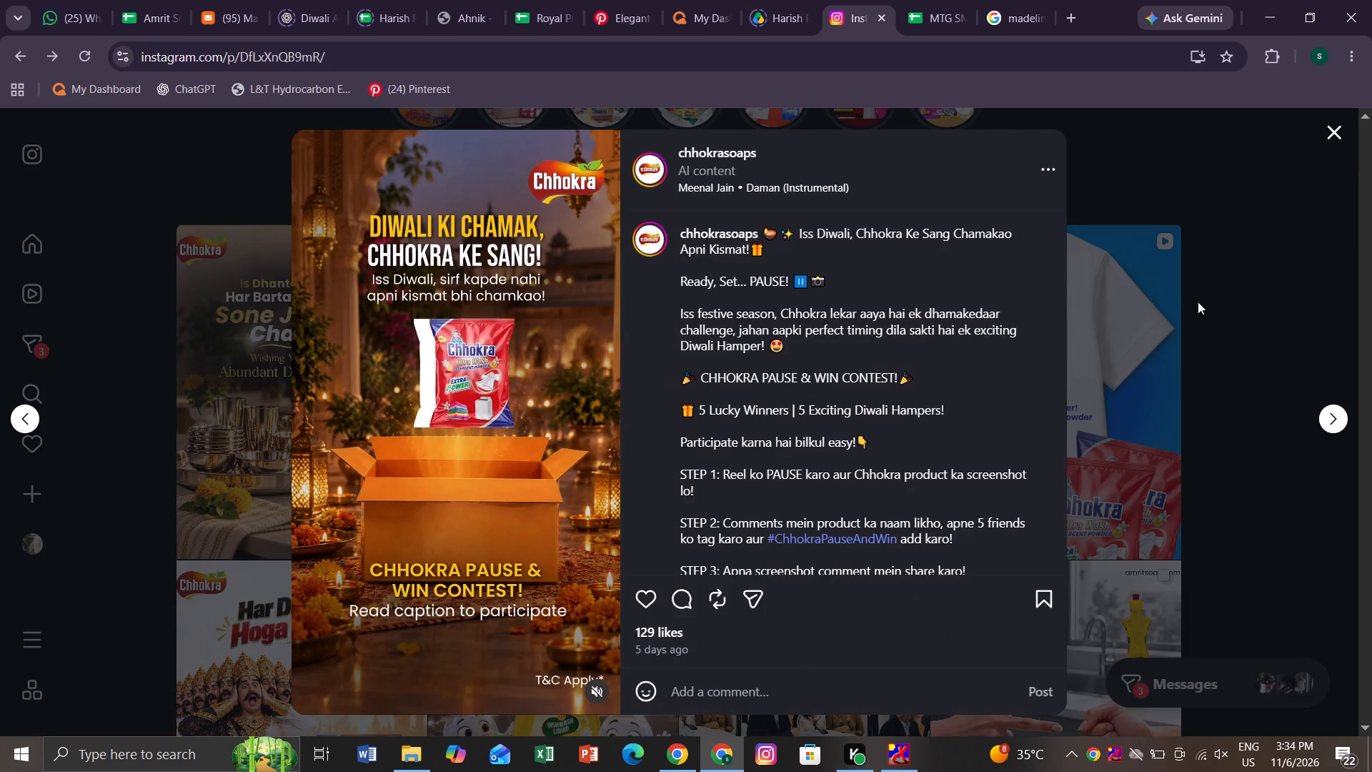
{"action": "scroll", "coordinate": [1003, 400], "scroll_direction": "down", "scroll_amount": 2}
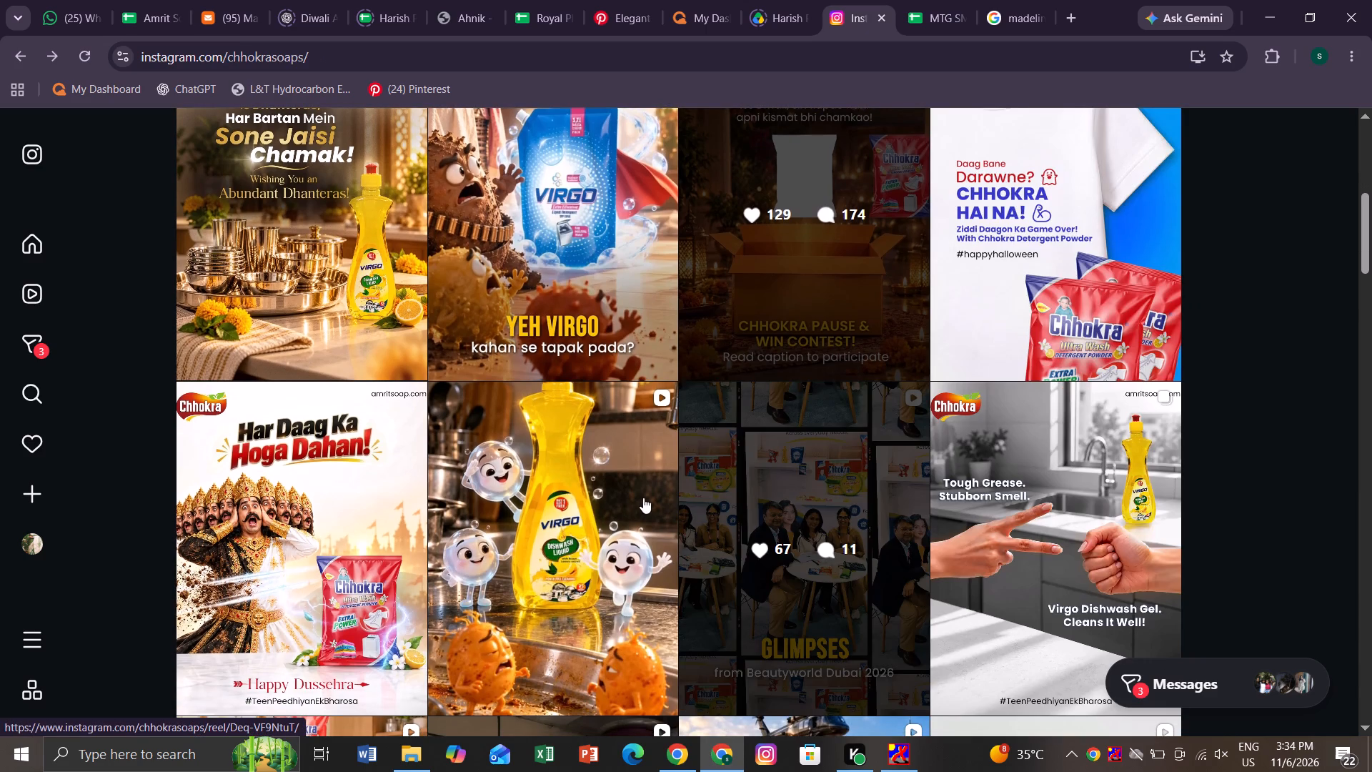
{"action": "scroll", "coordinate": [638, 500], "scroll_direction": "down", "scroll_amount": 2}
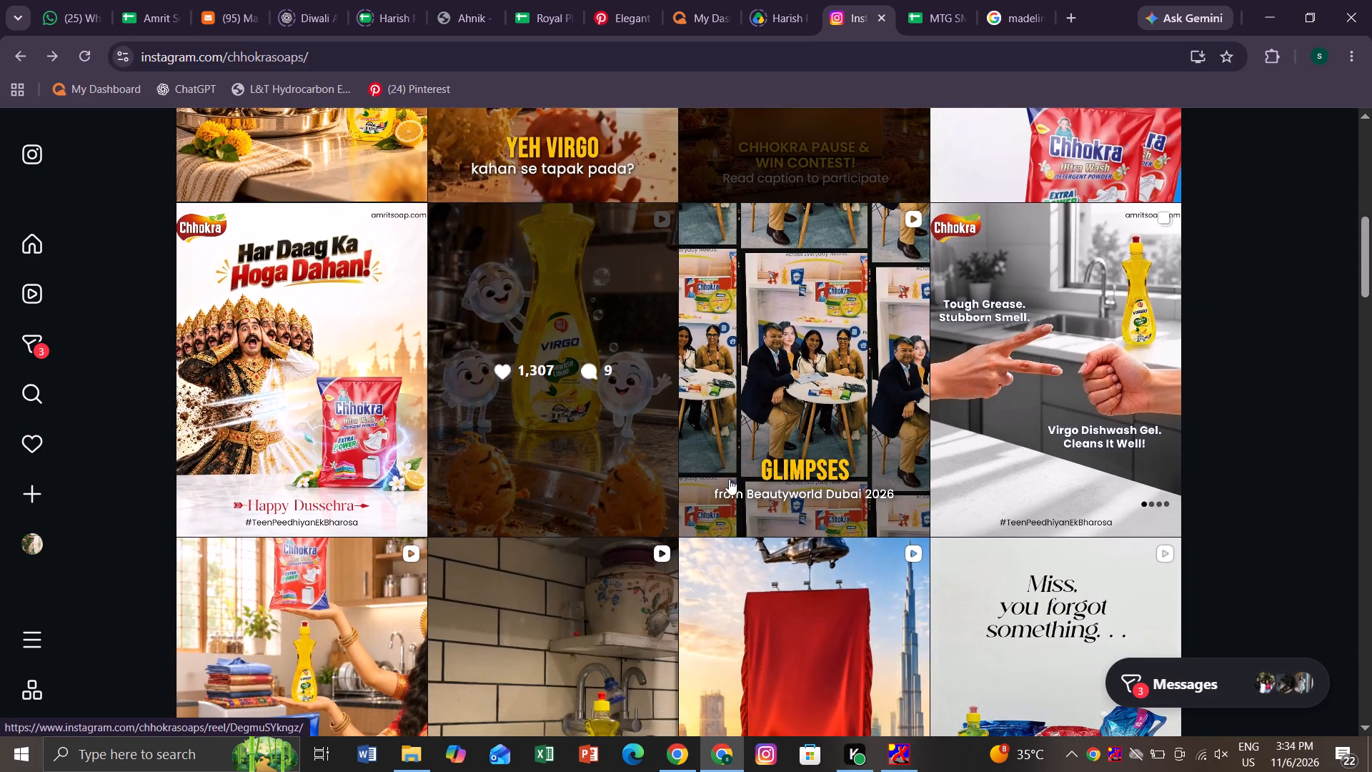
{"action": "scroll", "coordinate": [761, 472], "scroll_direction": "down", "scroll_amount": 2}
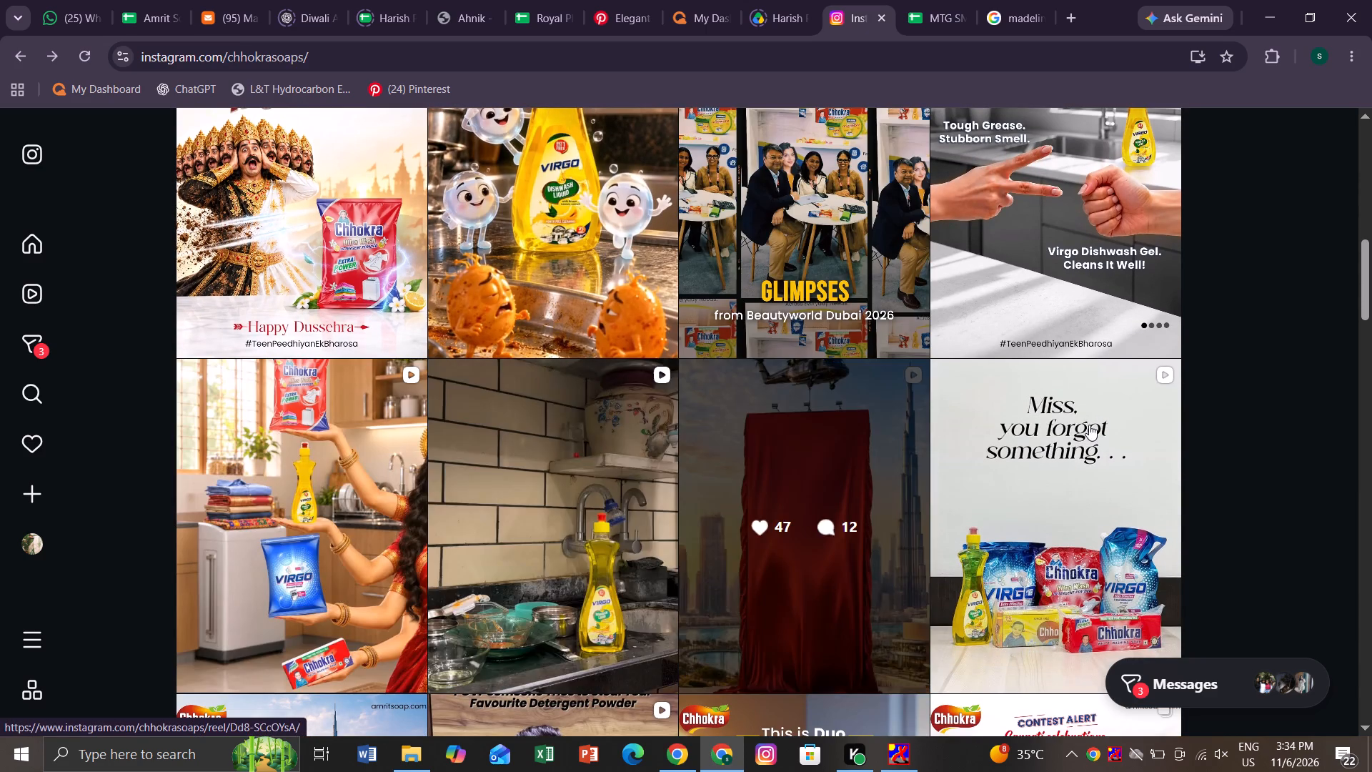
Return to the Monthly Tracker and enter 8 as the Instagram Reels count for Oct 2026.
{"action": "key", "text": "alt+Tab"}
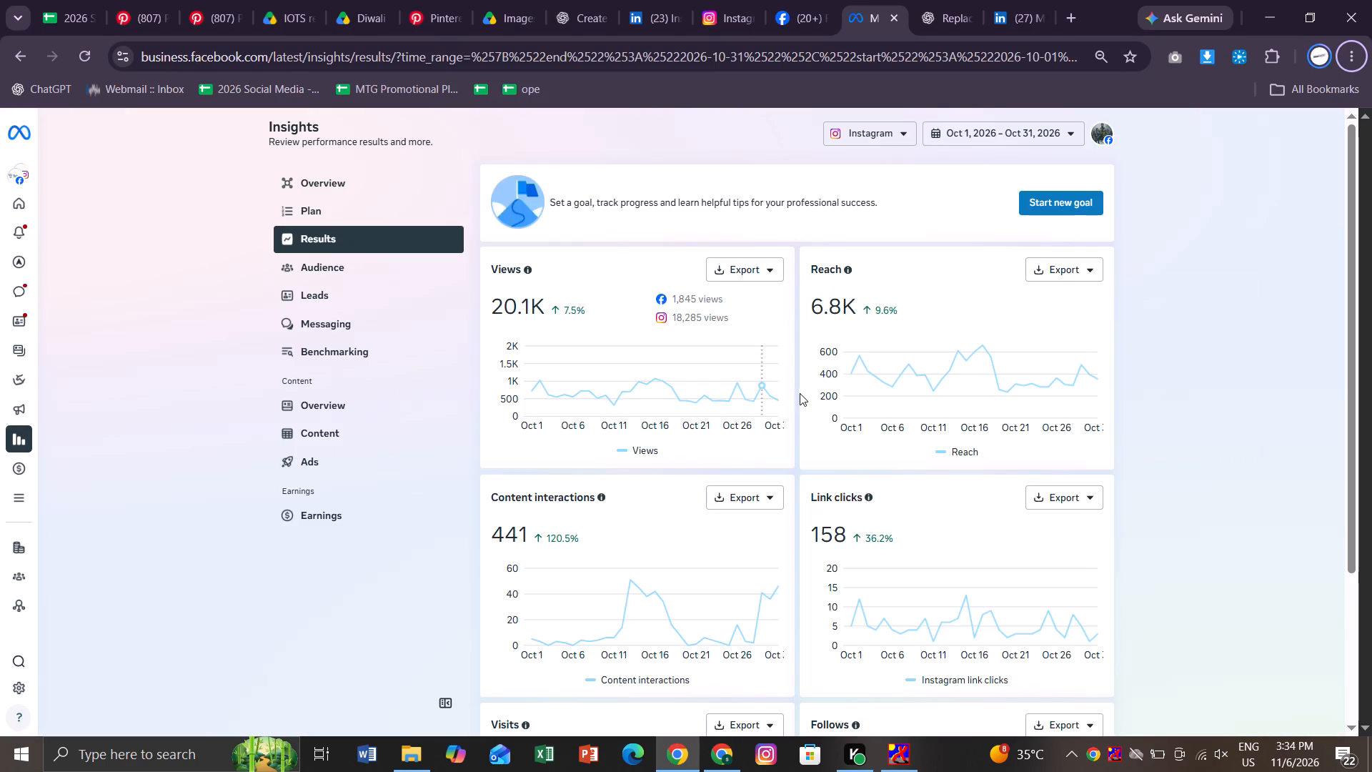
{"action": "key", "text": "alt+Tab"}
{"action": "left_click", "coordinate": [466, 374], "text": "alt"}
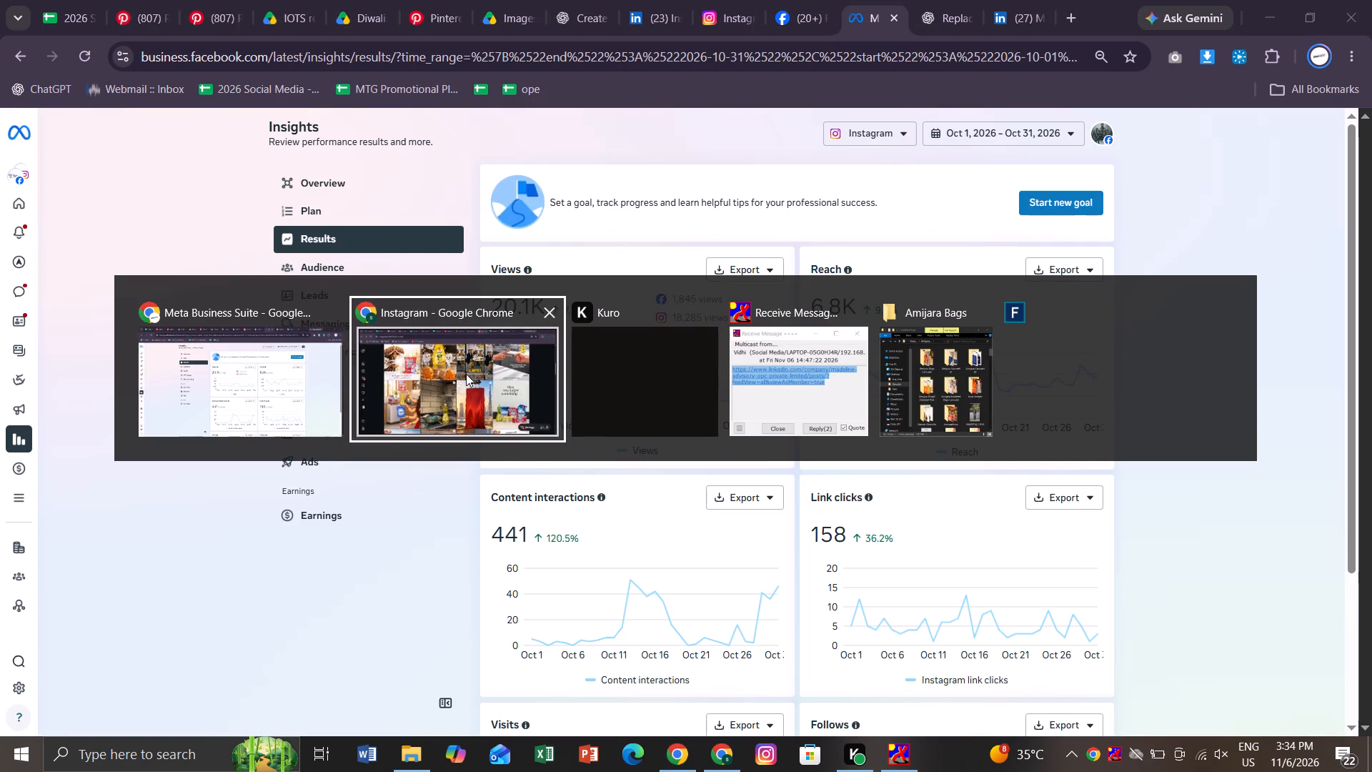
{"action": "left_click", "coordinate": [146, 20]}
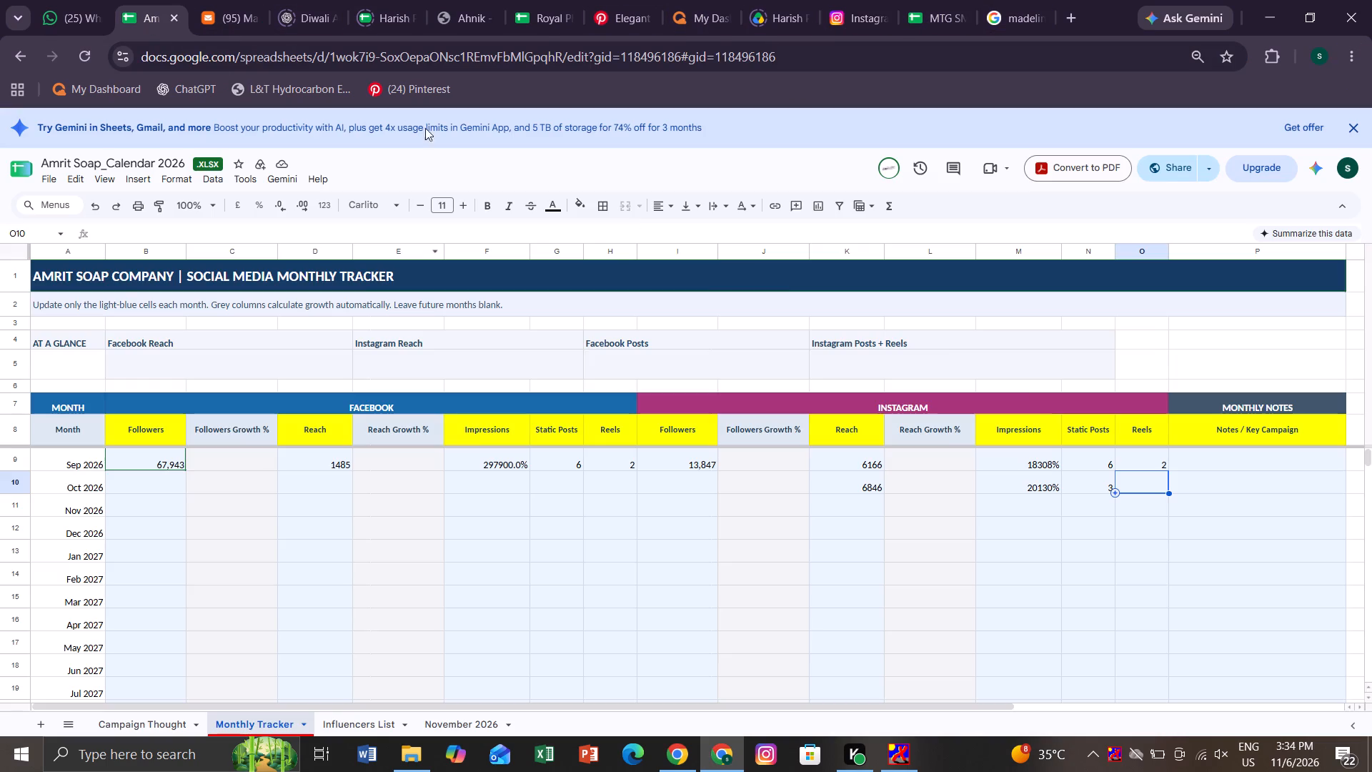
{"action": "left_click", "coordinate": [1139, 485]}
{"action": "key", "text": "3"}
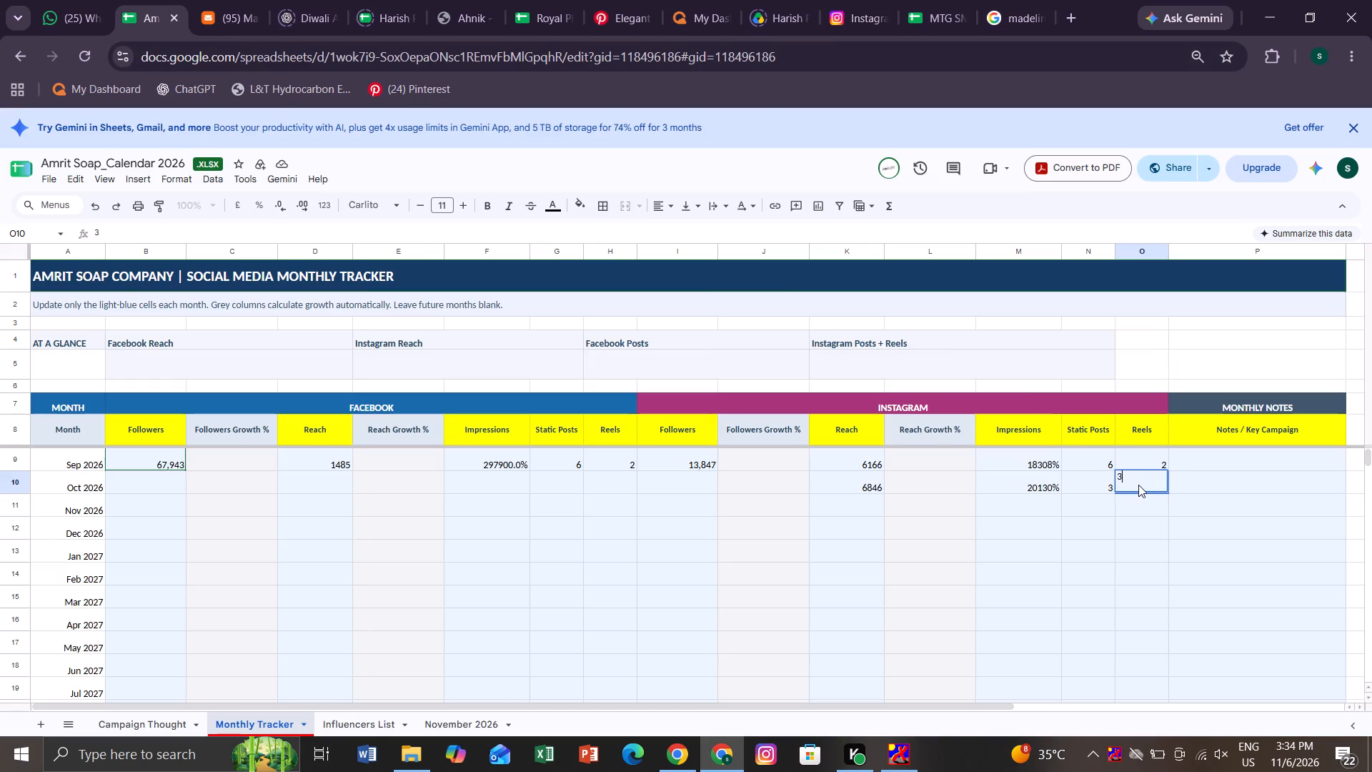
{"action": "key", "text": "BackSpace"}
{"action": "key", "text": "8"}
{"action": "left_click", "coordinate": [1152, 487]}
{"action": "left_click", "coordinate": [1095, 503]}
Copy the Oct 2026 Instagram Static Posts and Reels values, 3 and 8, into the Facebook Static Posts and Reels cells.
{"action": "left_click", "coordinate": [1087, 482]}
{"action": "left_click", "coordinate": [1138, 482], "text": "shift"}
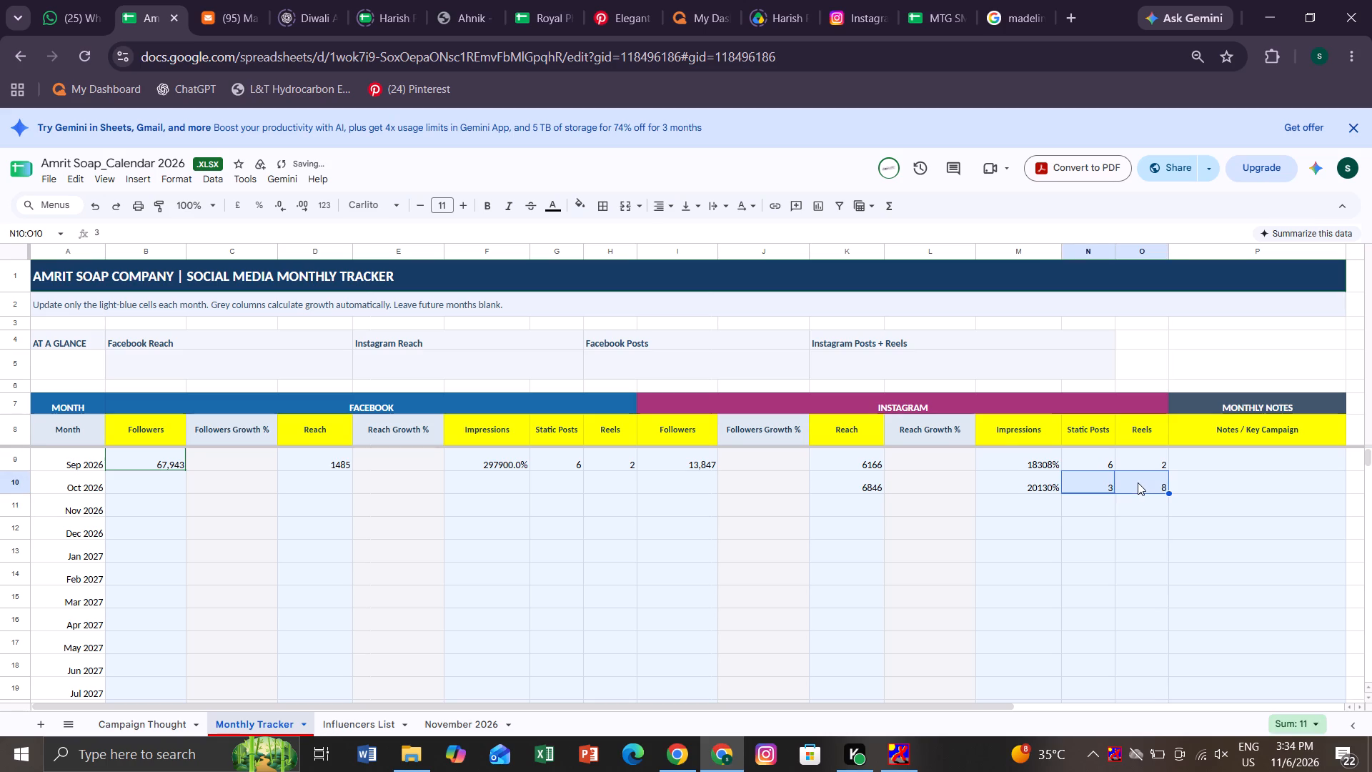
{"action": "key", "text": "ctrl+c"}
{"action": "left_click", "coordinate": [567, 484]}
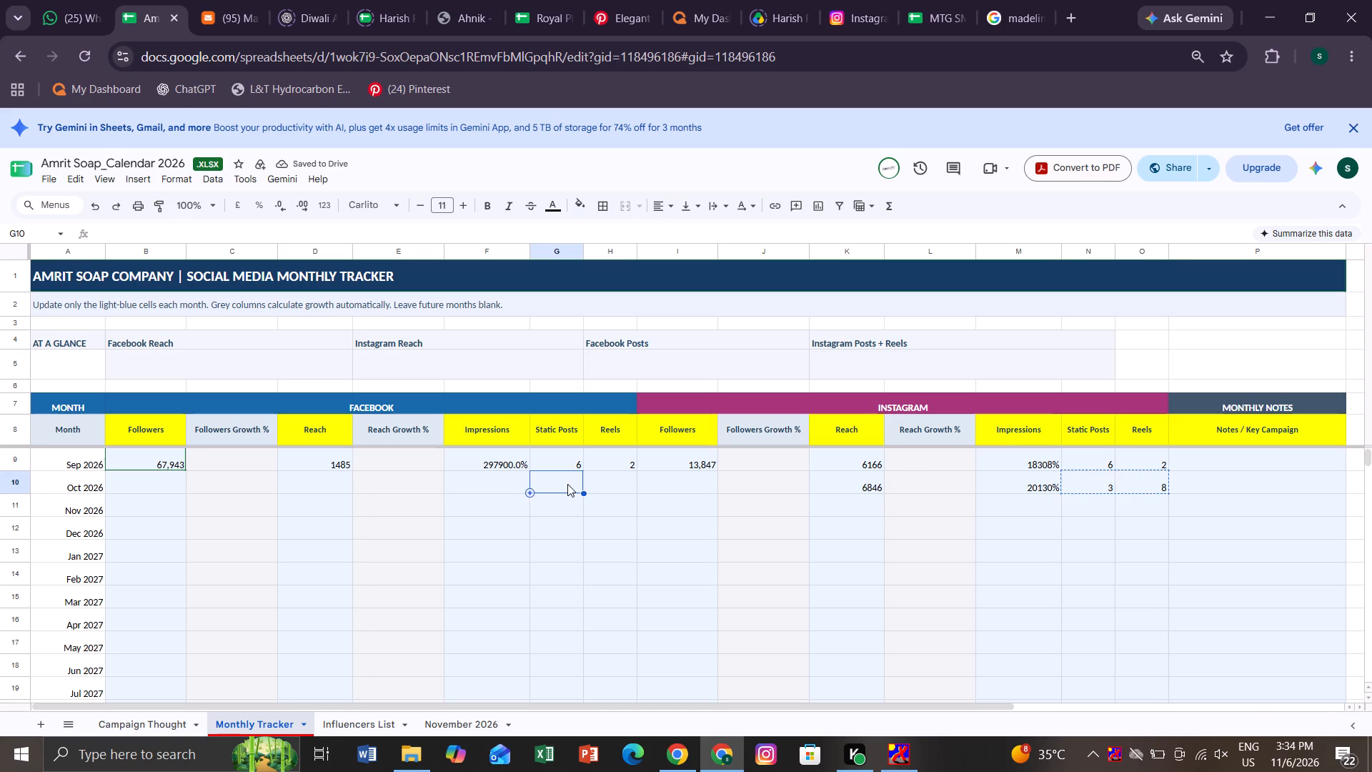
{"action": "key", "text": "ctrl+v"}
{"action": "left_click", "coordinate": [641, 531]}
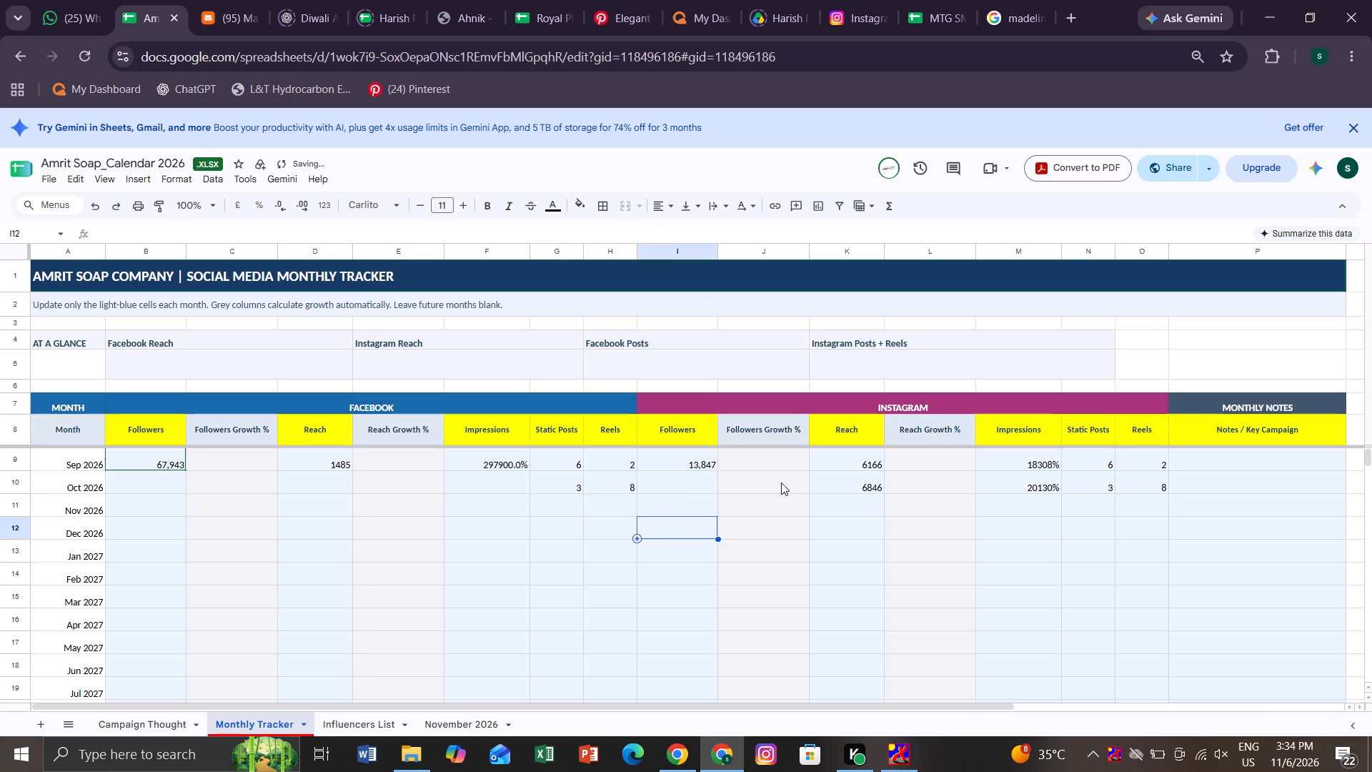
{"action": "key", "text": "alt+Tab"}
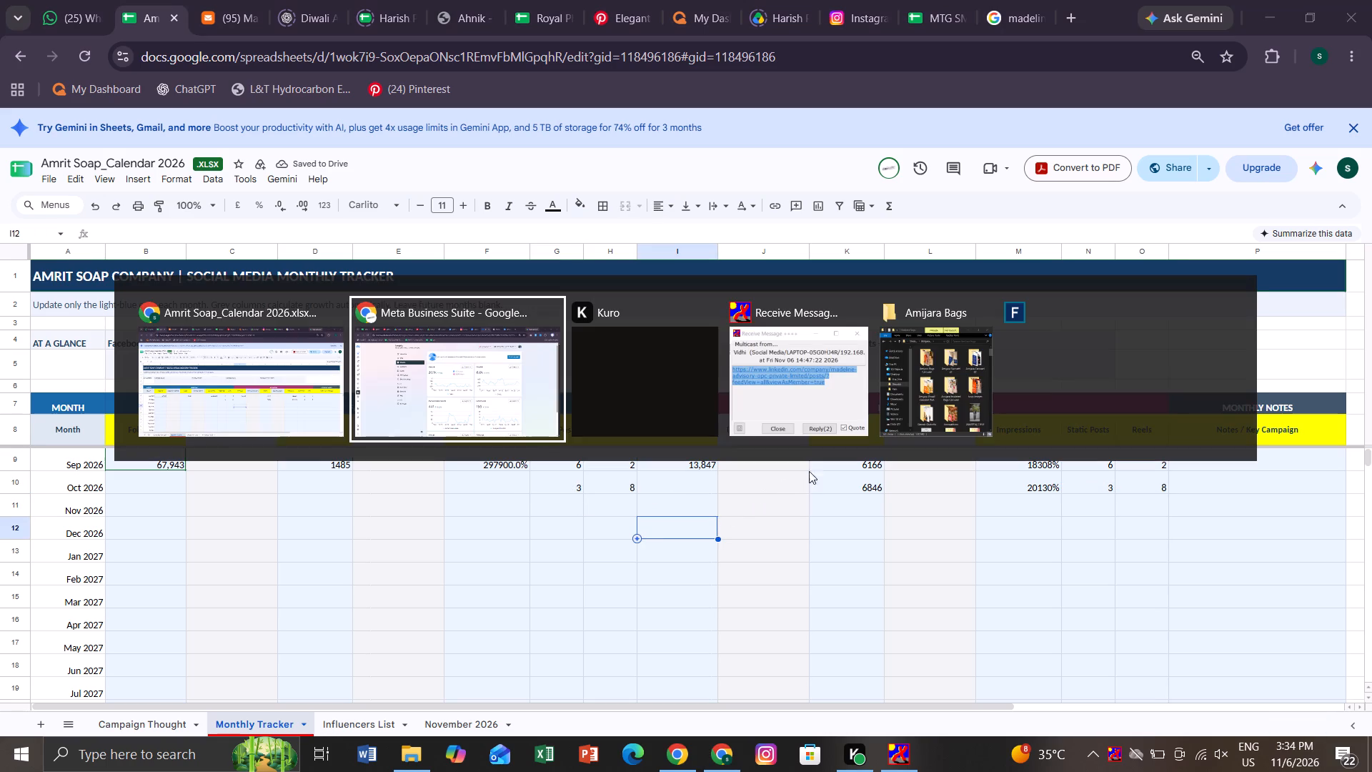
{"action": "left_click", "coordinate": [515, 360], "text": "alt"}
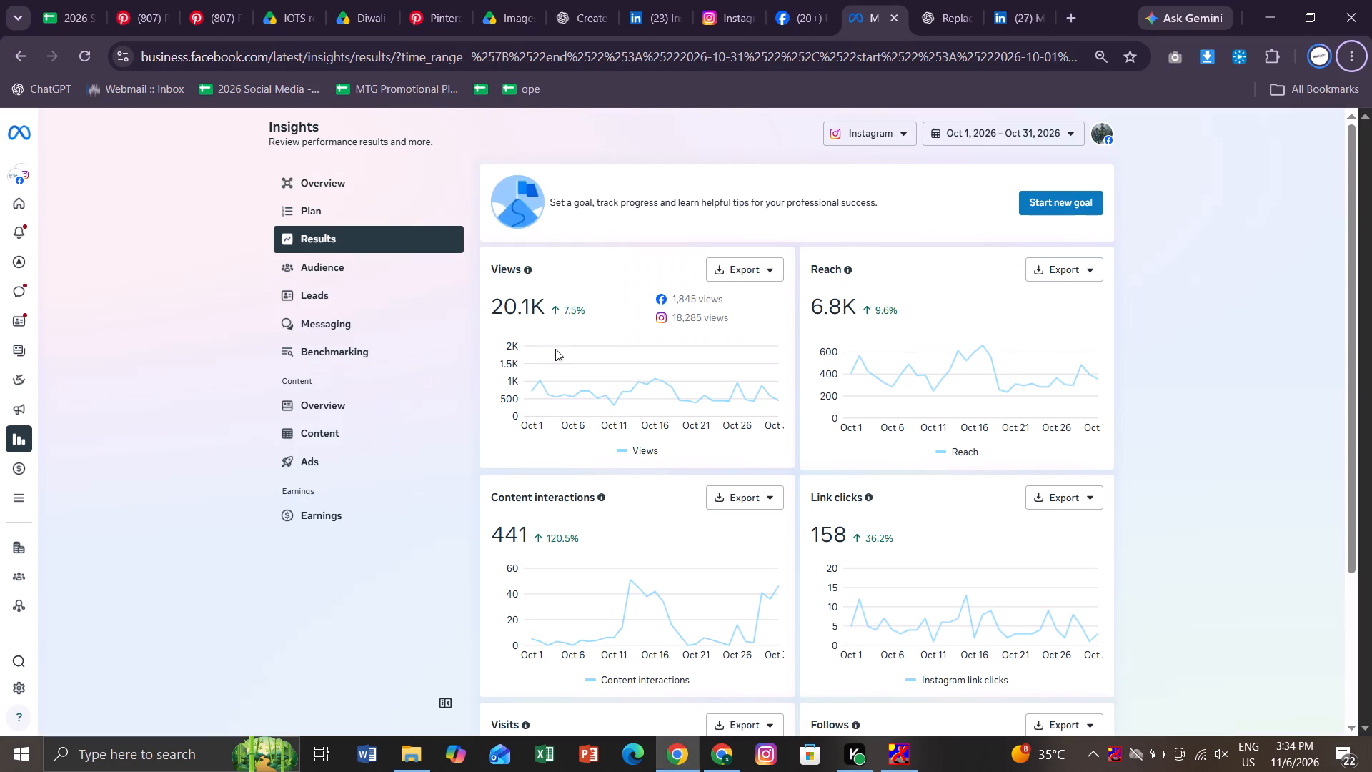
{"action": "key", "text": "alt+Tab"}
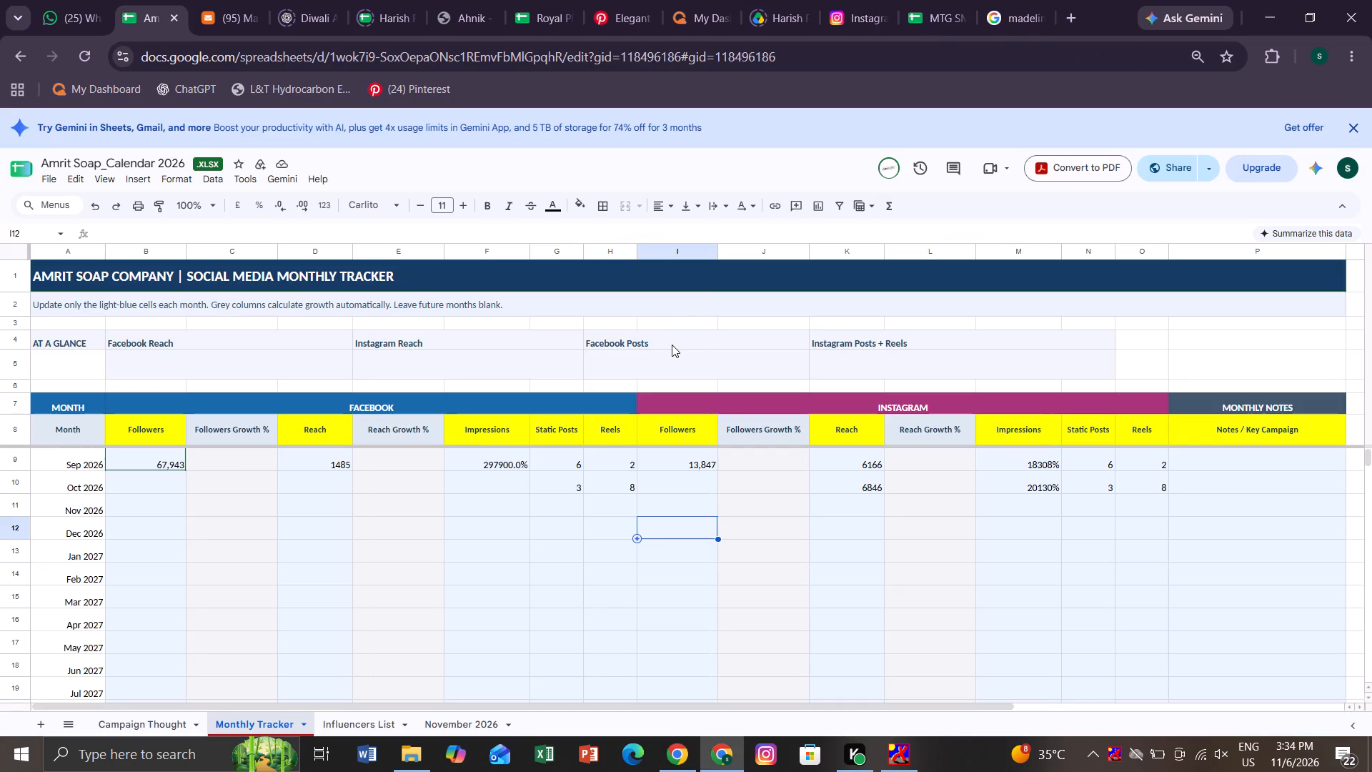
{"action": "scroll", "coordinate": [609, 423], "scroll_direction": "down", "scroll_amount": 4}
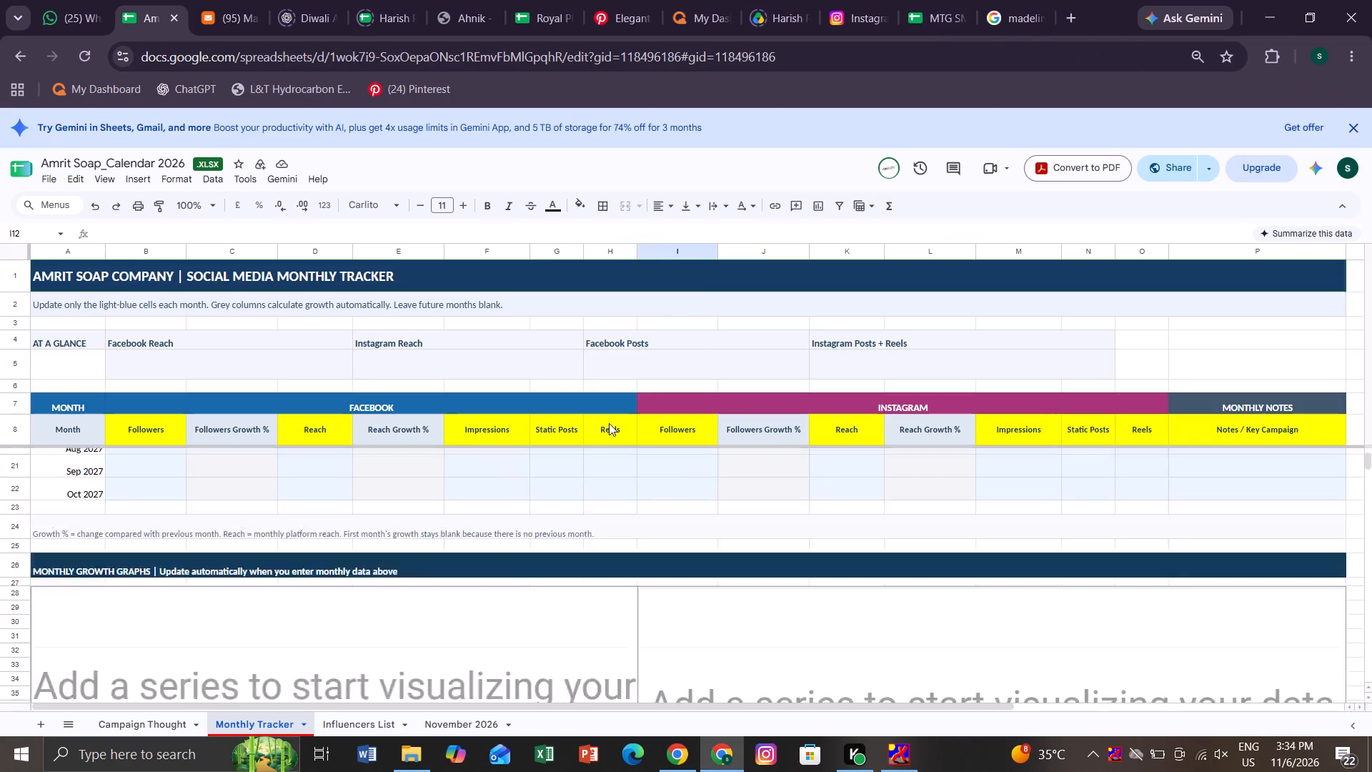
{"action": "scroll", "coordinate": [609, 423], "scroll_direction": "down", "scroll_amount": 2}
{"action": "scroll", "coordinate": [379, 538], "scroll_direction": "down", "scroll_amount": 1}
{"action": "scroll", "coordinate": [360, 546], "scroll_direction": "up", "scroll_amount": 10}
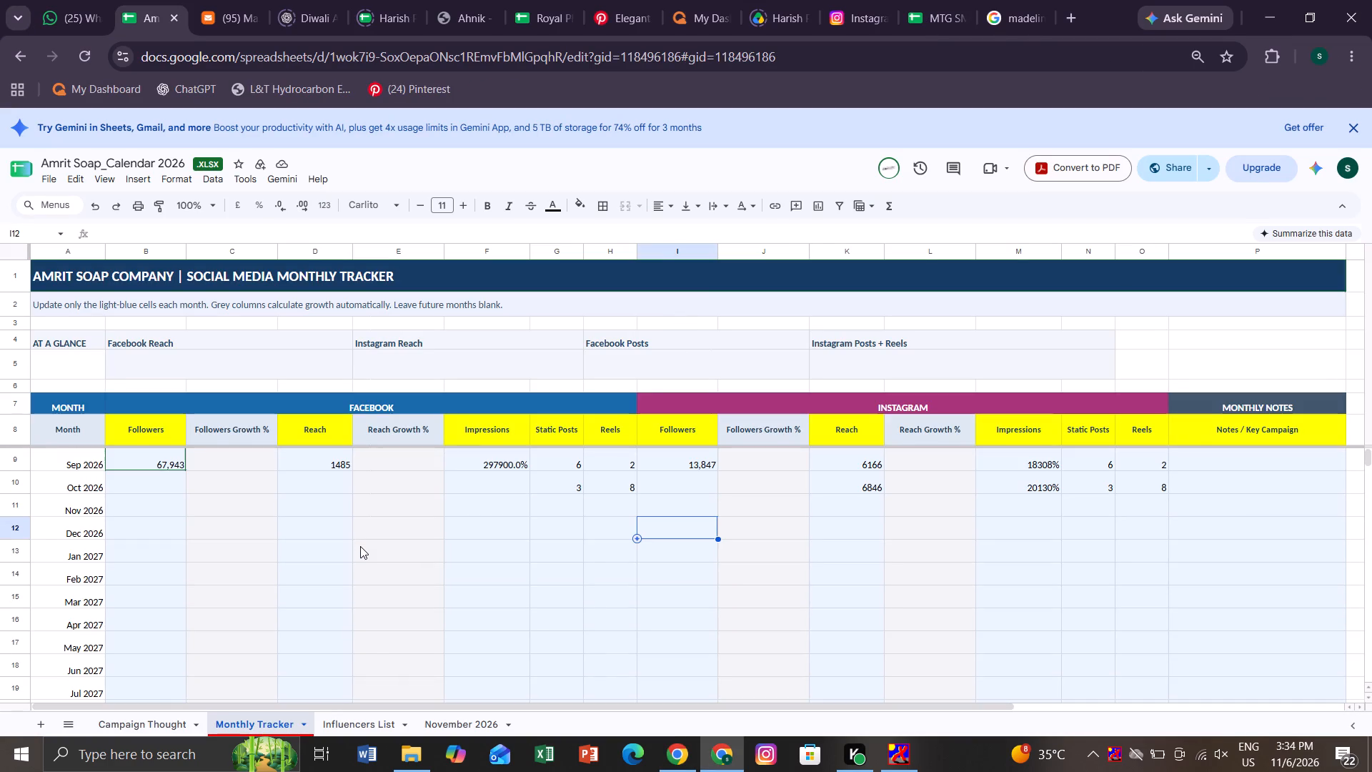
Open the Campaign Thought sheet and look through it for the chhokrasoaps profile screenshot with the follower count.
{"action": "left_click", "coordinate": [129, 731]}
{"action": "scroll", "coordinate": [256, 559], "scroll_direction": "down", "scroll_amount": 4}
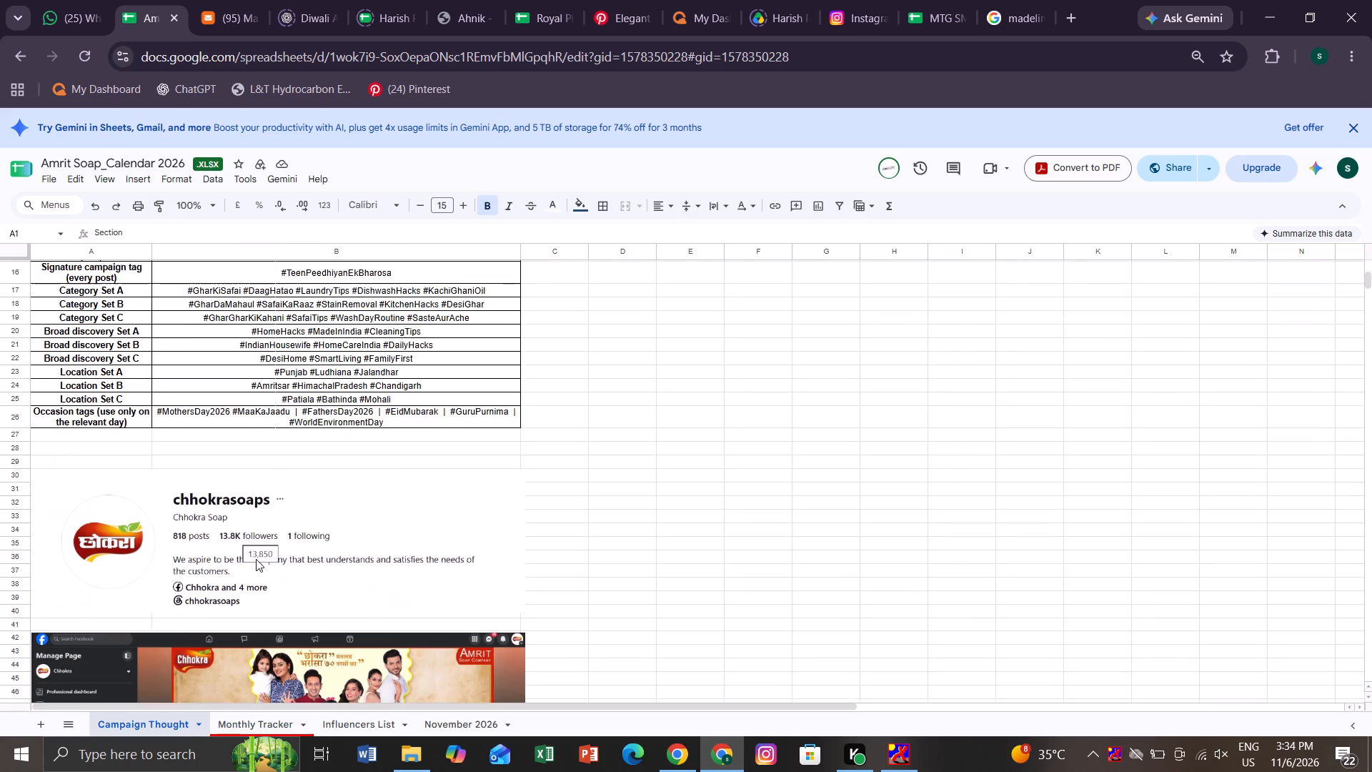
Examine the Campaign Thought sheet of Amrit Soap_Calendar 2026, including the hashtag library and the Instagram and Facebook profile screenshots.
{"action": "scroll", "coordinate": [256, 559], "scroll_direction": "down", "scroll_amount": 1}
{"action": "scroll", "coordinate": [256, 559], "scroll_direction": "up", "scroll_amount": 1}
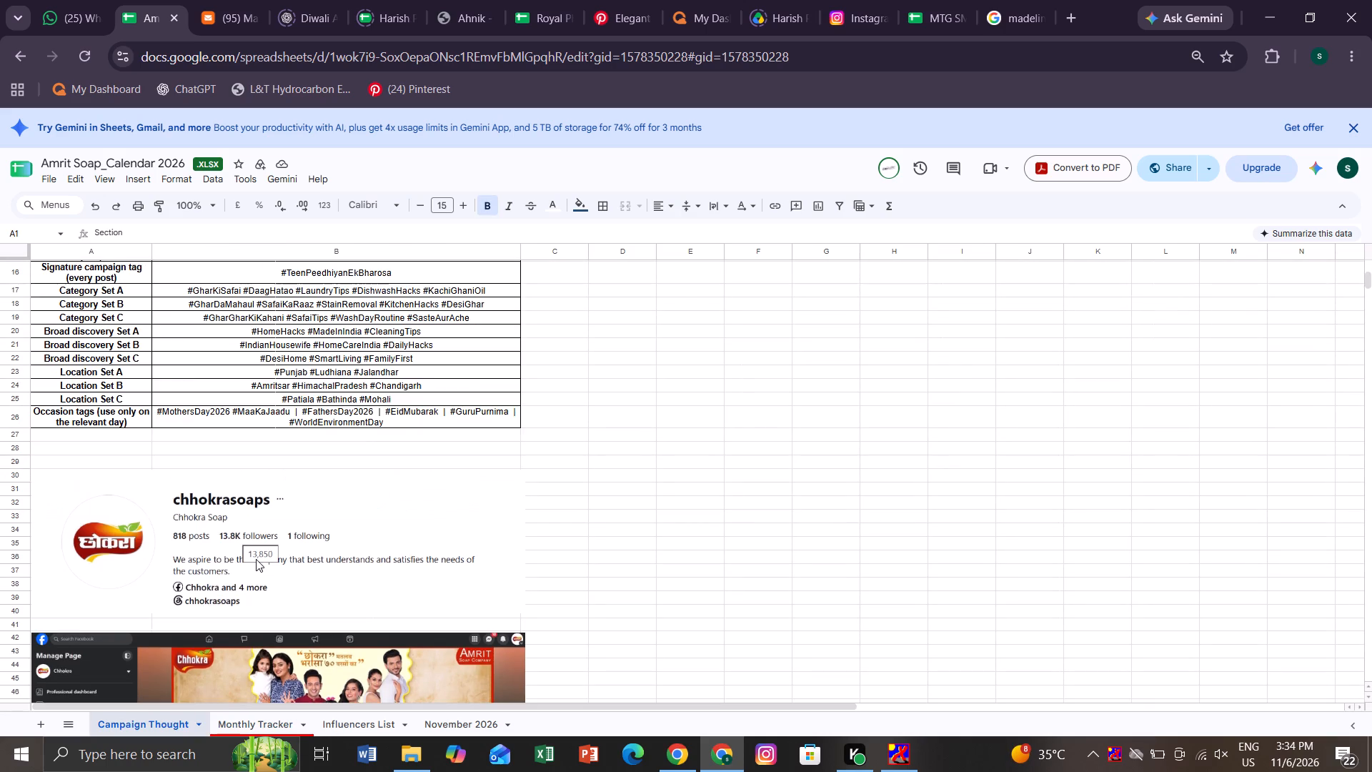
{"action": "scroll", "coordinate": [256, 559], "scroll_direction": "up", "scroll_amount": 9}
{"action": "scroll", "coordinate": [256, 559], "scroll_direction": "down", "scroll_amount": 5}
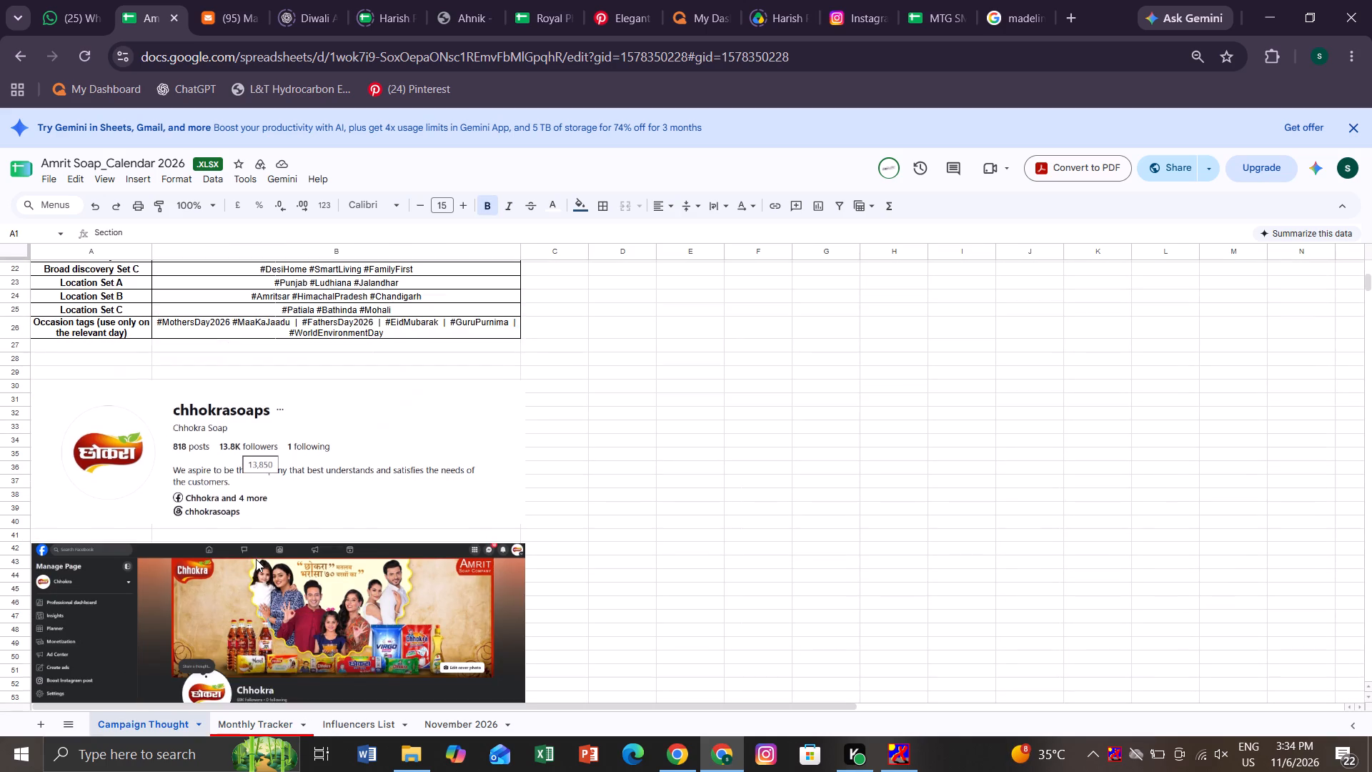
{"action": "scroll", "coordinate": [256, 559], "scroll_direction": "down", "scroll_amount": 1}
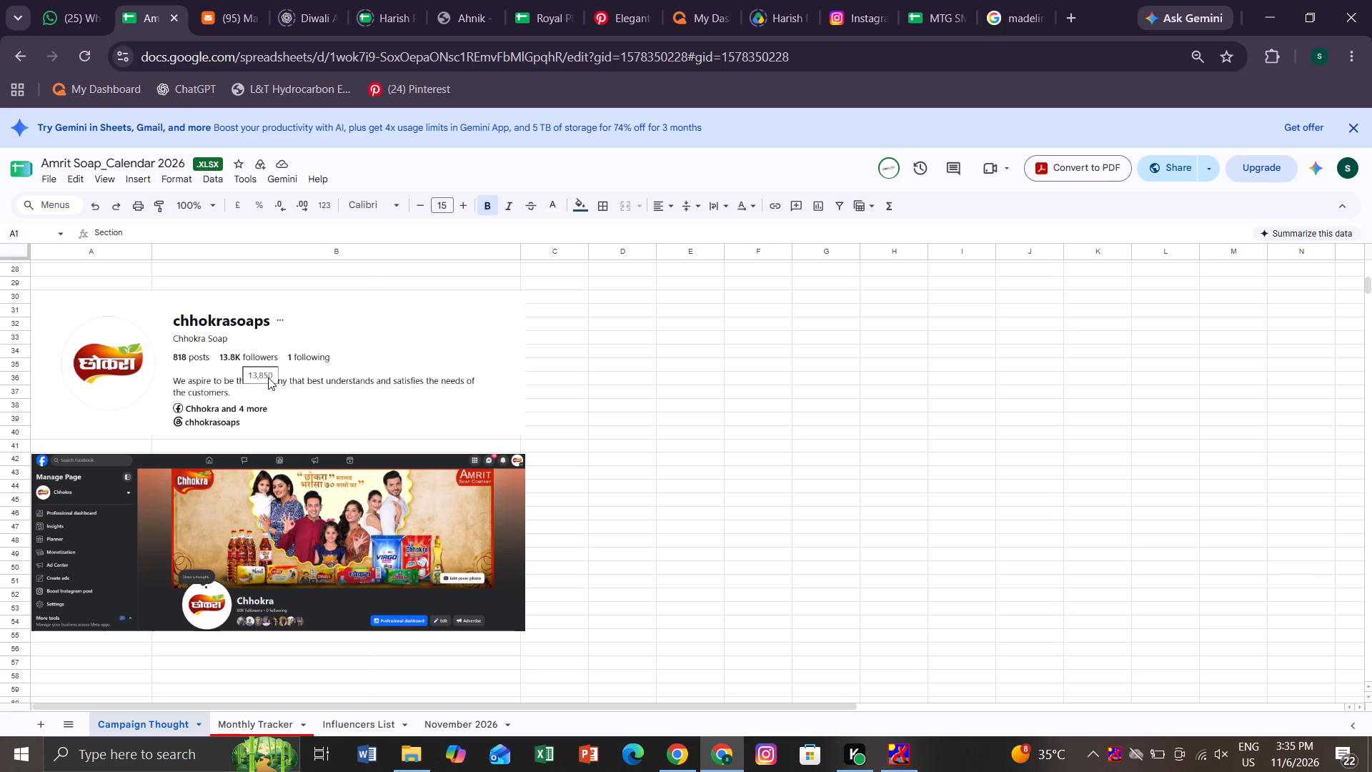
{"action": "scroll", "coordinate": [268, 377], "scroll_direction": "up", "scroll_amount": 7}
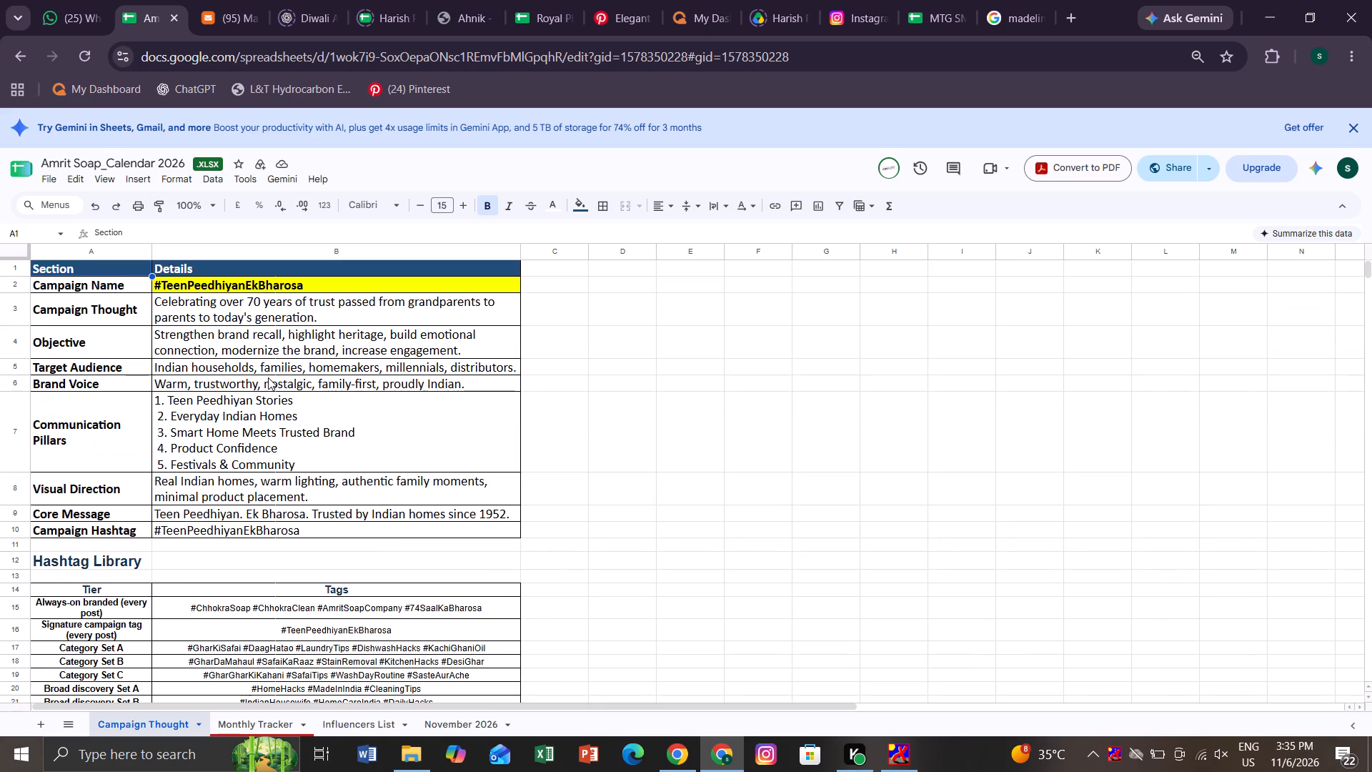
{"action": "scroll", "coordinate": [268, 377], "scroll_direction": "up", "scroll_amount": 9}
{"action": "scroll", "coordinate": [268, 377], "scroll_direction": "down", "scroll_amount": 5}
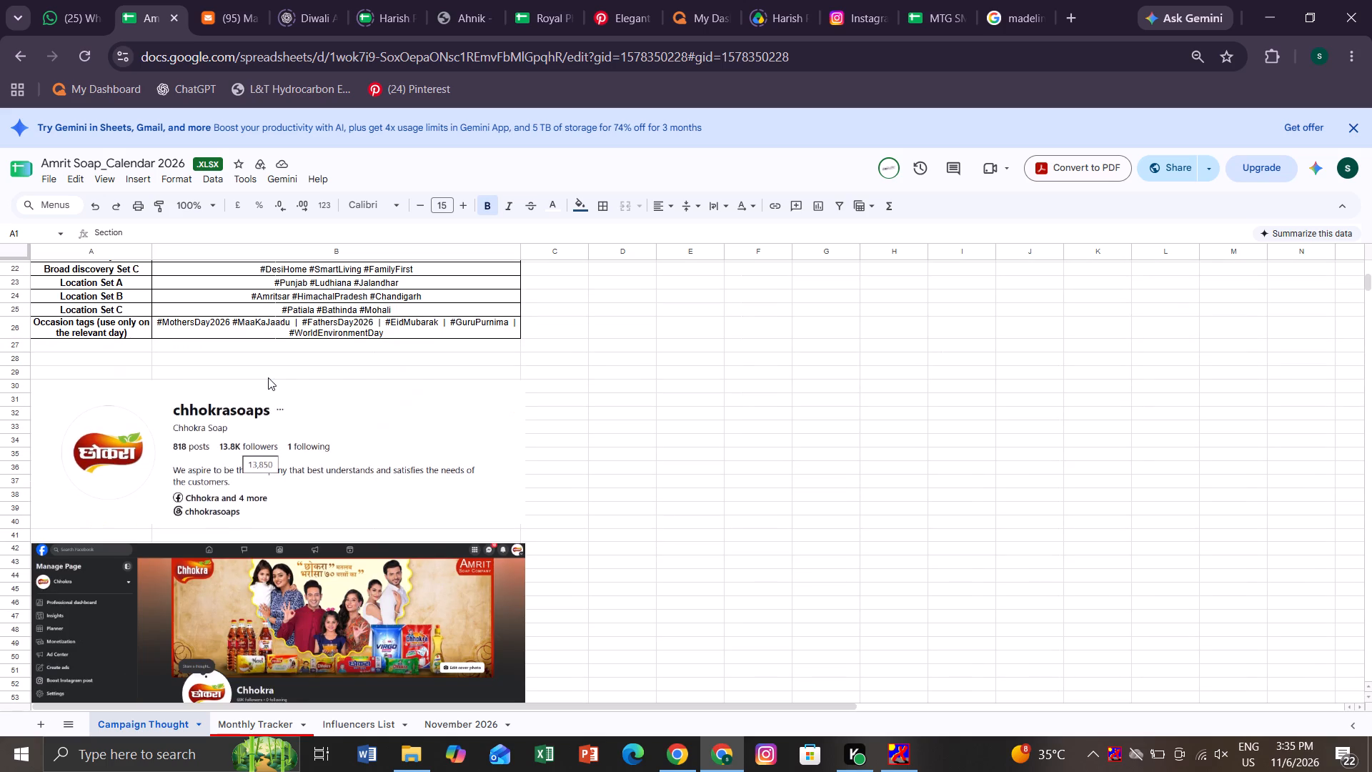
Return to the Monthly Tracker sheet and select the Instagram Followers cell for Oct 2026.
{"action": "scroll", "coordinate": [268, 377], "scroll_direction": "up", "scroll_amount": 4}
{"action": "scroll", "coordinate": [635, 409], "scroll_direction": "up", "scroll_amount": 9}
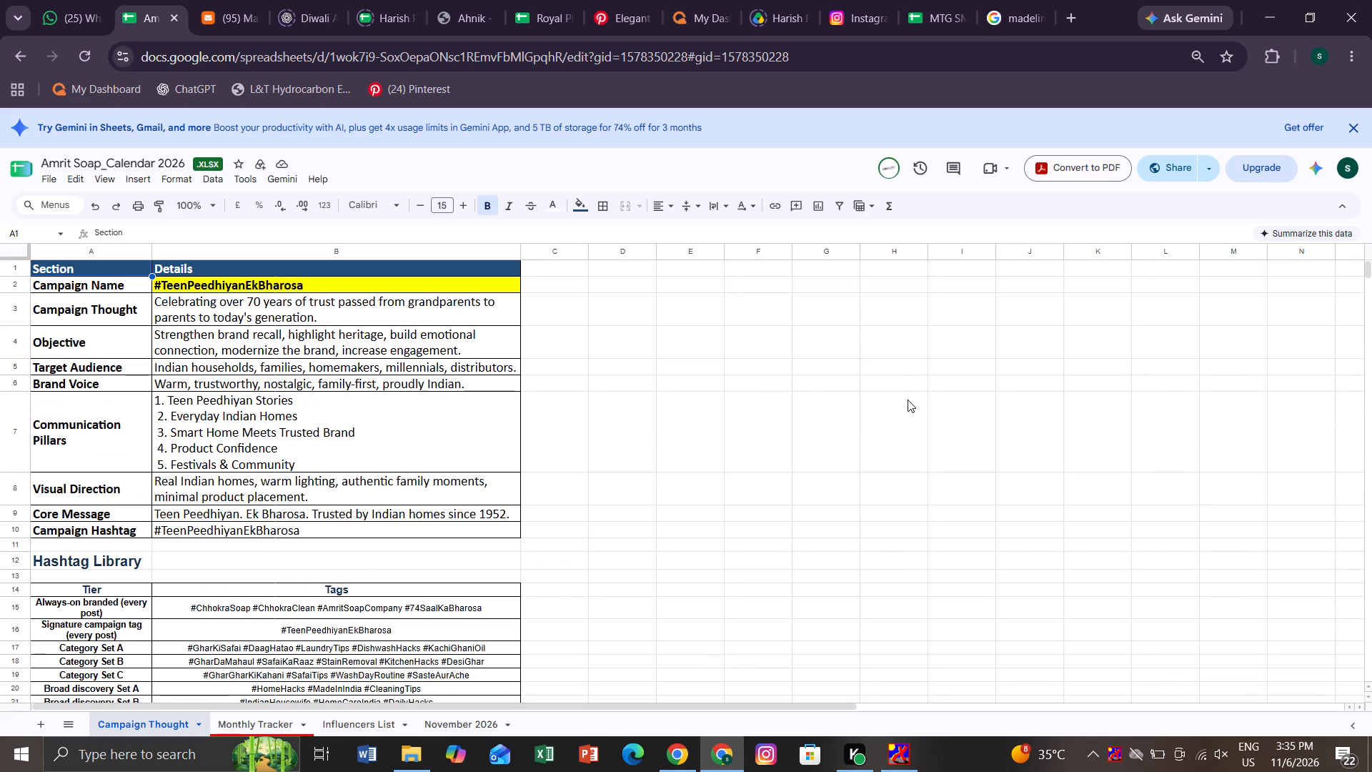
{"action": "scroll", "coordinate": [908, 400], "scroll_direction": "up", "scroll_amount": 3}
{"action": "left_click", "coordinate": [273, 714]}
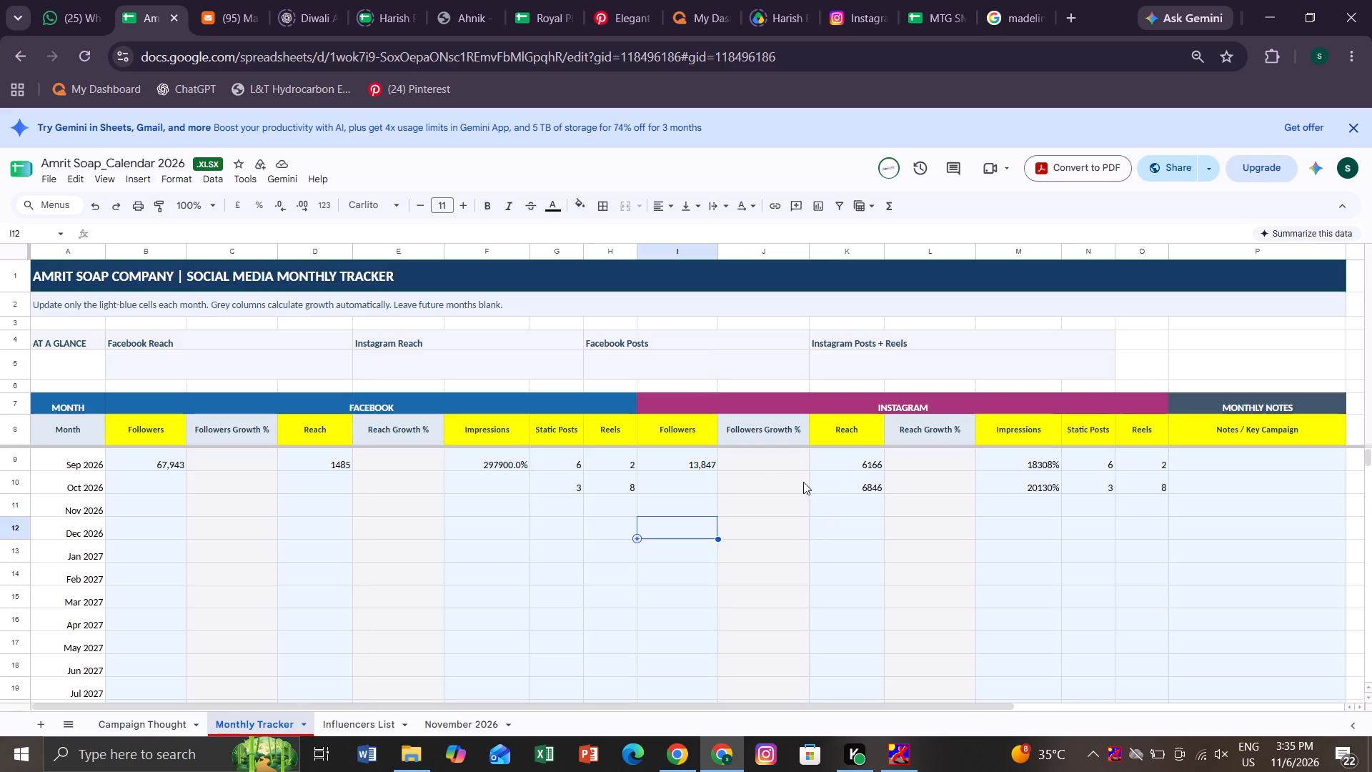
{"action": "left_click", "coordinate": [695, 488]}
Switch to Meta Business Suite and examine the October 2026 Instagram results and the lifetime Audience demographics, checking the available platforms.
{"action": "key", "text": "alt+Tab"}
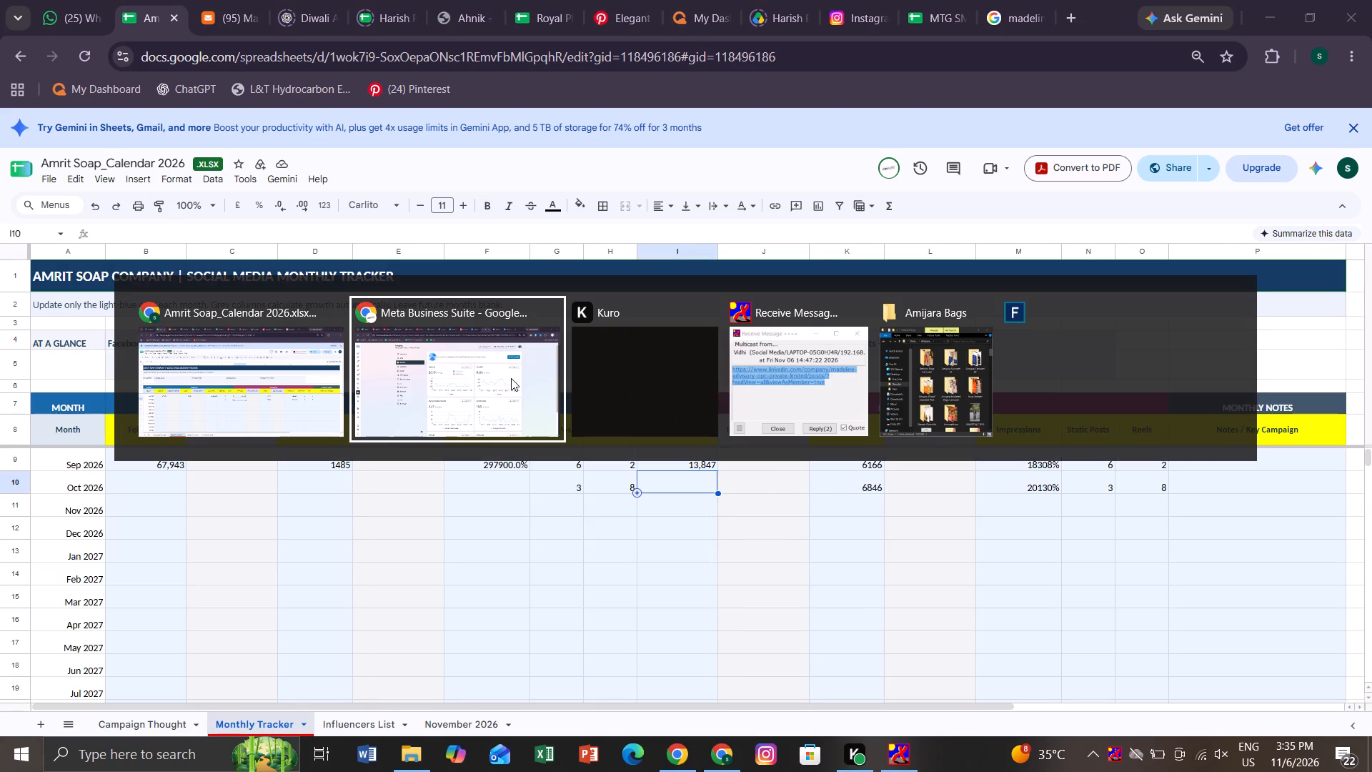
{"action": "left_click", "coordinate": [511, 378], "text": "alt"}
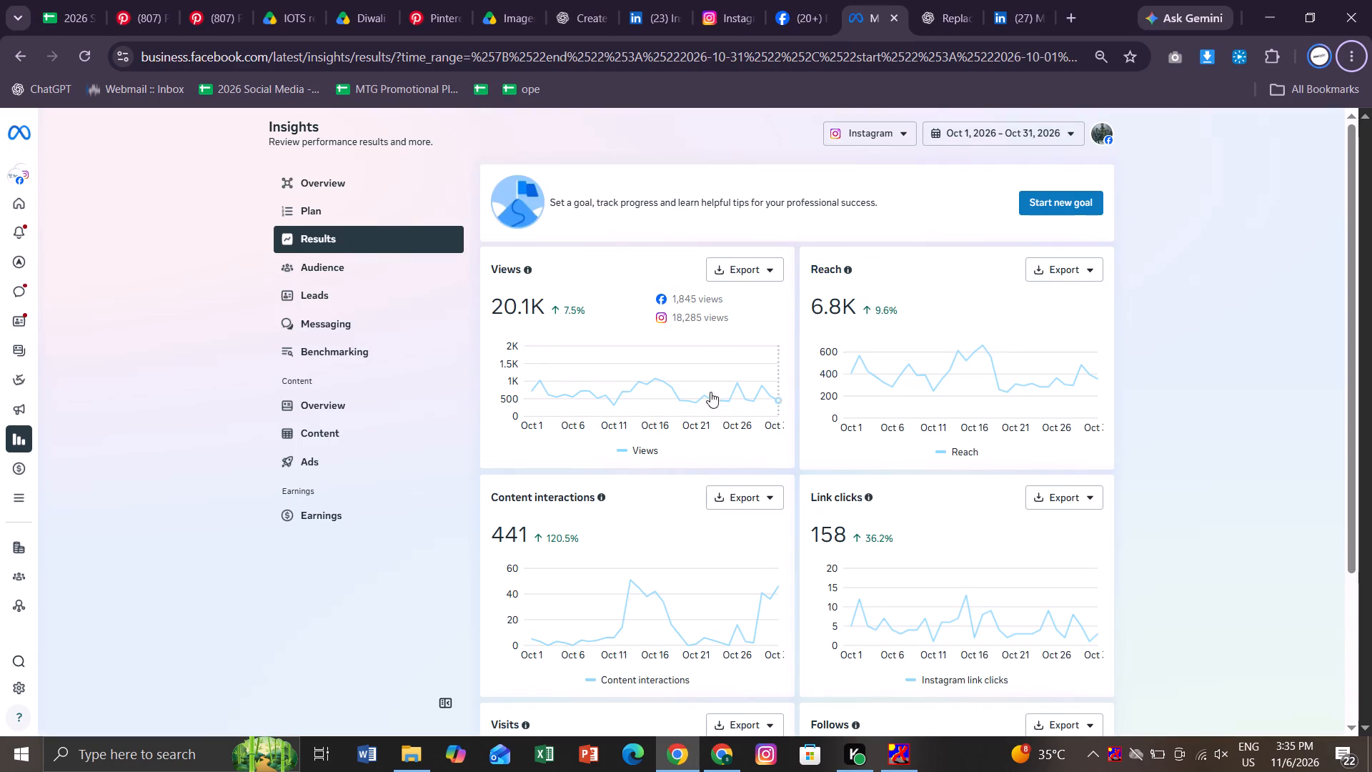
{"action": "scroll", "coordinate": [690, 399], "scroll_direction": "down", "scroll_amount": 3}
{"action": "scroll", "coordinate": [690, 399], "scroll_direction": "up", "scroll_amount": 3}
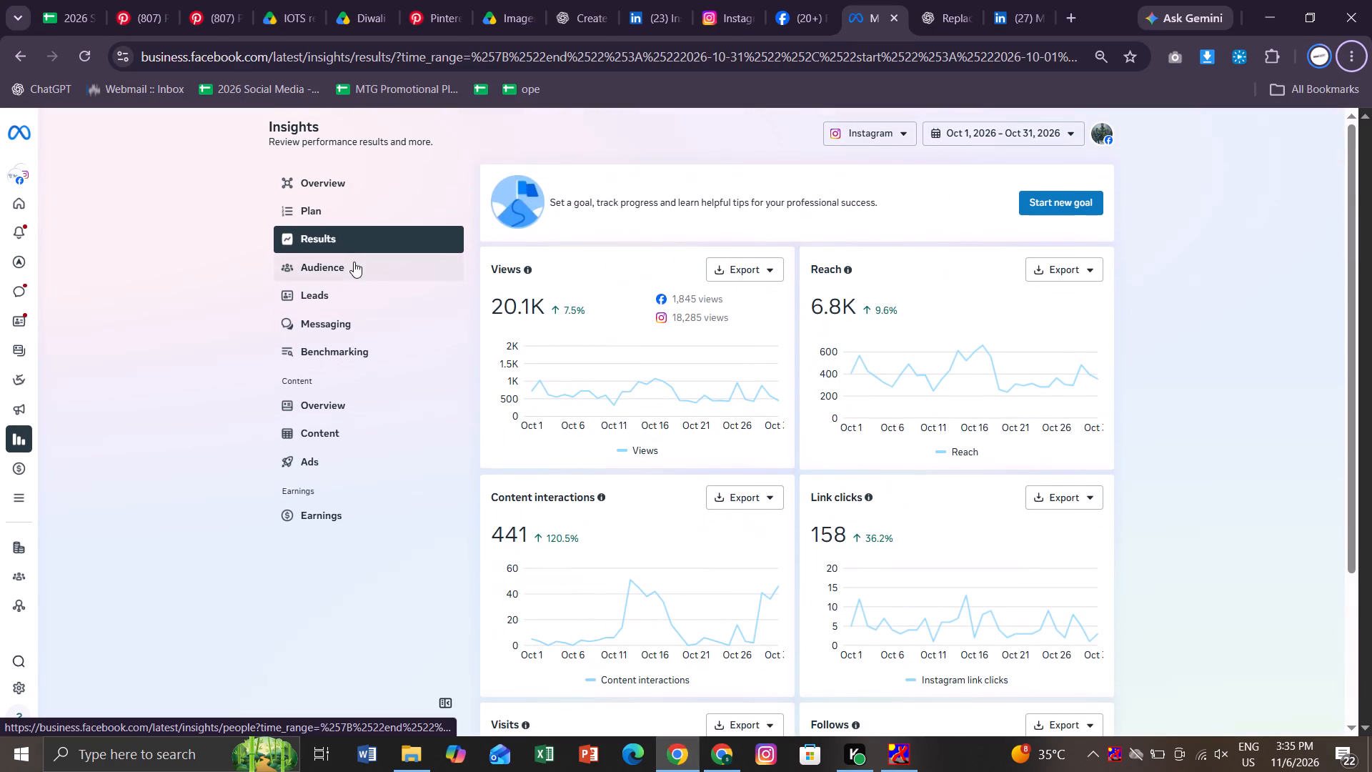
{"action": "left_click", "coordinate": [354, 262]}
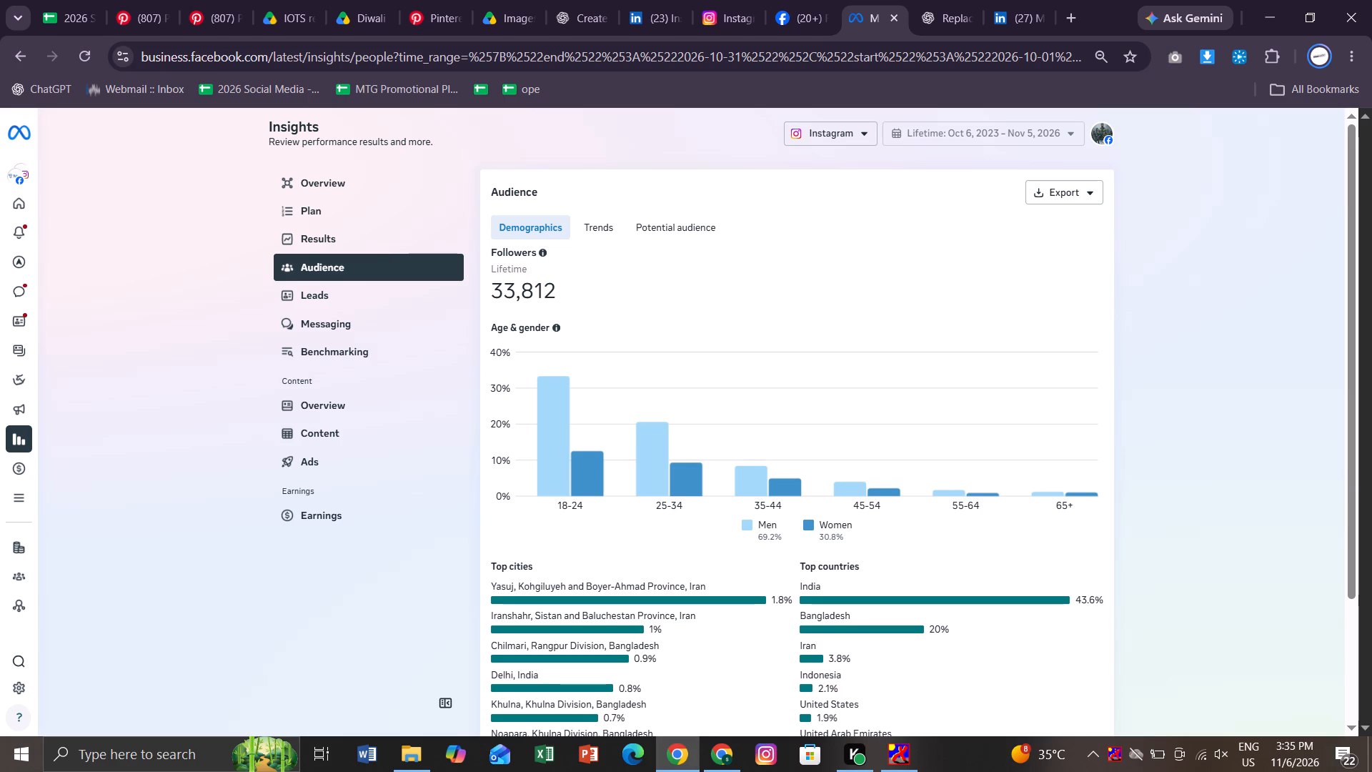
{"action": "left_click", "coordinate": [827, 139]}
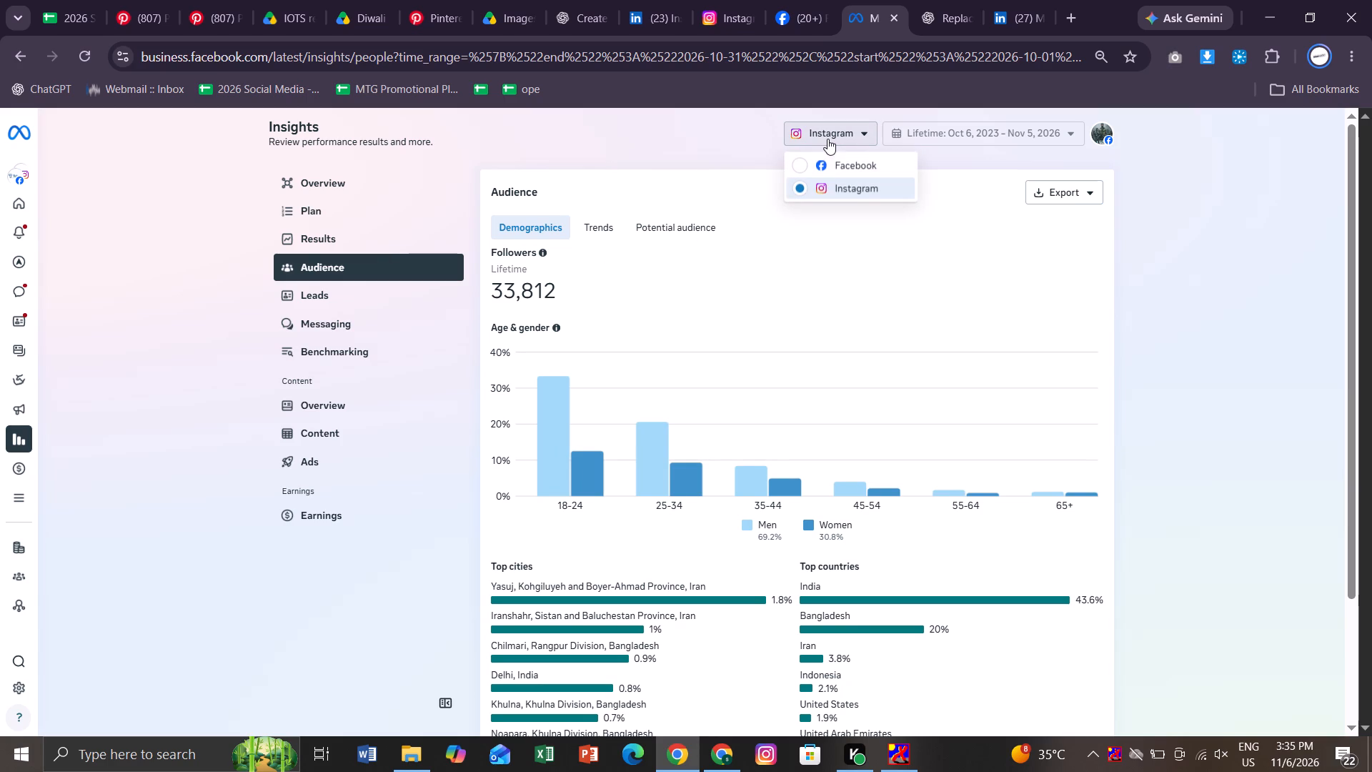
Examine the Instagram Content overview for October 2026 and the Insights Overview performance figures, dismissing the weekly review.
{"action": "left_click", "coordinate": [322, 415]}
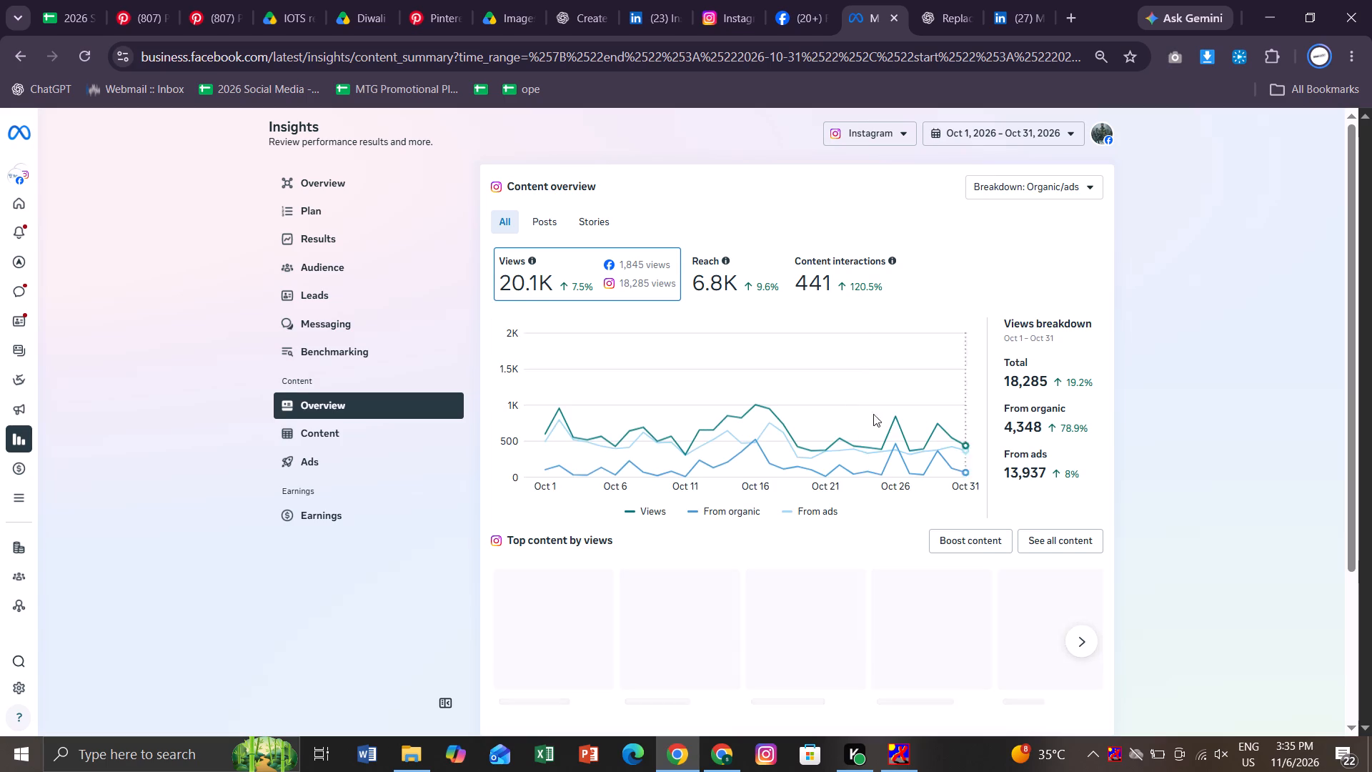
{"action": "scroll", "coordinate": [860, 414], "scroll_direction": "down", "scroll_amount": 4}
{"action": "scroll", "coordinate": [860, 414], "scroll_direction": "up", "scroll_amount": 3}
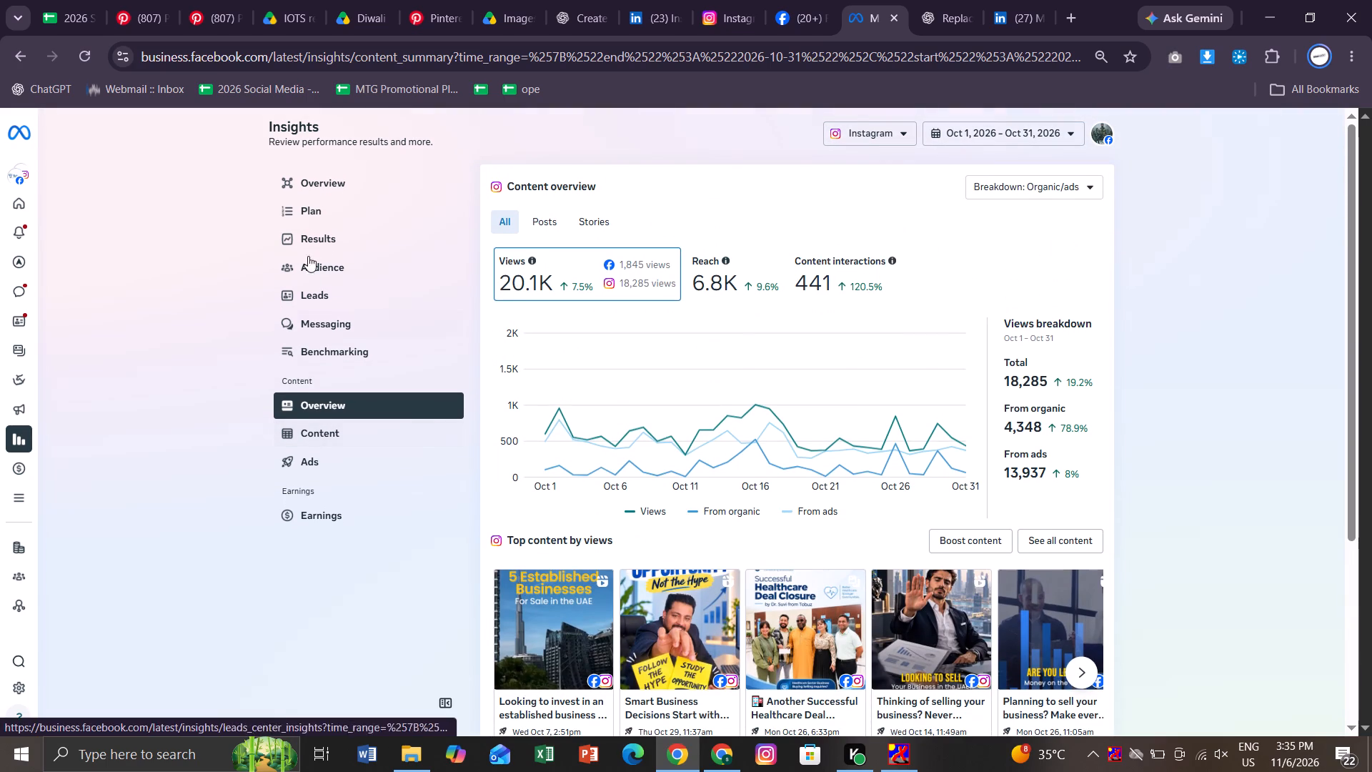
{"action": "left_click", "coordinate": [322, 181]}
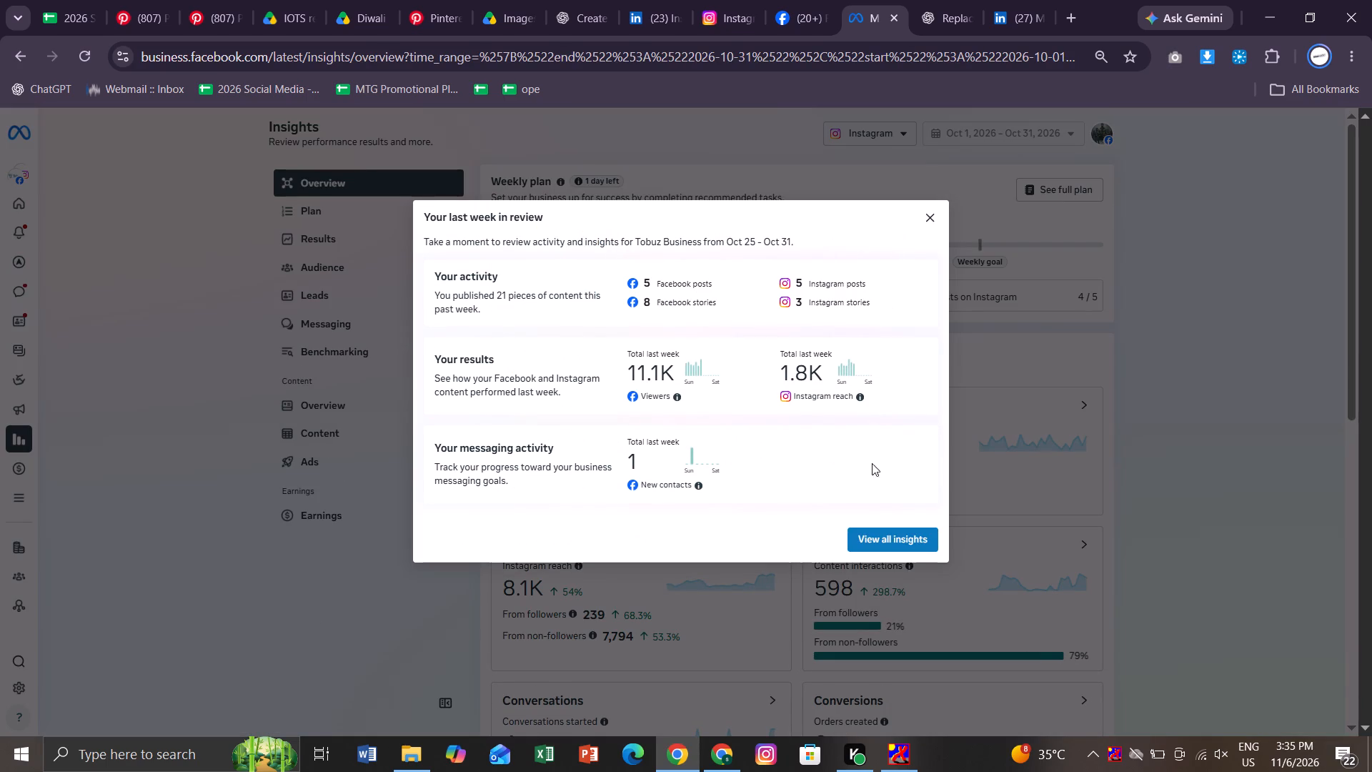
{"action": "left_click", "coordinate": [935, 219]}
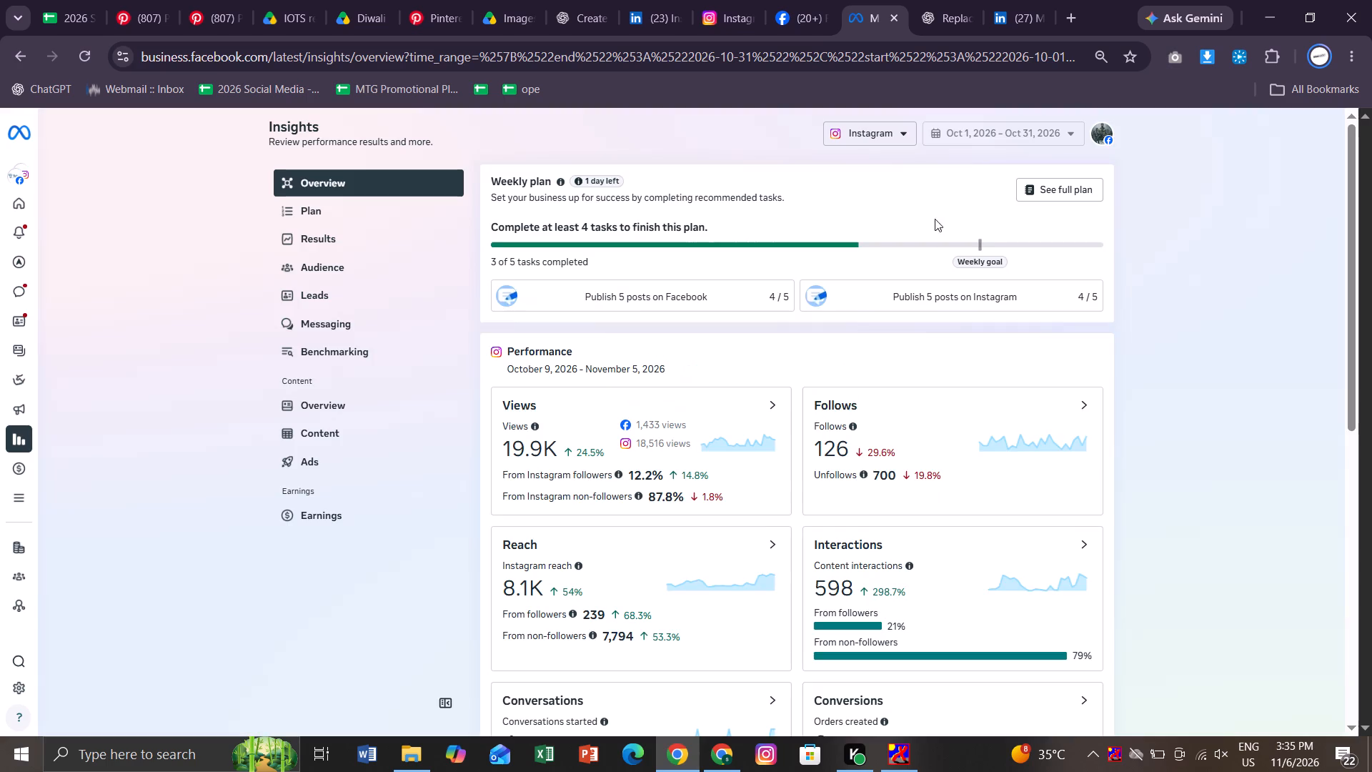
{"action": "scroll", "coordinate": [835, 464], "scroll_direction": "down", "scroll_amount": 1}
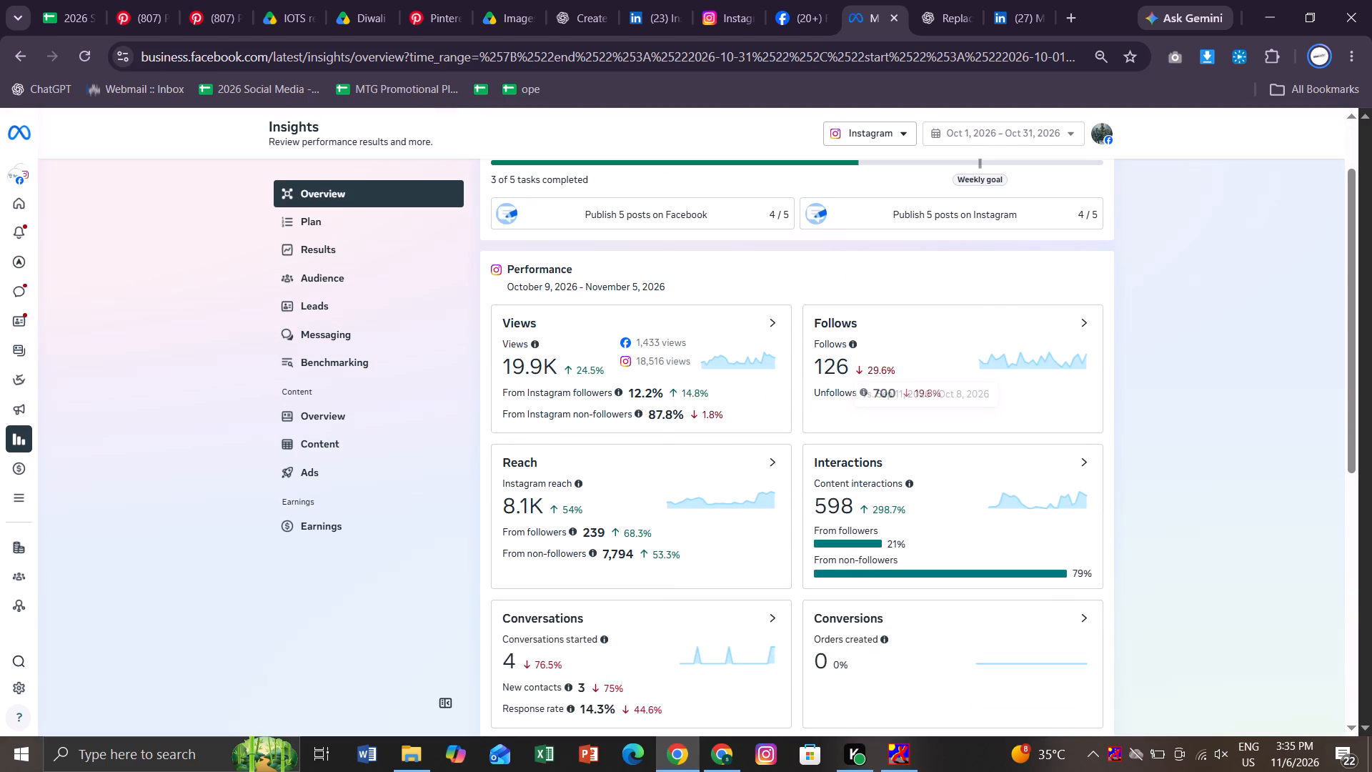
Open the Follows details in Instagram Insights and copy the lifetime follower count.
{"action": "left_click", "coordinate": [1084, 326]}
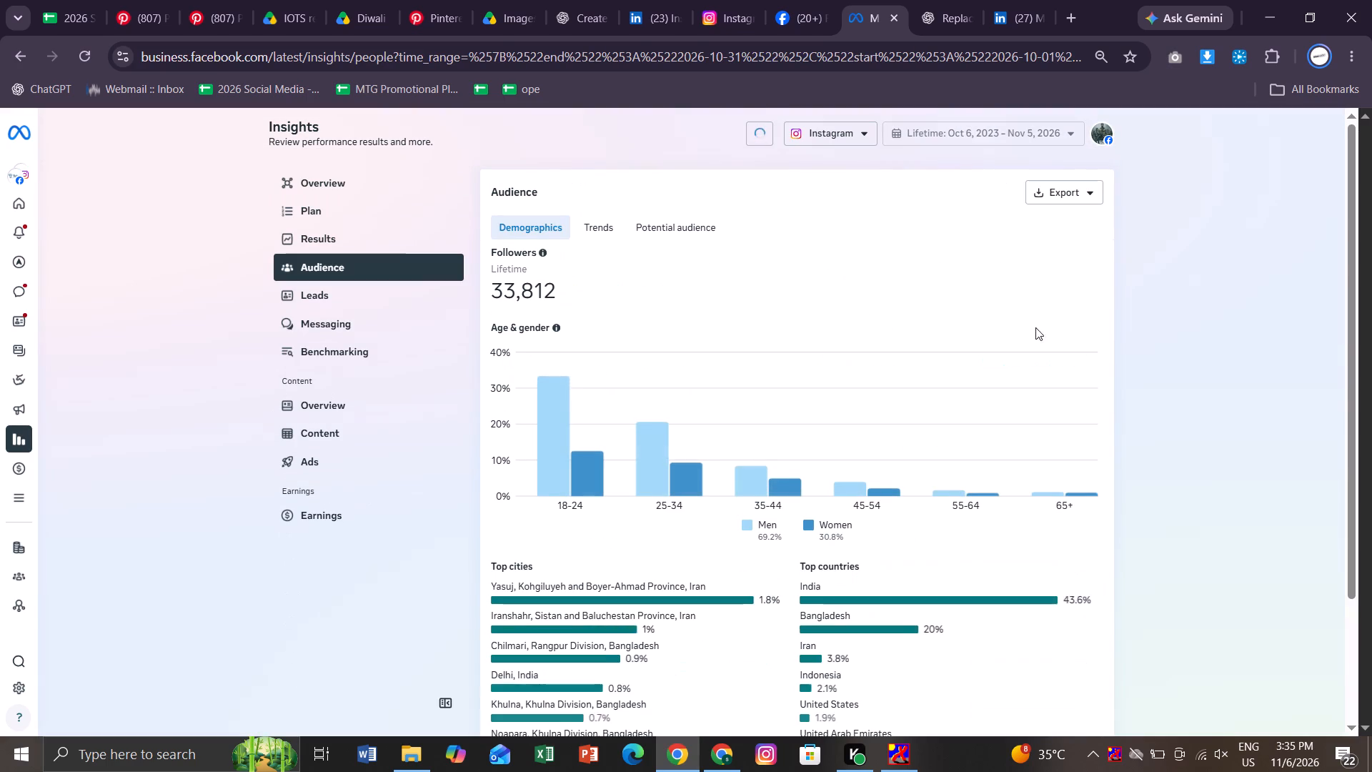
{"action": "scroll", "coordinate": [550, 369], "scroll_direction": "down", "scroll_amount": 3}
{"action": "scroll", "coordinate": [554, 405], "scroll_direction": "up", "scroll_amount": 8}
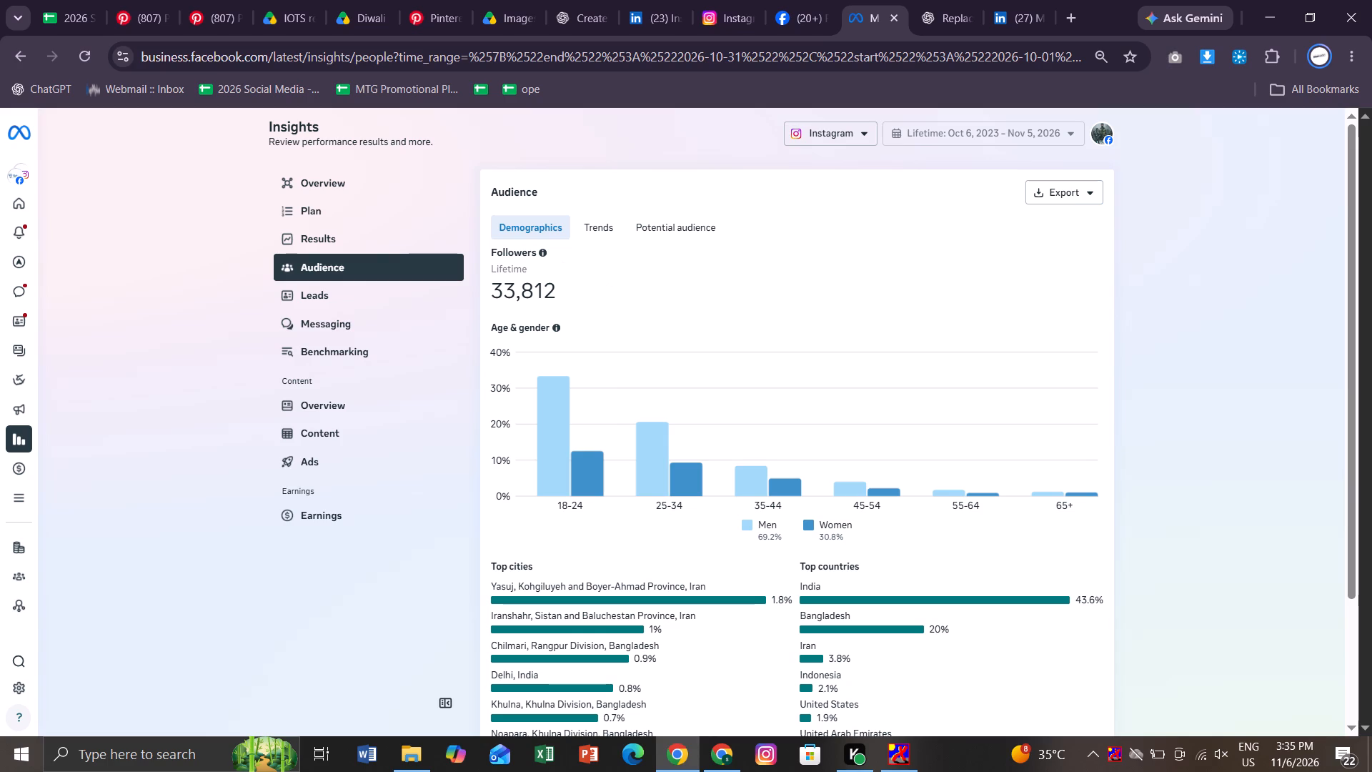
{"action": "left_click_drag", "start_coordinate": [489, 292], "coordinate": [562, 287]}
{"action": "key", "text": "ctrl+c"}
{"action": "key", "text": "ctrl+c"}
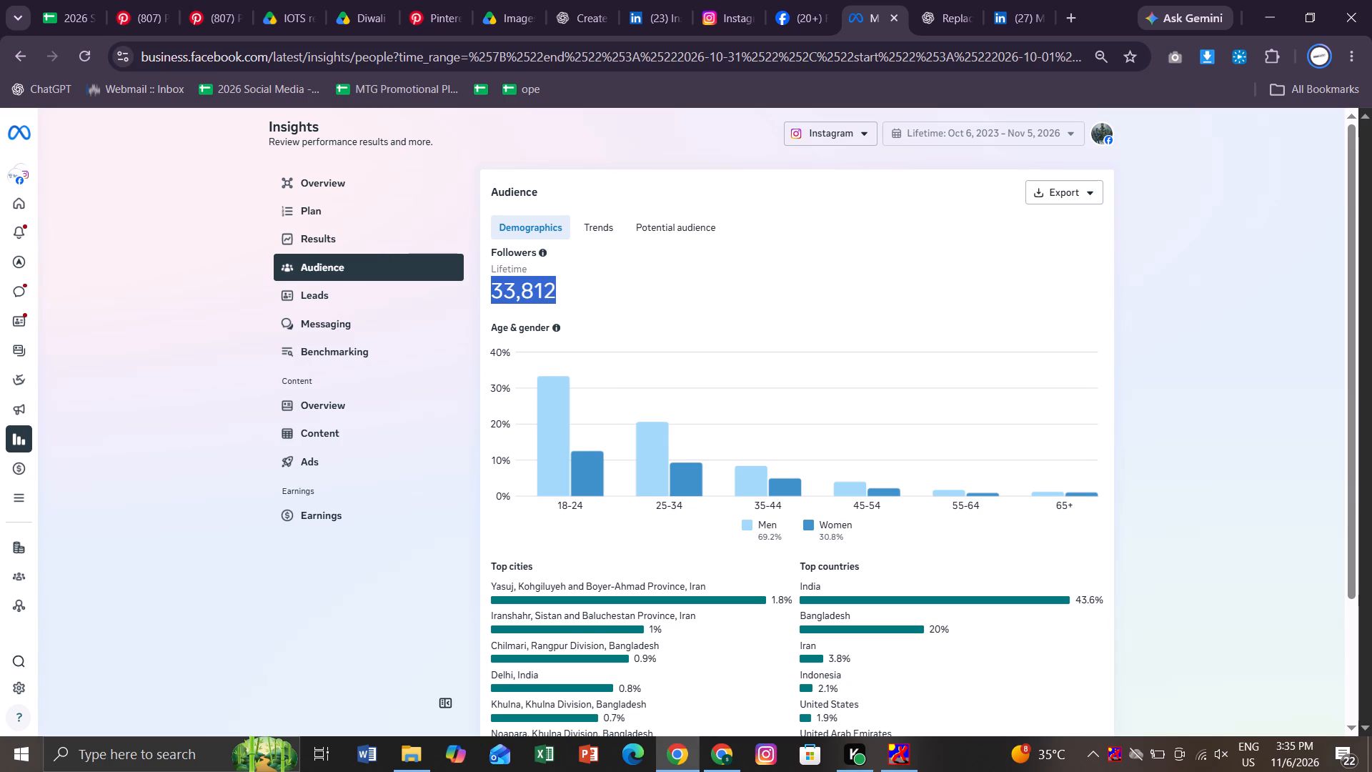
Check the Monthly Tracker sheet of Amrit Soap_Calendar 2026 and return to the Insights window.
{"action": "key", "text": "alt+Tab"}
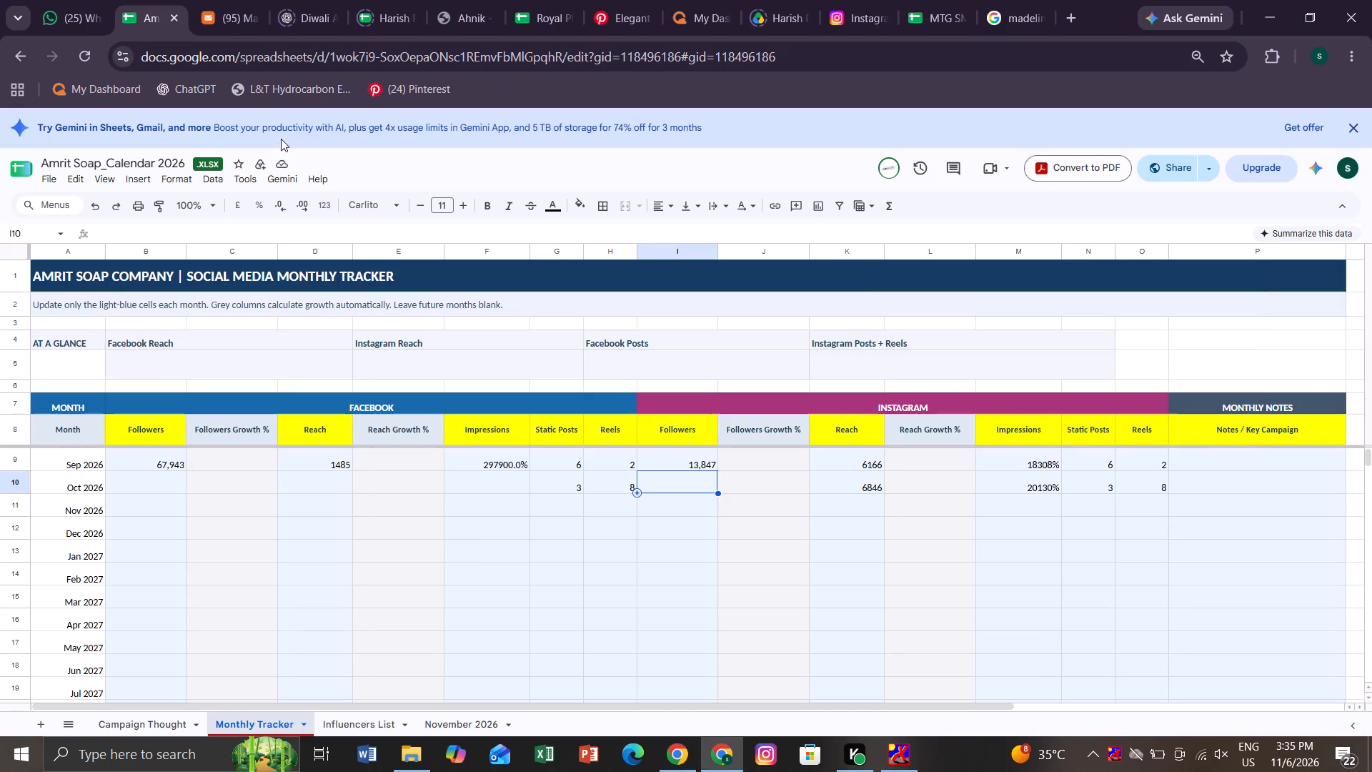
{"action": "key", "text": "alt+Tab"}
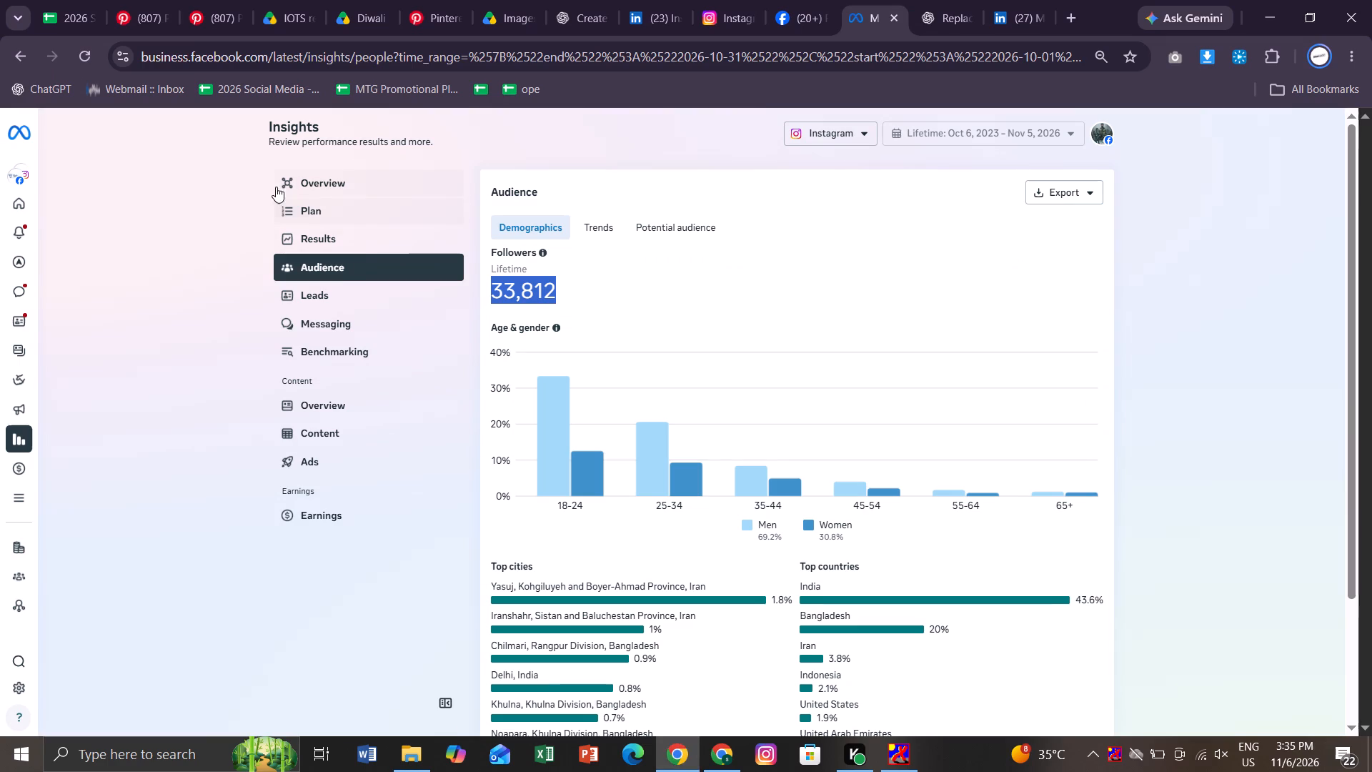
Return to the October Insights overview and open the choice between Facebook and Instagram.
{"action": "left_click", "coordinate": [20, 55]}
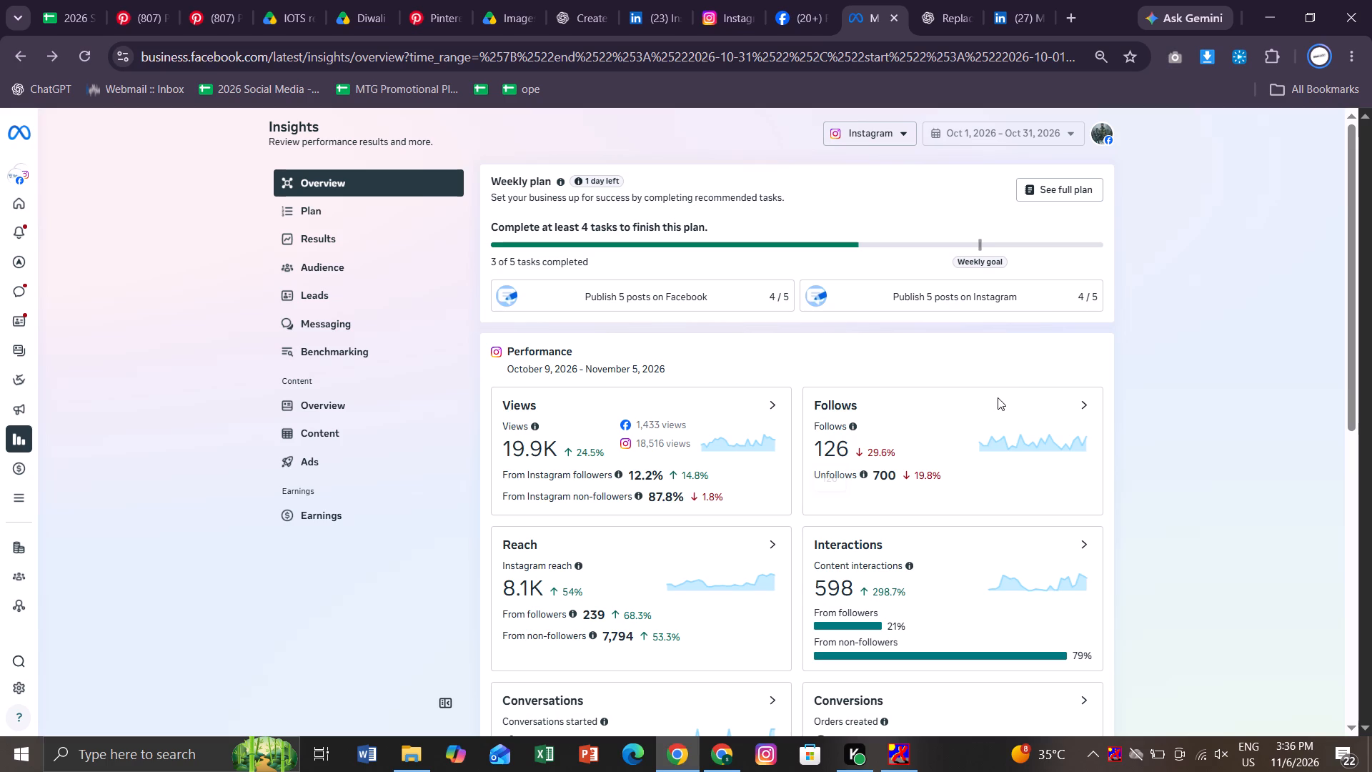
{"action": "left_click", "coordinate": [902, 139]}
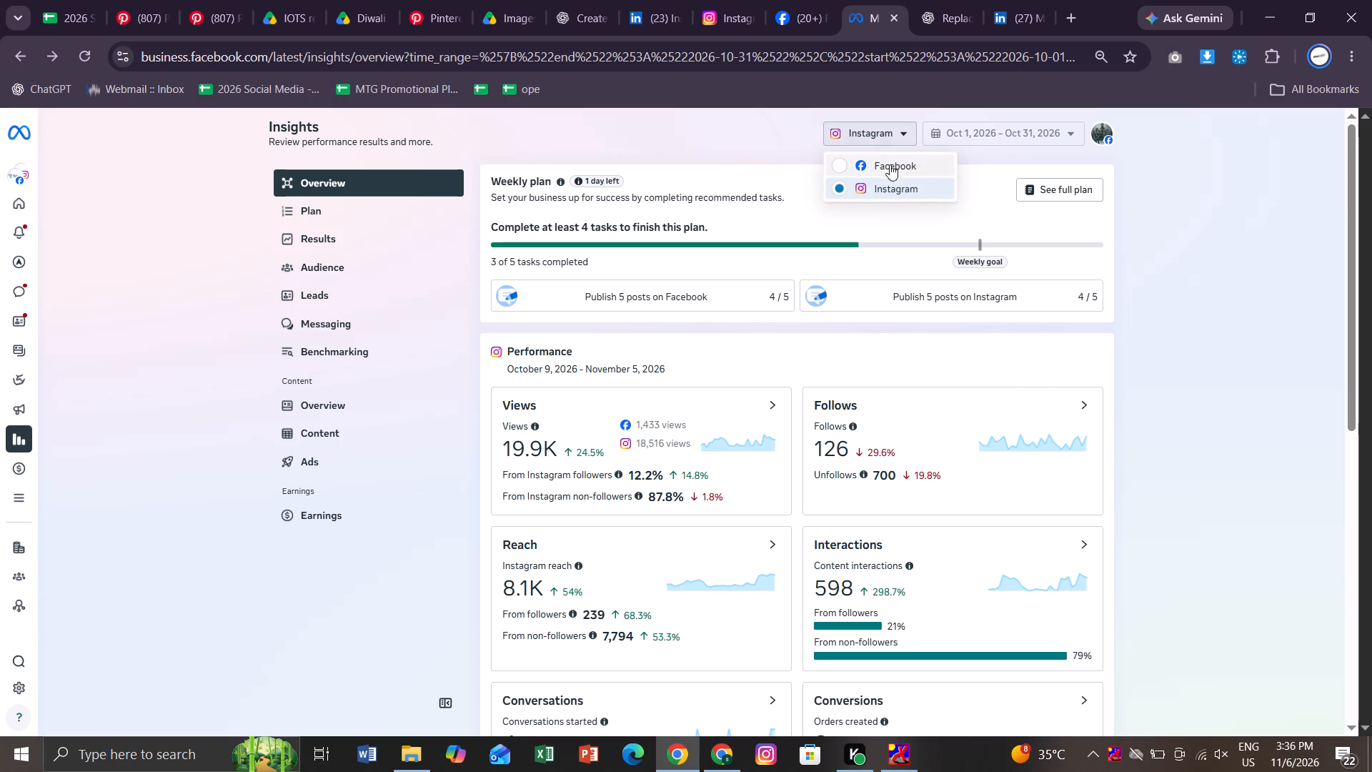
Check the October 2026 row of the Monthly Tracker sheet in Amrit Soap_Calendar 2026 and return to the Insights window.
{"action": "left_click", "coordinate": [849, 356]}
{"action": "key", "text": "alt+Tab"}
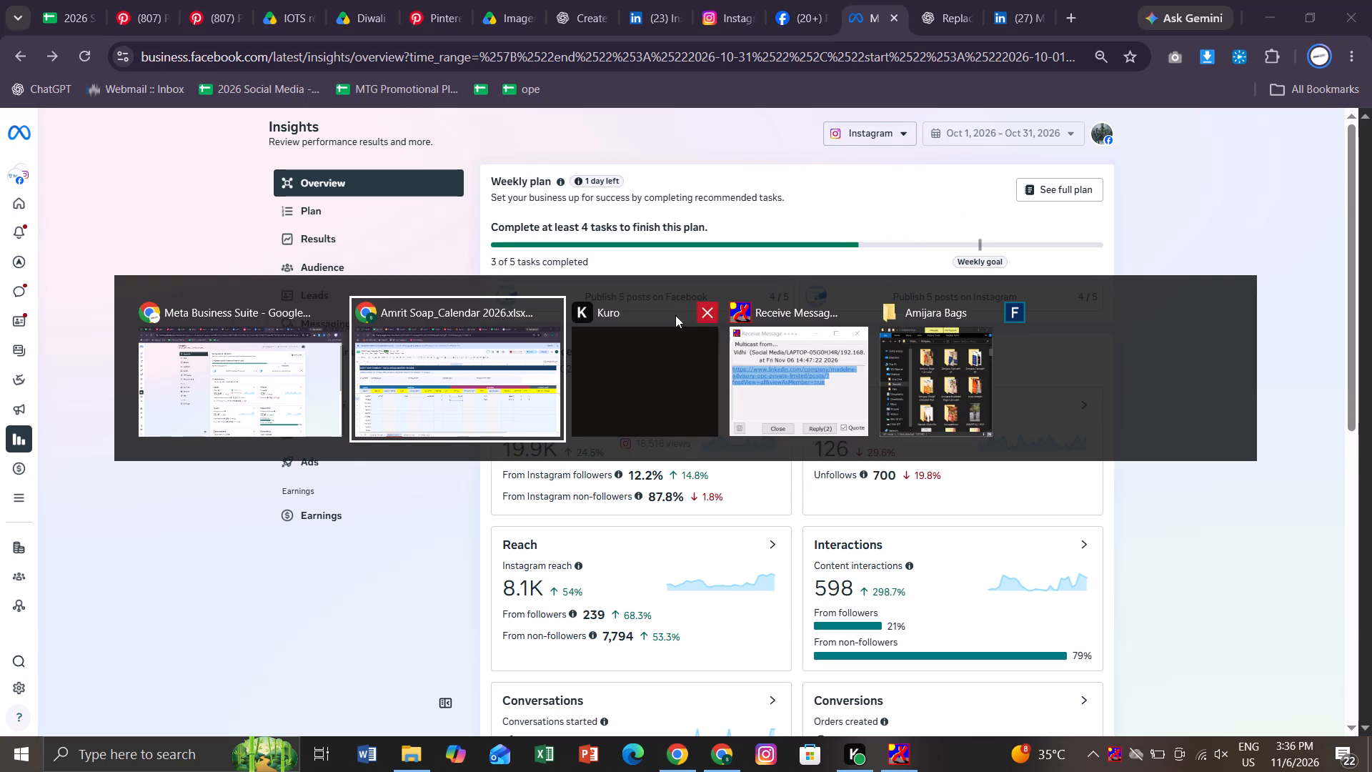
{"action": "left_click", "coordinate": [549, 355], "text": "alt"}
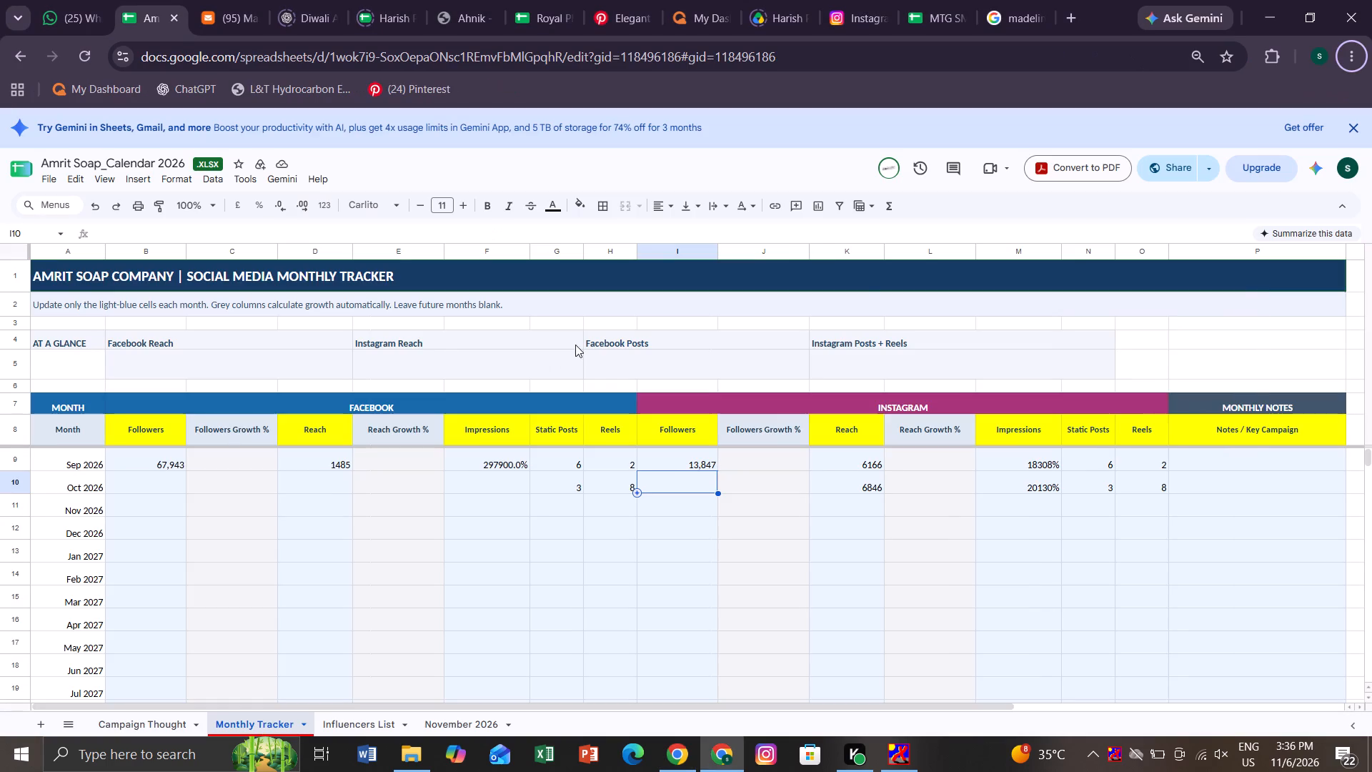
{"action": "key", "text": "alt+Tab"}
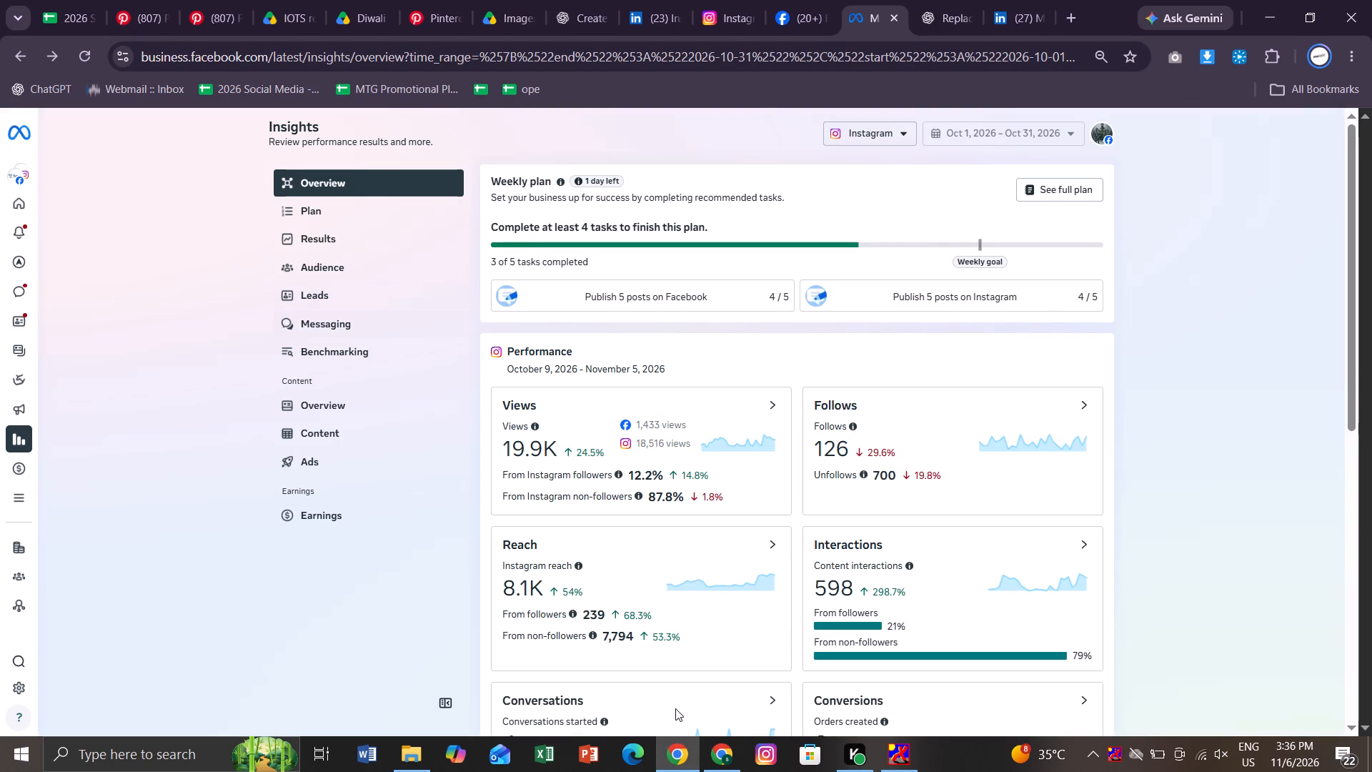
{"action": "left_click", "coordinate": [725, 759]}
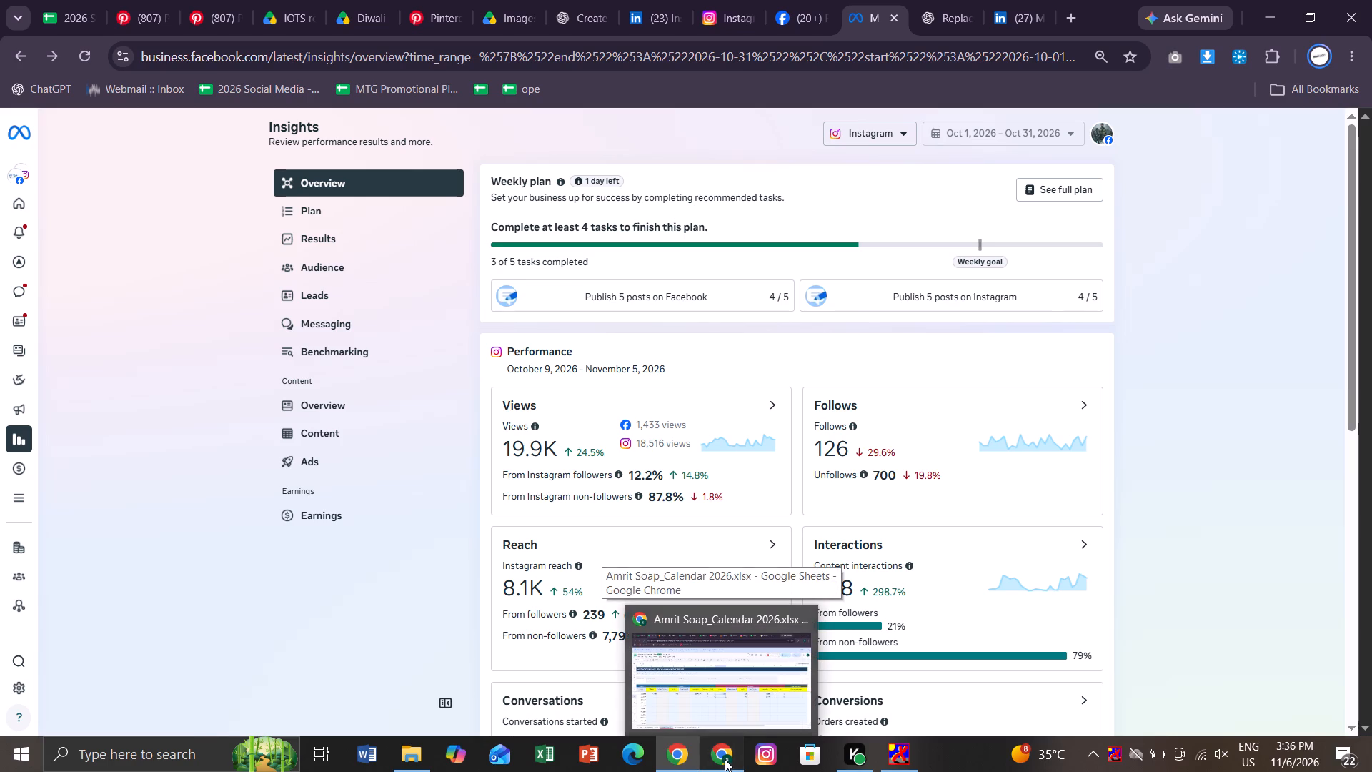
{"action": "left_click", "coordinate": [682, 760]}
Open the royalpharmaindia profile on Instagram and view its Route Design reel, closing it again.
{"action": "left_click", "coordinate": [722, 30]}
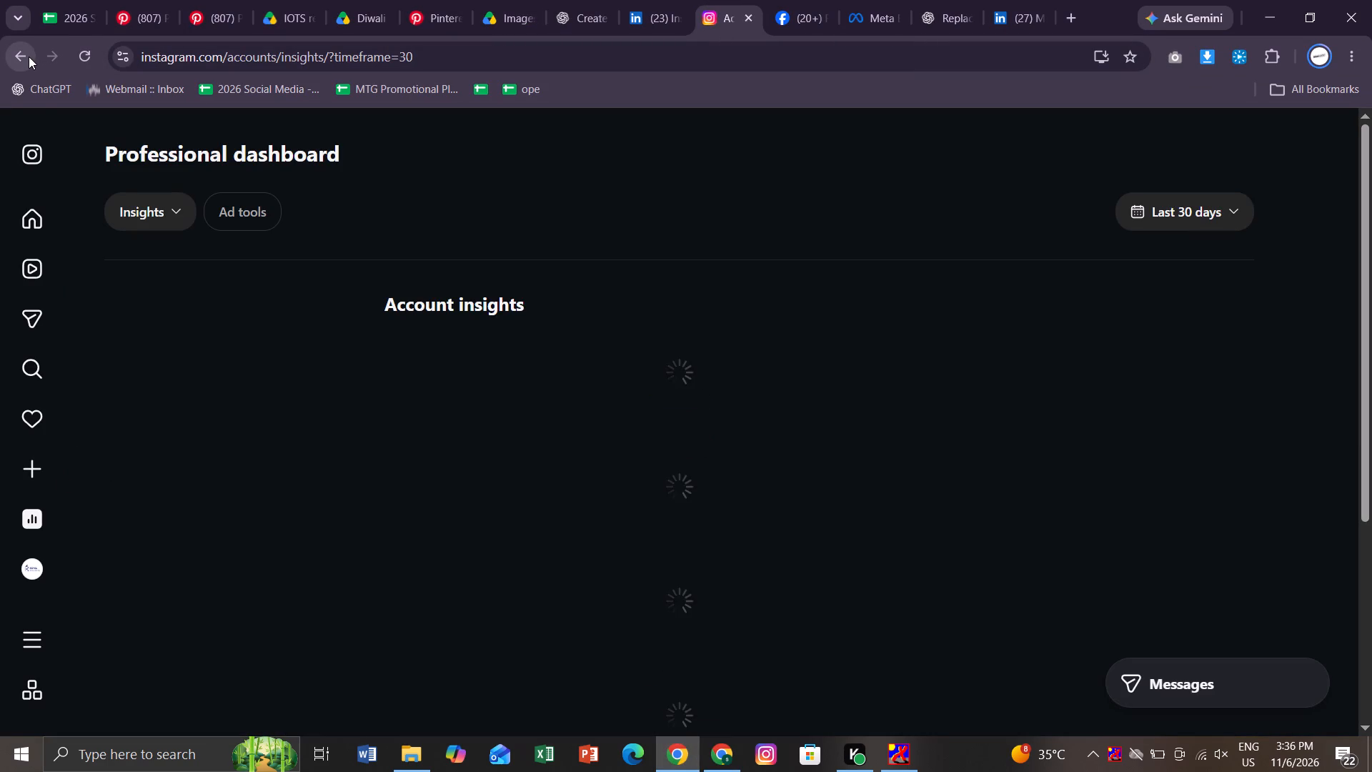
{"action": "left_click", "coordinate": [38, 565]}
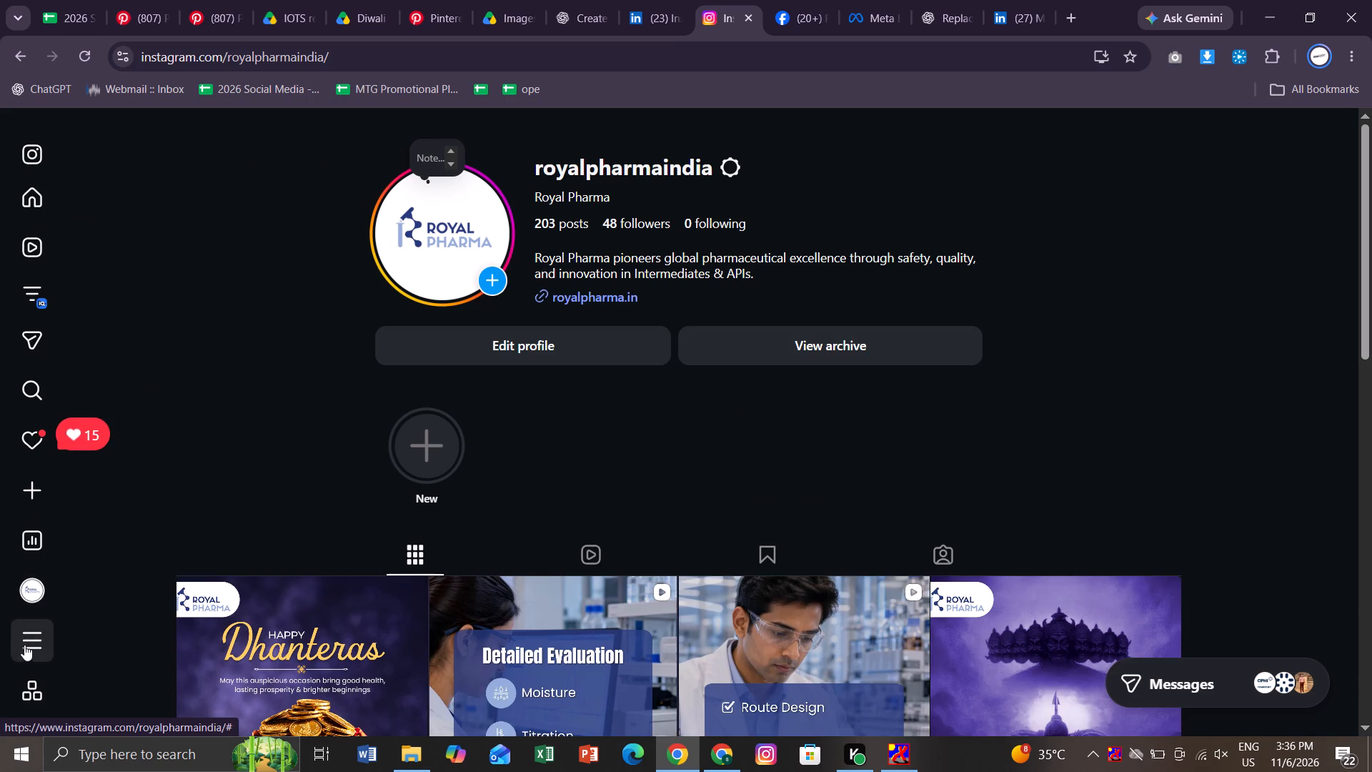
{"action": "scroll", "coordinate": [448, 528], "scroll_direction": "down", "scroll_amount": 4}
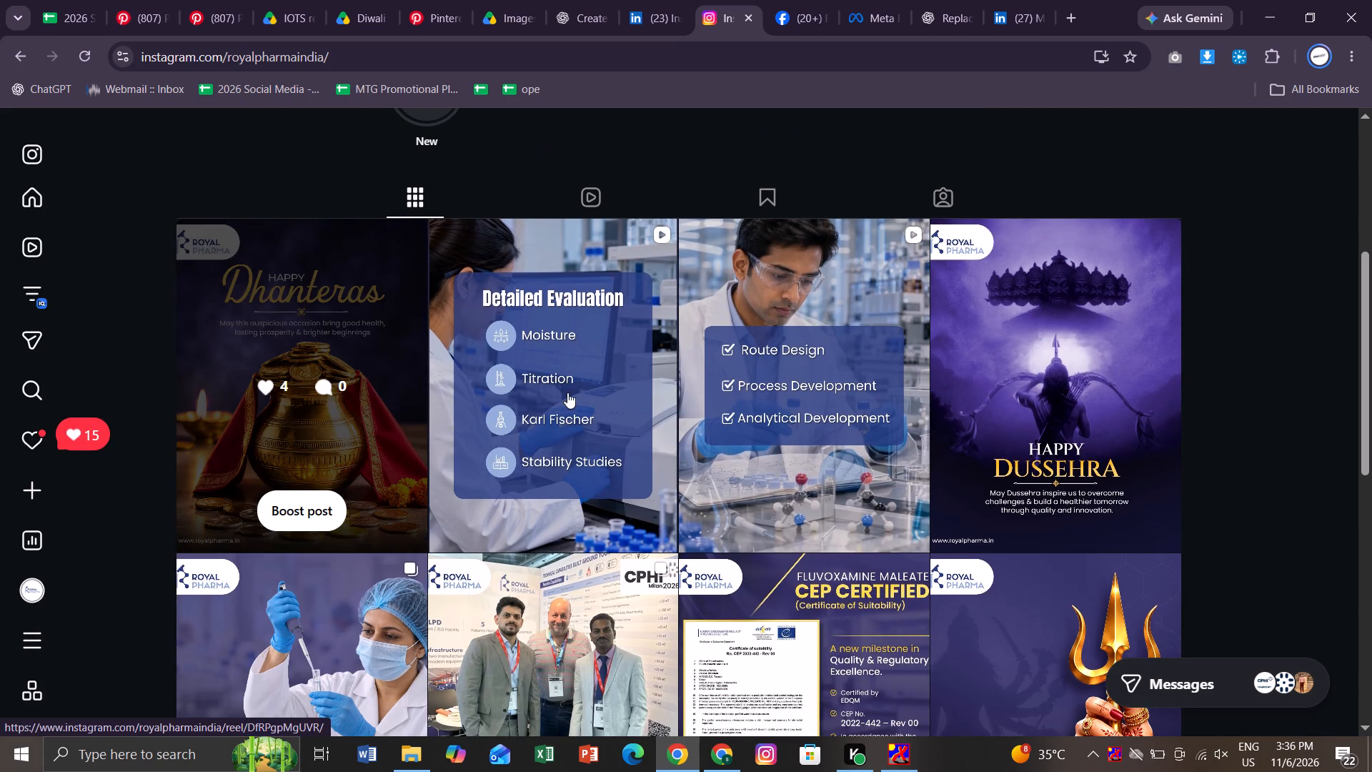
{"action": "left_click", "coordinate": [791, 439]}
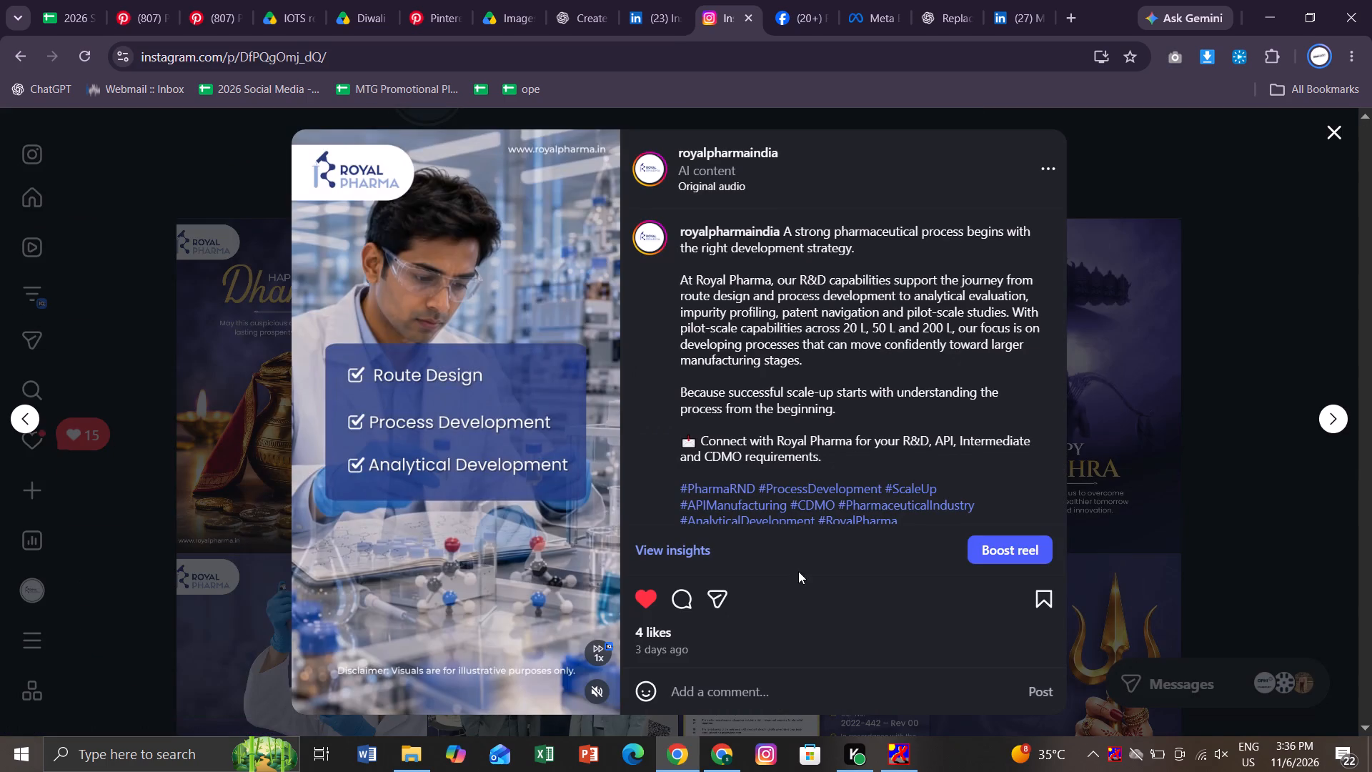
{"action": "left_click", "coordinate": [1118, 396]}
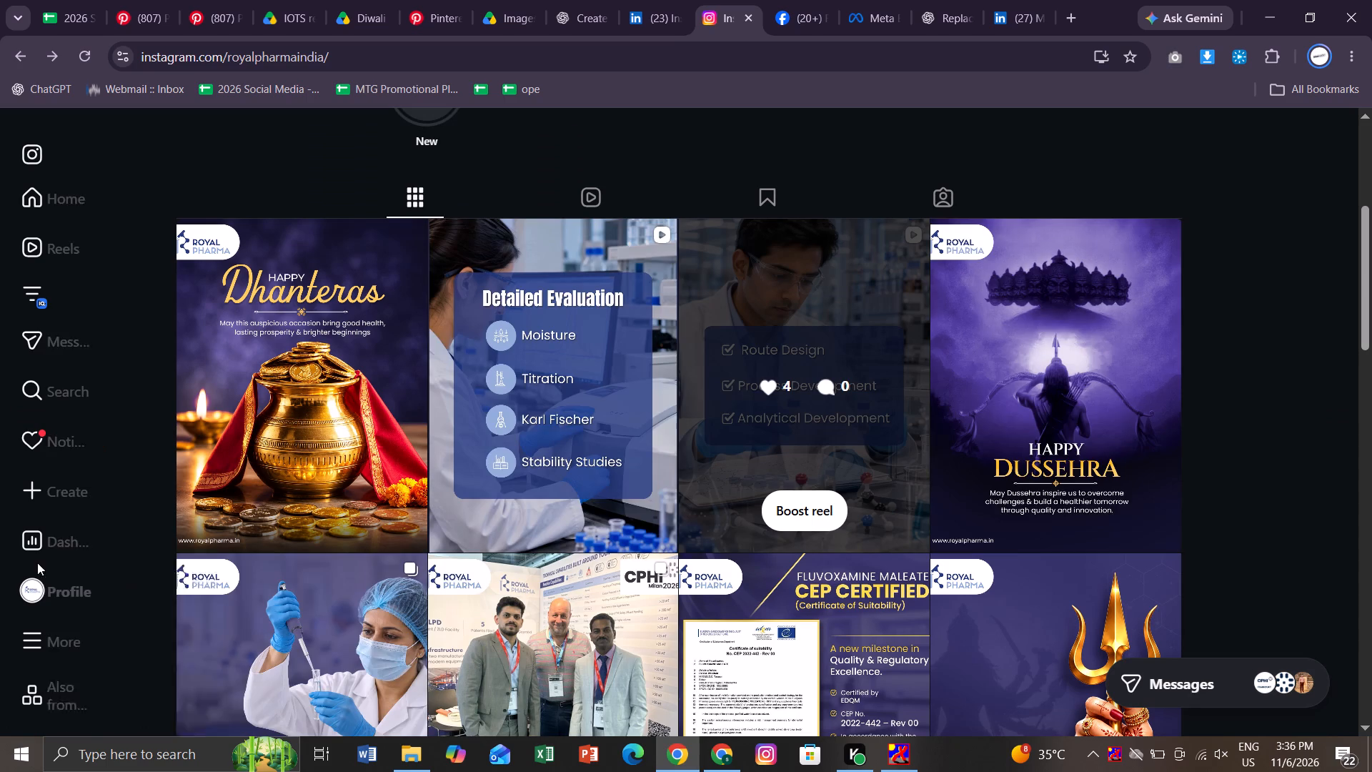
Switch the Instagram account from royalpharmaindia to chhokrasoaps.
{"action": "left_click", "coordinate": [25, 595]}
{"action": "left_click", "coordinate": [34, 628]}
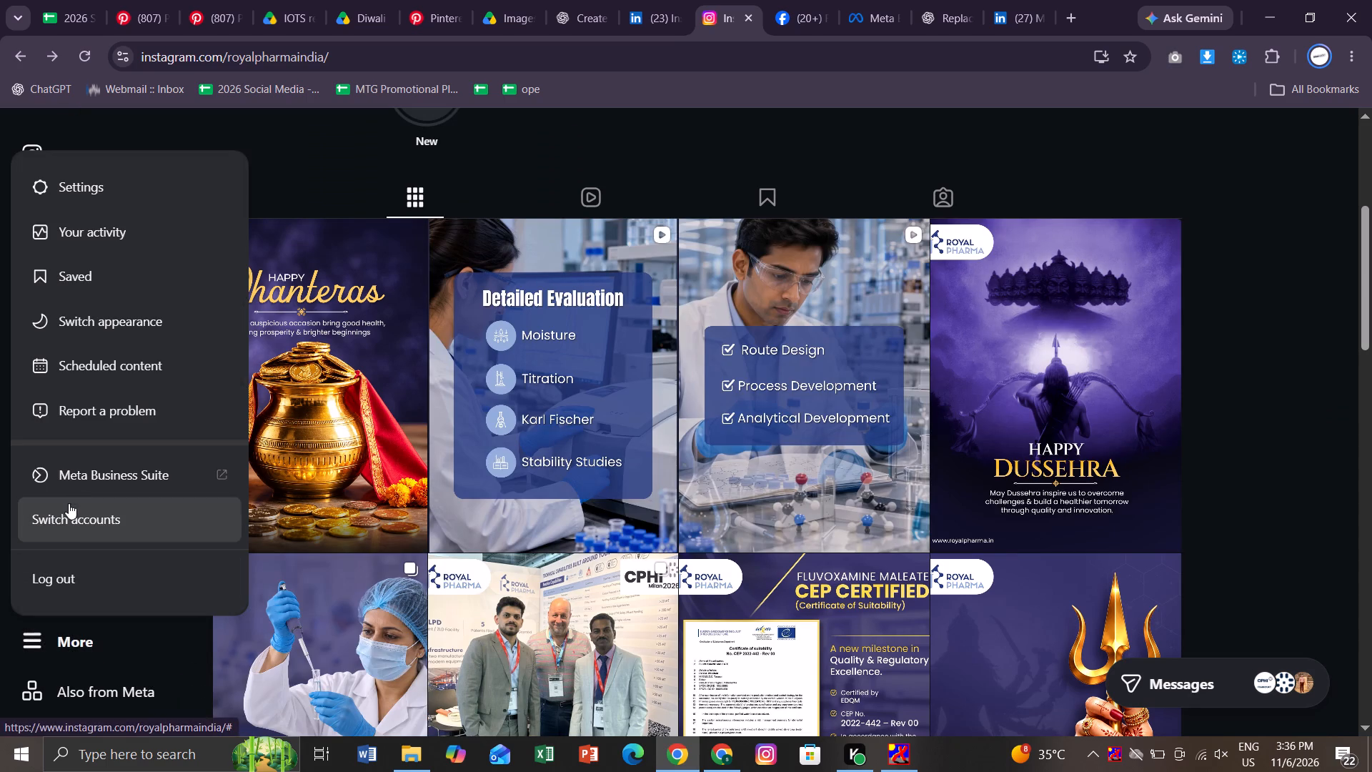
{"action": "left_click", "coordinate": [66, 529]}
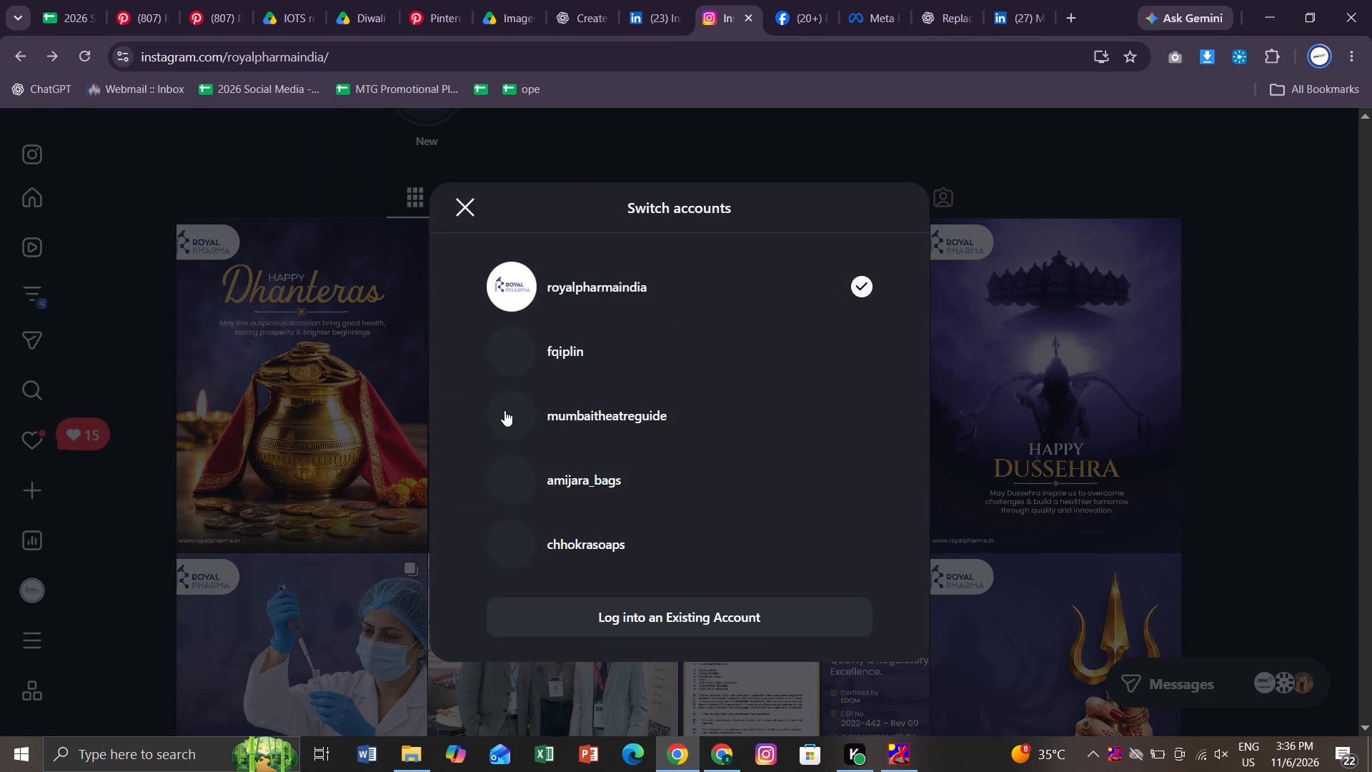
{"action": "left_click", "coordinate": [522, 550]}
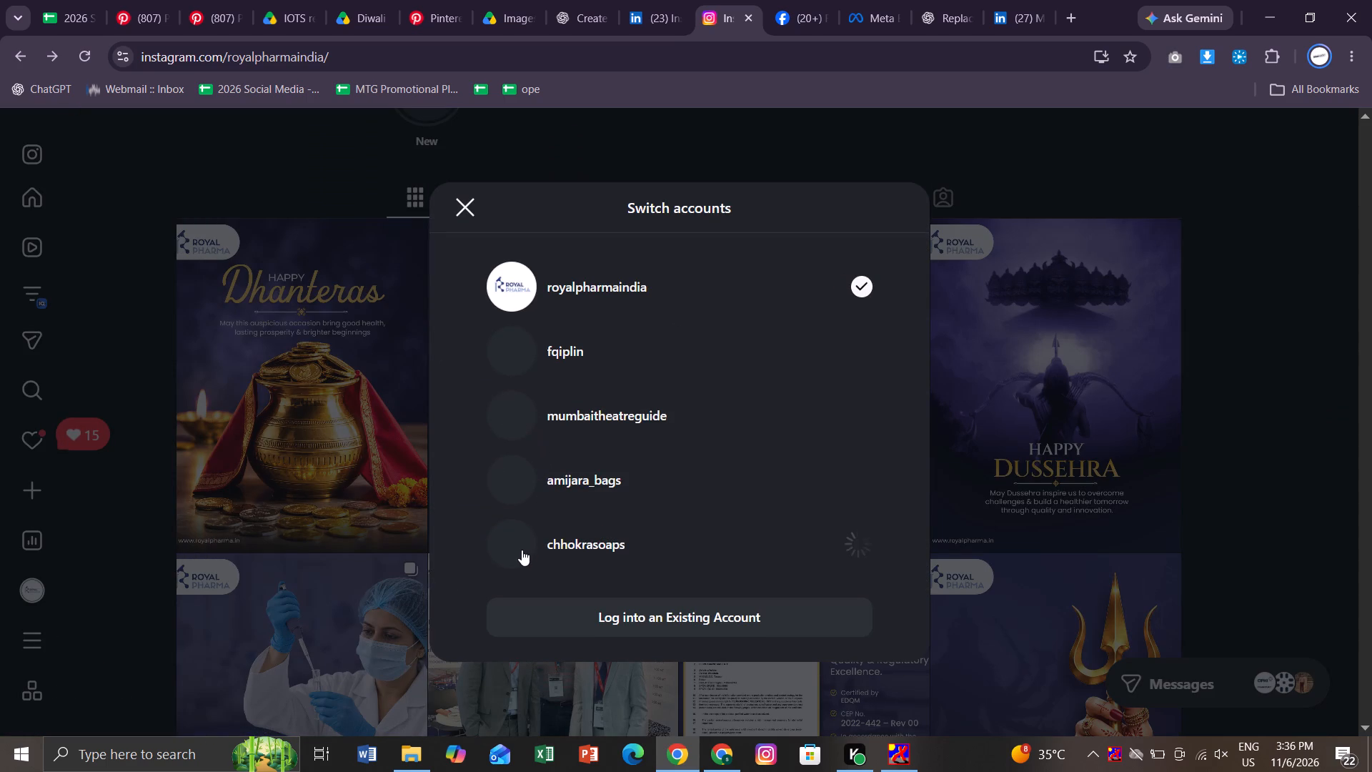
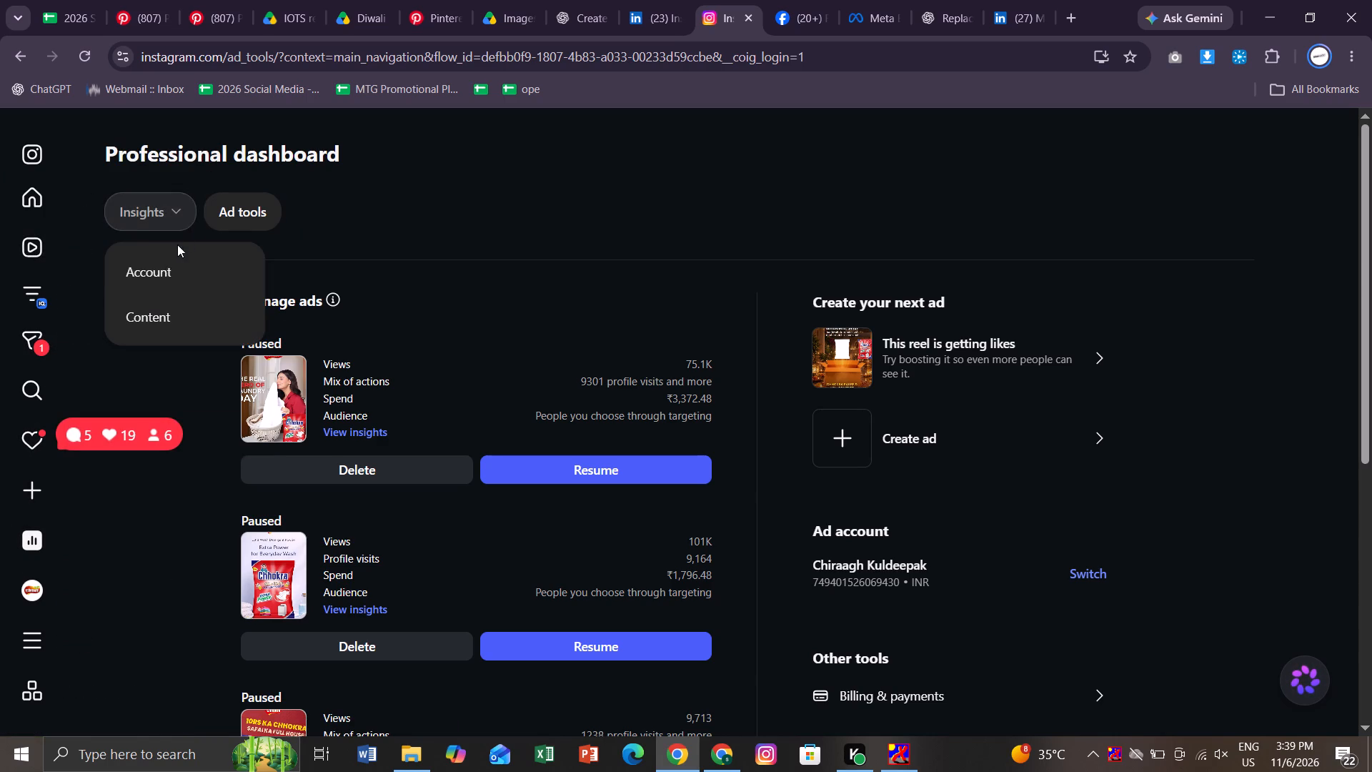
Open the Instagram account insights and examine the views, interactions, profile and follower sections and the available date ranges.
{"action": "left_click", "coordinate": [170, 265]}
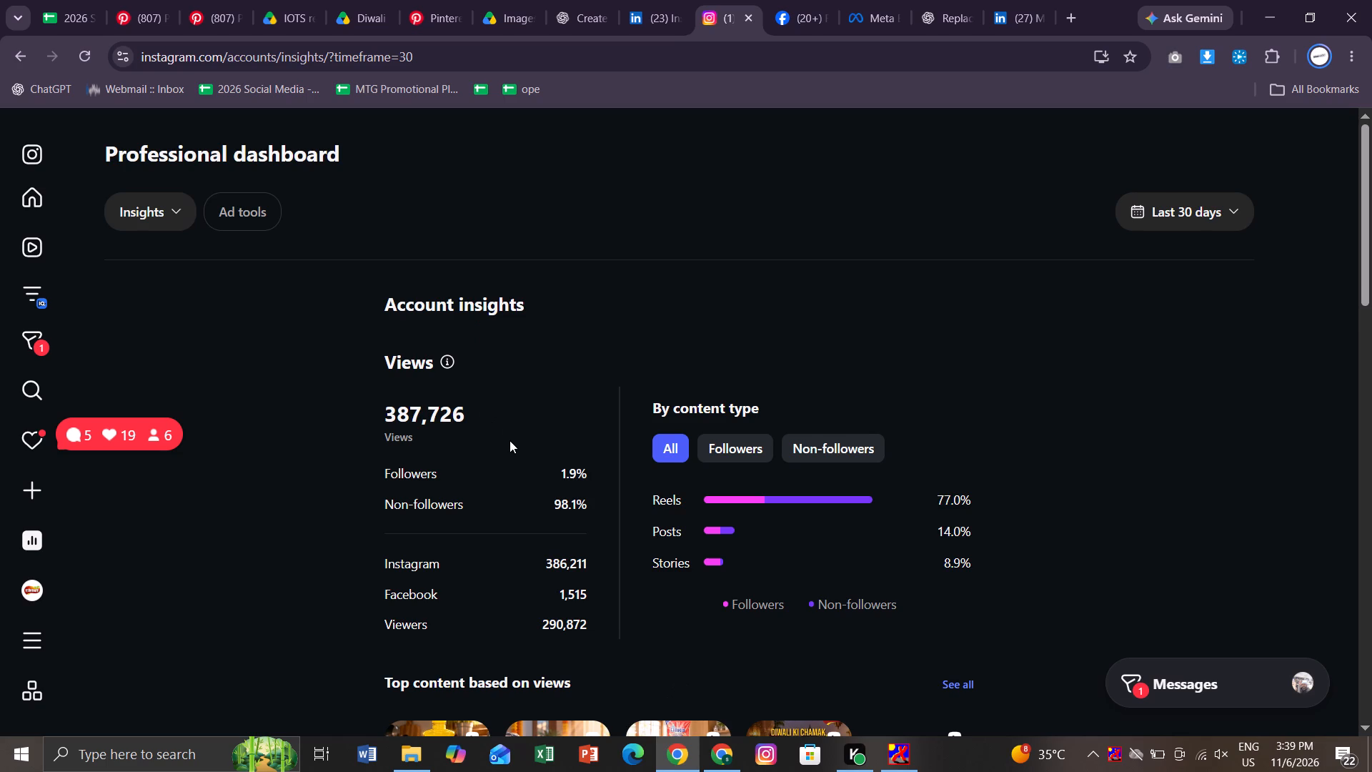
{"action": "scroll", "coordinate": [509, 440], "scroll_direction": "down", "scroll_amount": 2}
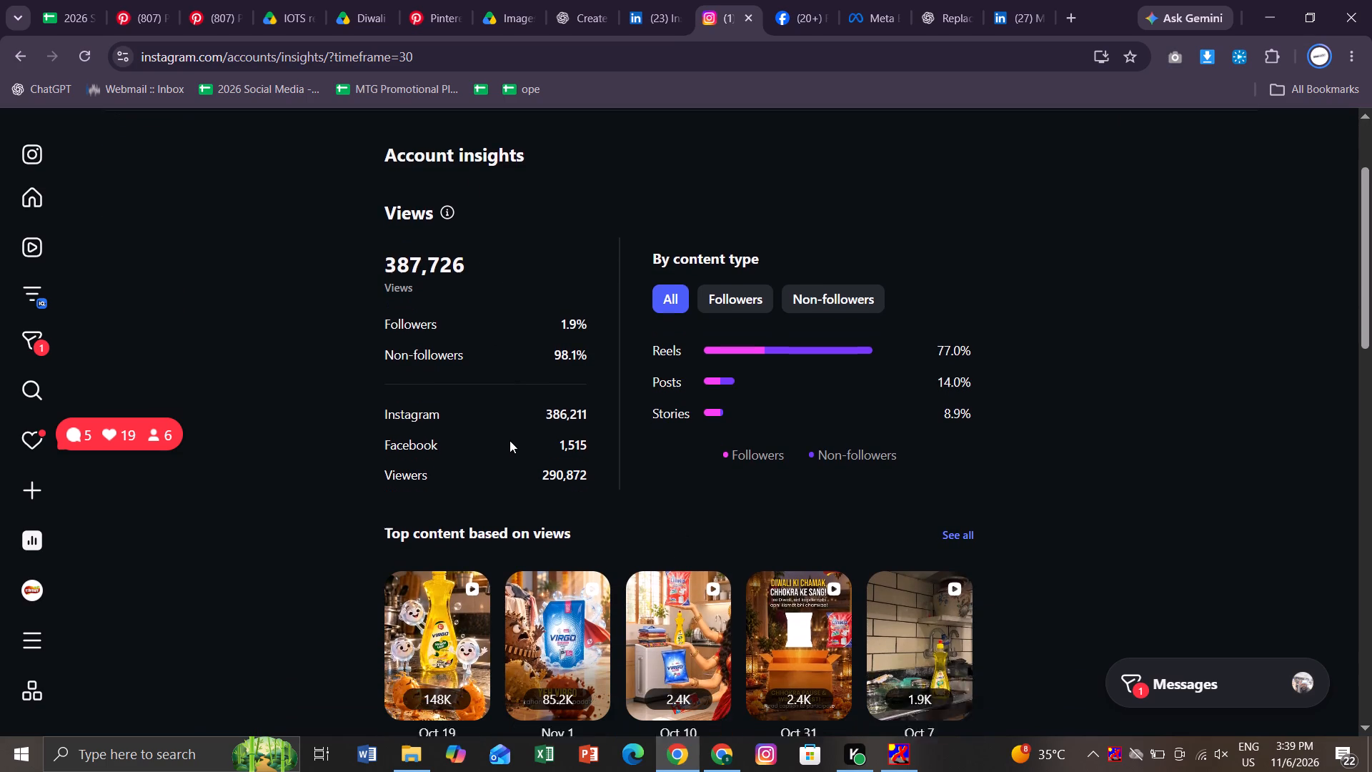
{"action": "scroll", "coordinate": [509, 440], "scroll_direction": "down", "scroll_amount": 4}
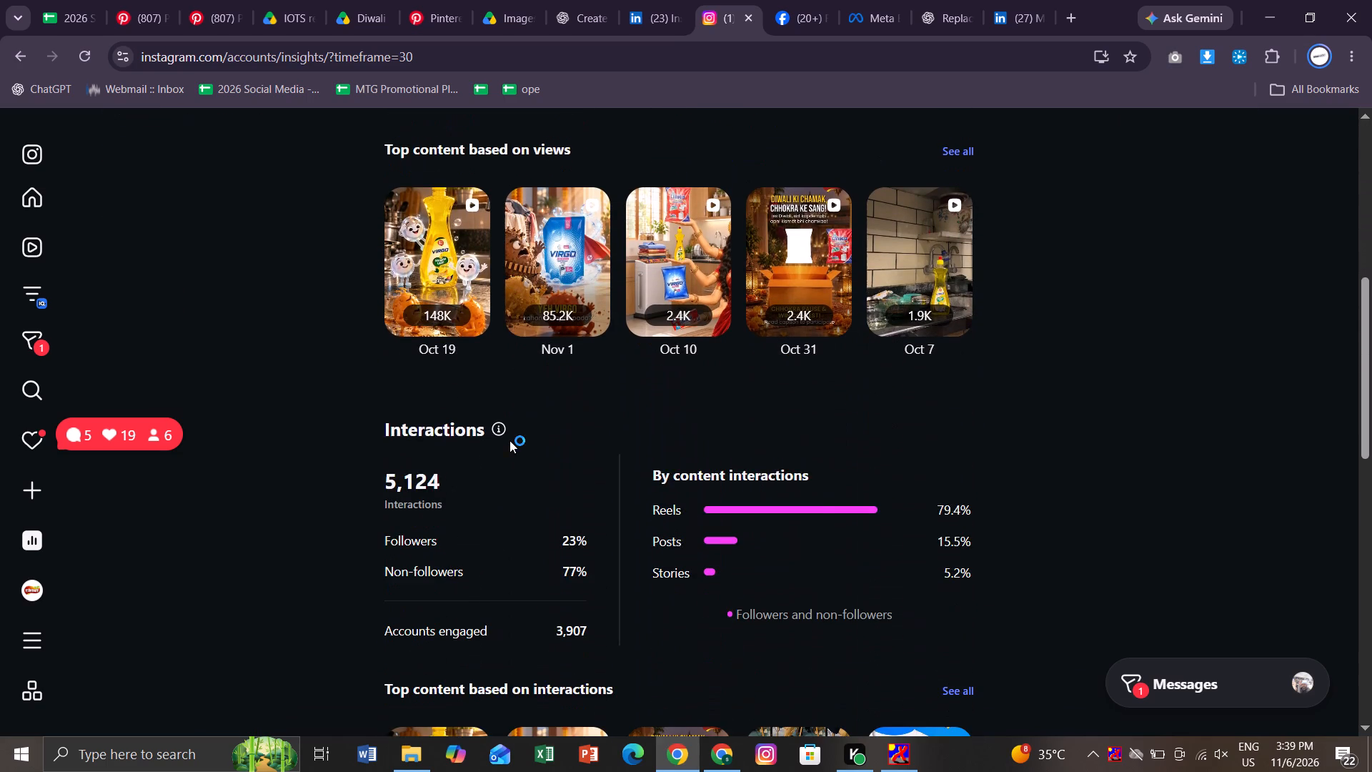
{"action": "scroll", "coordinate": [509, 440], "scroll_direction": "down", "scroll_amount": 8}
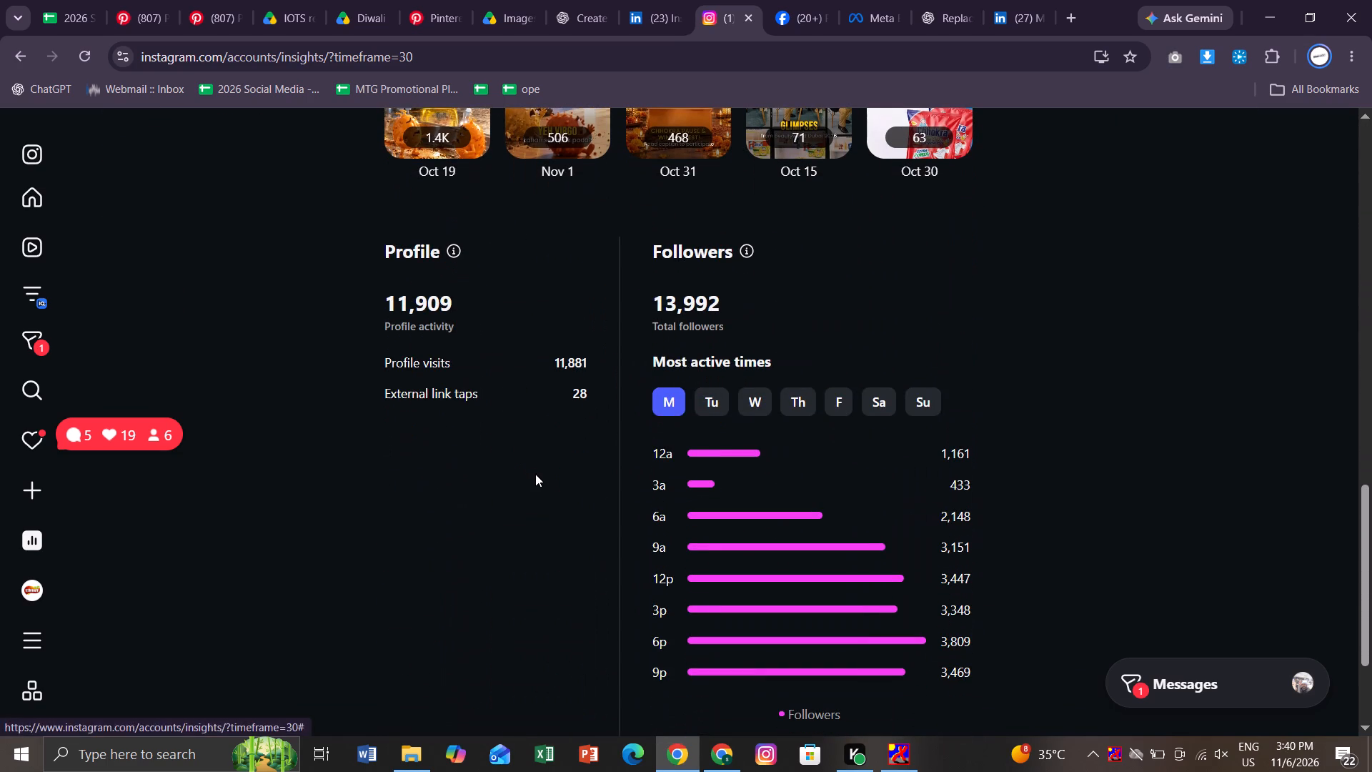
{"action": "scroll", "coordinate": [535, 474], "scroll_direction": "down", "scroll_amount": 1}
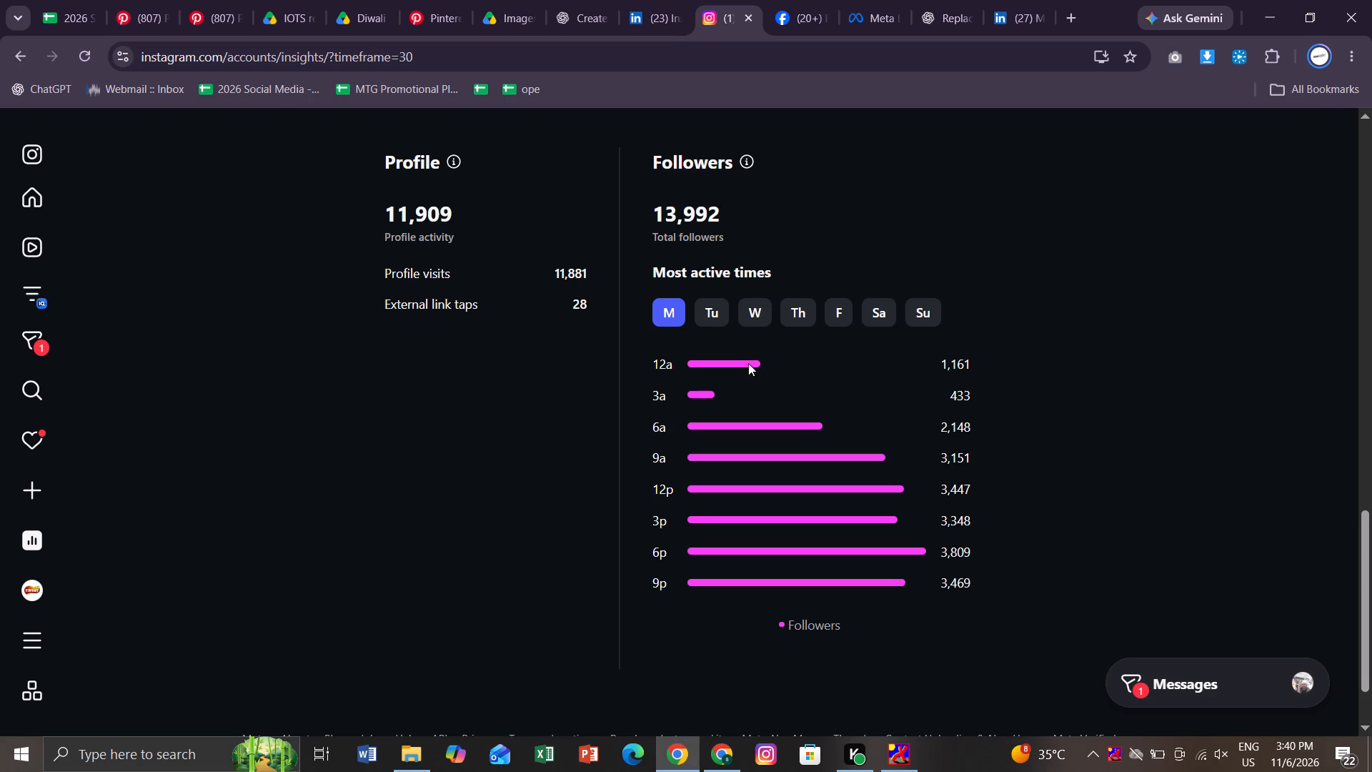
{"action": "scroll", "coordinate": [738, 395], "scroll_direction": "down", "scroll_amount": 3}
{"action": "scroll", "coordinate": [738, 395], "scroll_direction": "up", "scroll_amount": 4}
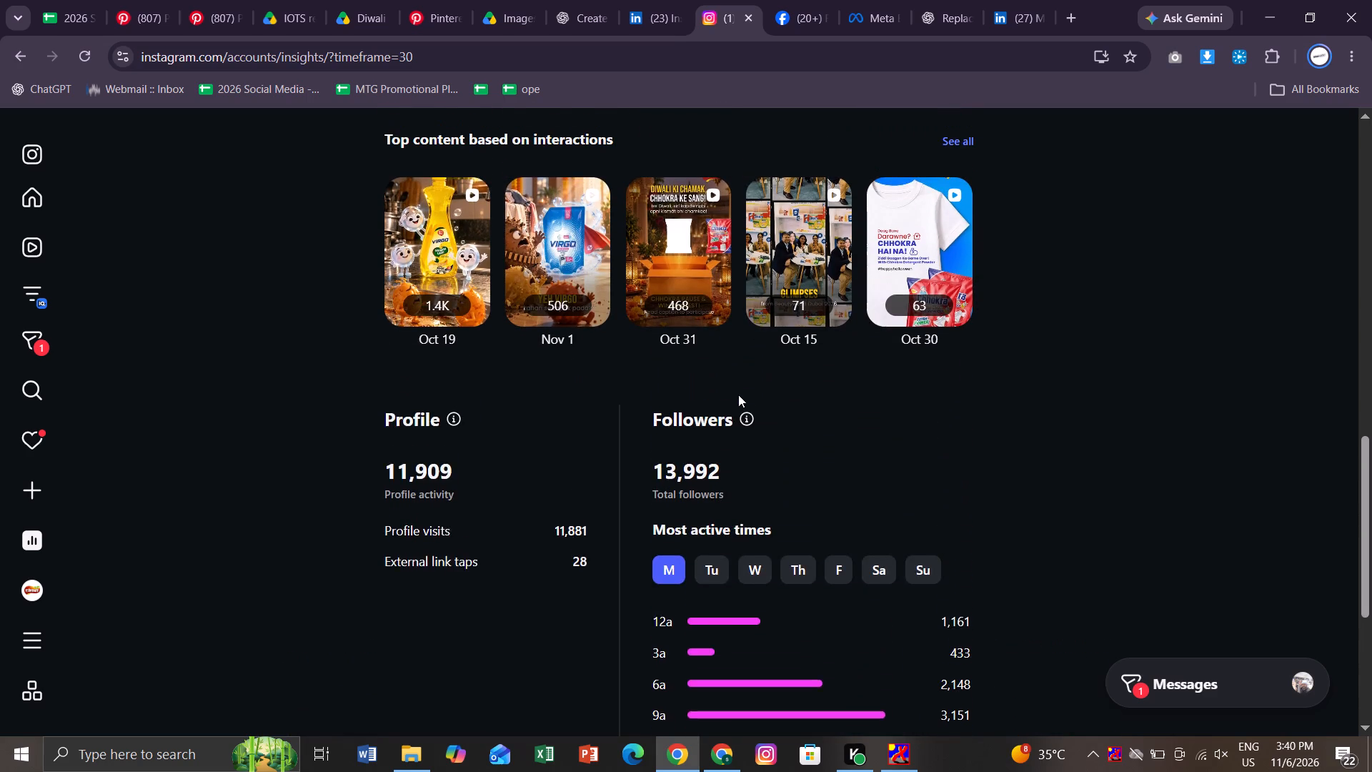
{"action": "scroll", "coordinate": [738, 395], "scroll_direction": "down", "scroll_amount": 1}
{"action": "scroll", "coordinate": [738, 395], "scroll_direction": "up", "scroll_amount": 13}
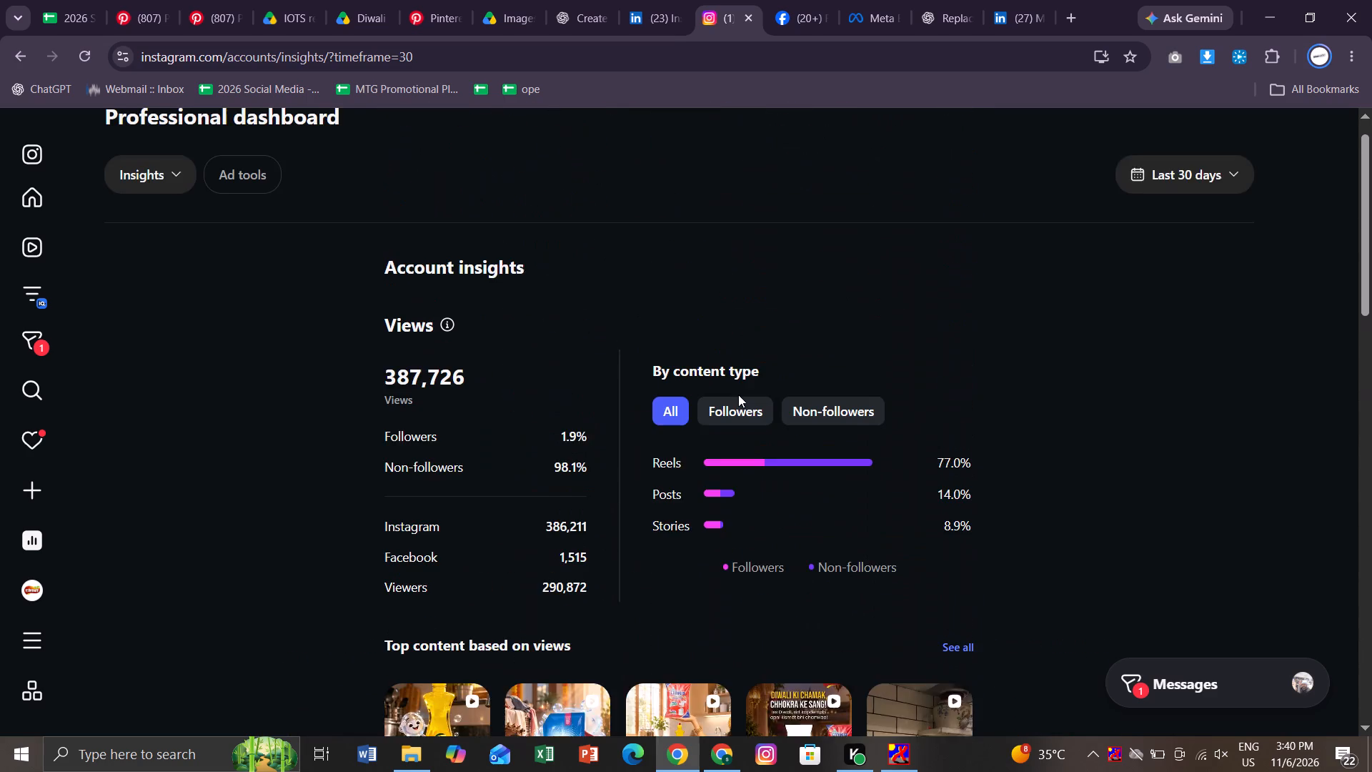
{"action": "scroll", "coordinate": [738, 395], "scroll_direction": "up", "scroll_amount": 5}
{"action": "left_click", "coordinate": [1187, 217]}
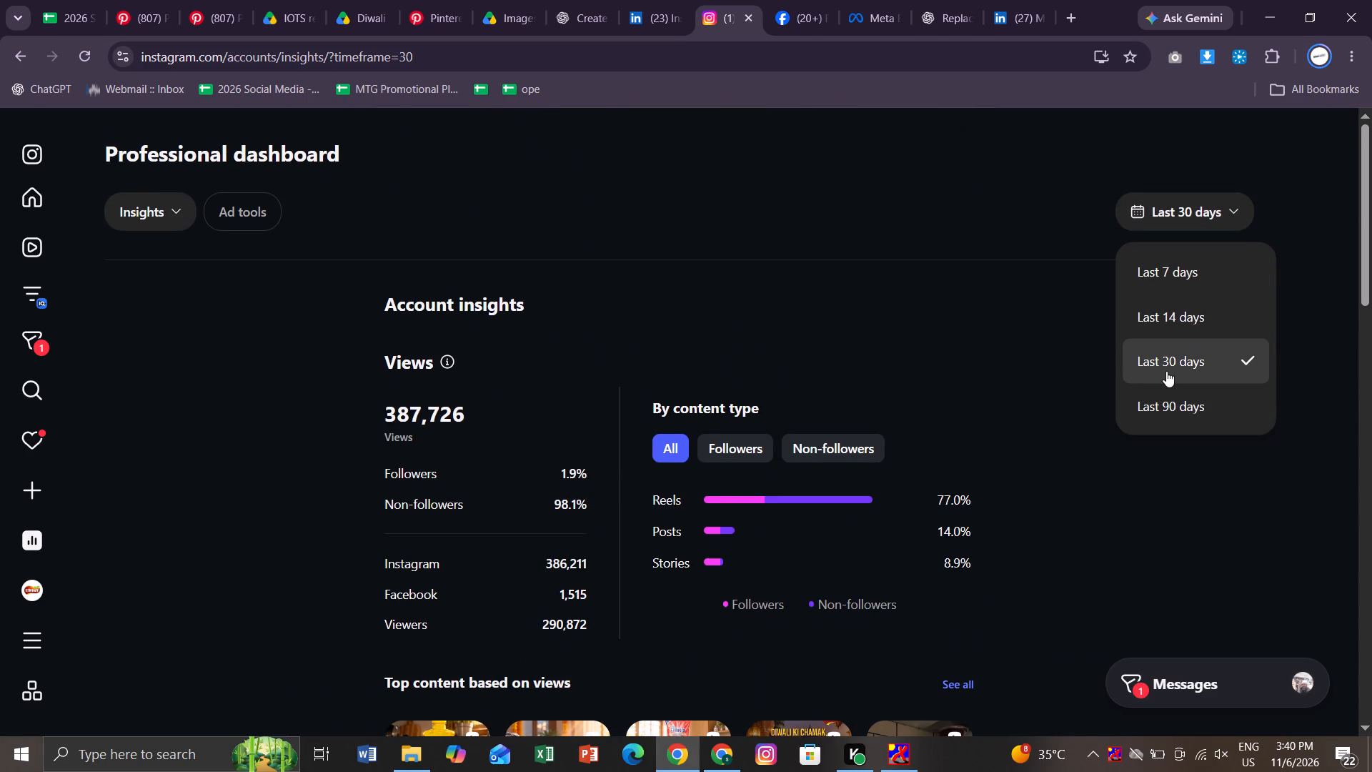
{"action": "left_click", "coordinate": [1015, 430]}
Copy the total followers figure from Instagram account insights into the October 2026 Instagram Followers cell of the Monthly Tracker, giving 13,992.
{"action": "scroll", "coordinate": [963, 385], "scroll_direction": "down", "scroll_amount": 11}
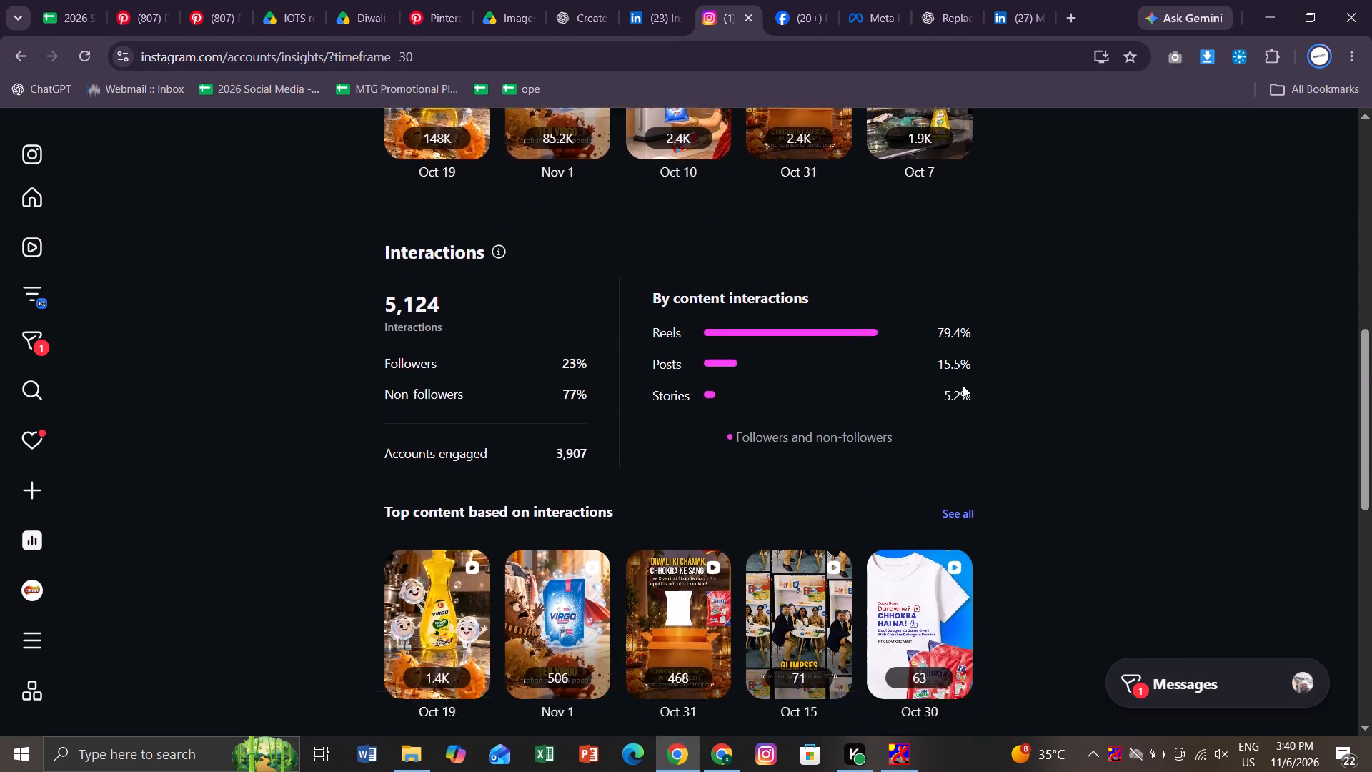
{"action": "scroll", "coordinate": [963, 385], "scroll_direction": "down", "scroll_amount": 8}
{"action": "scroll", "coordinate": [963, 385], "scroll_direction": "up", "scroll_amount": 3}
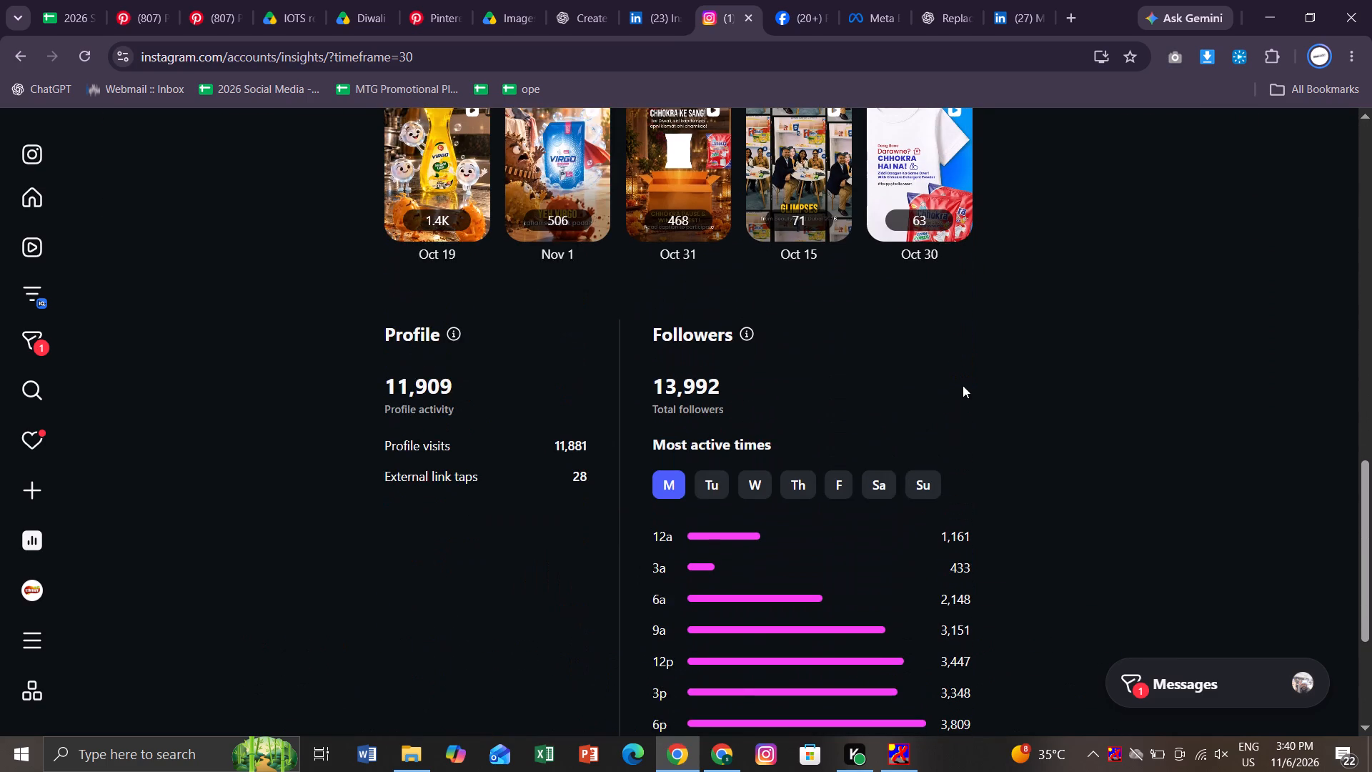
{"action": "left_click_drag", "start_coordinate": [652, 391], "coordinate": [704, 391]}
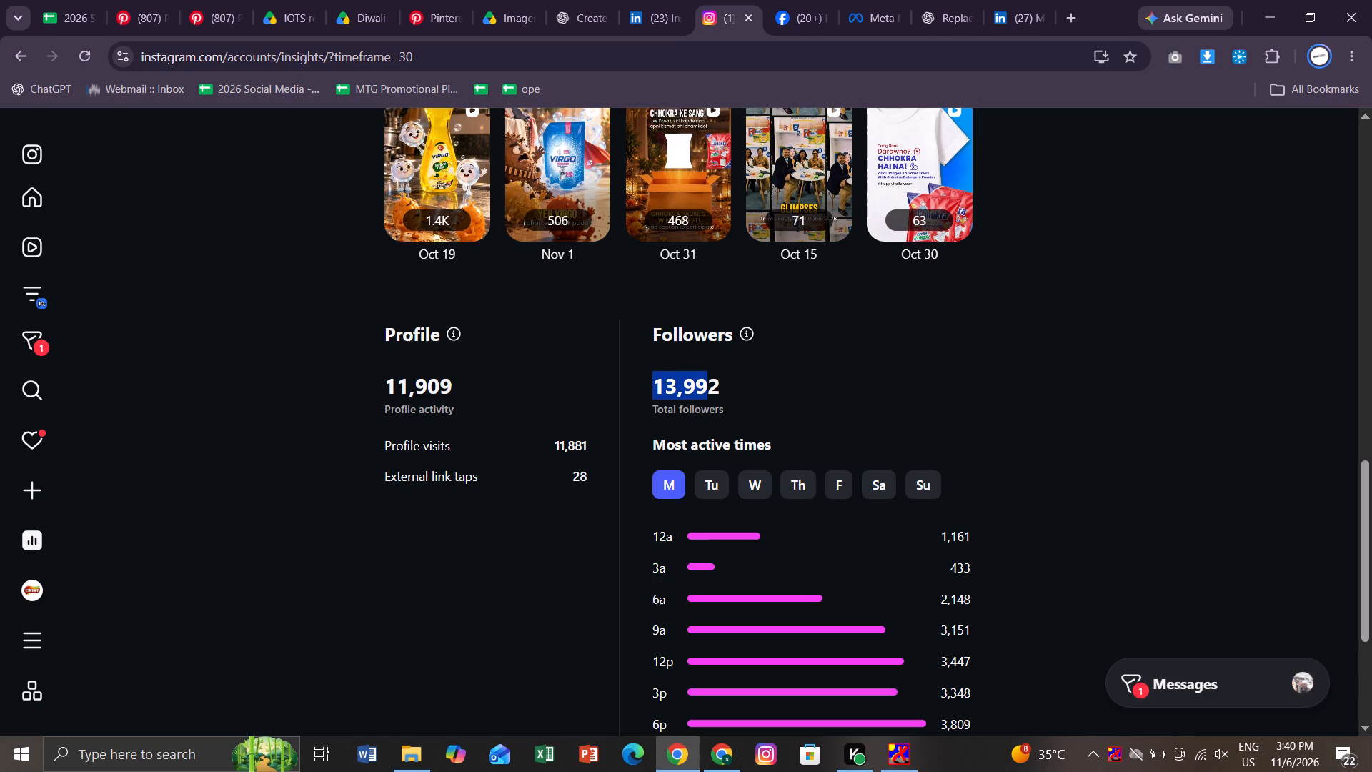
{"action": "left_click_drag", "start_coordinate": [704, 391], "coordinate": [727, 387]}
{"action": "key", "text": "ctrl+c"}
{"action": "key", "text": "ctrl+c"}
{"action": "key", "text": "alt+Tab"}
{"action": "left_click", "coordinate": [519, 370], "text": "alt"}
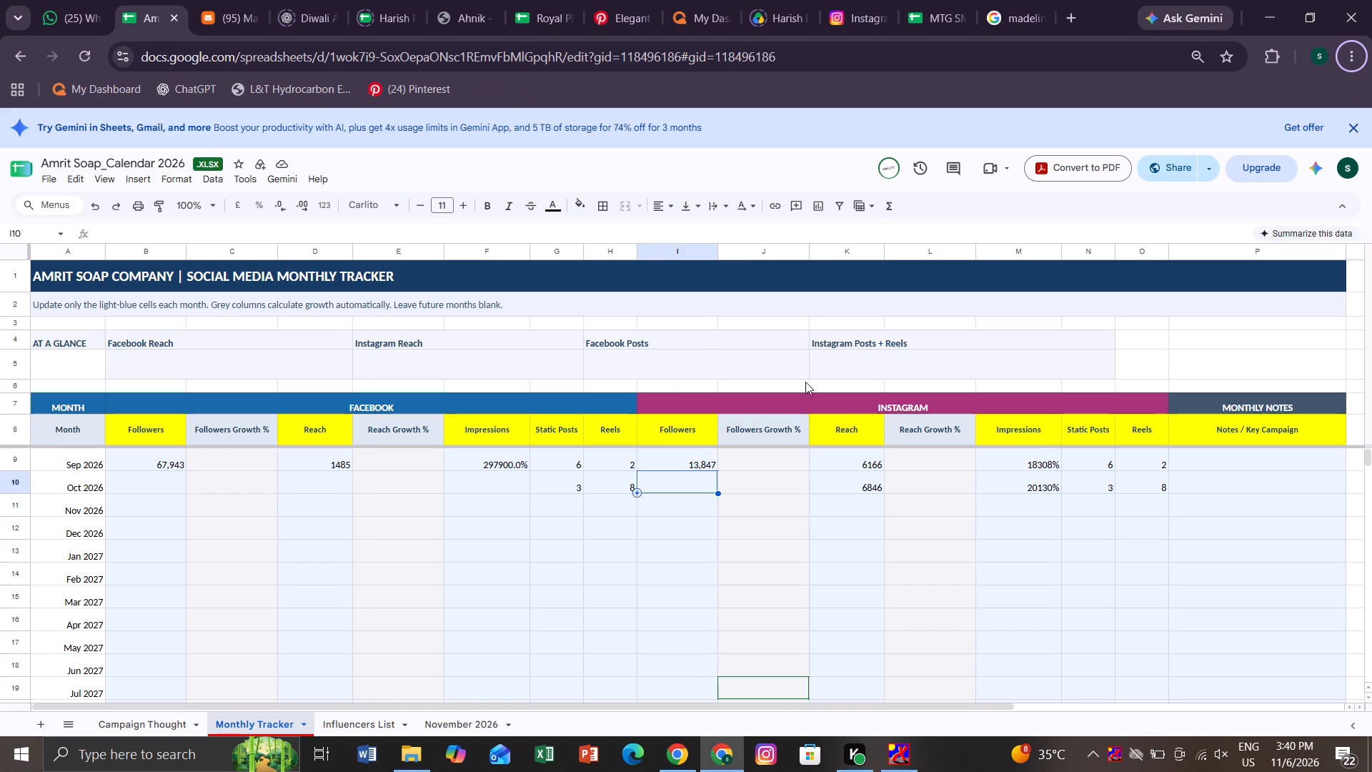
{"action": "double_click", "coordinate": [695, 485]}
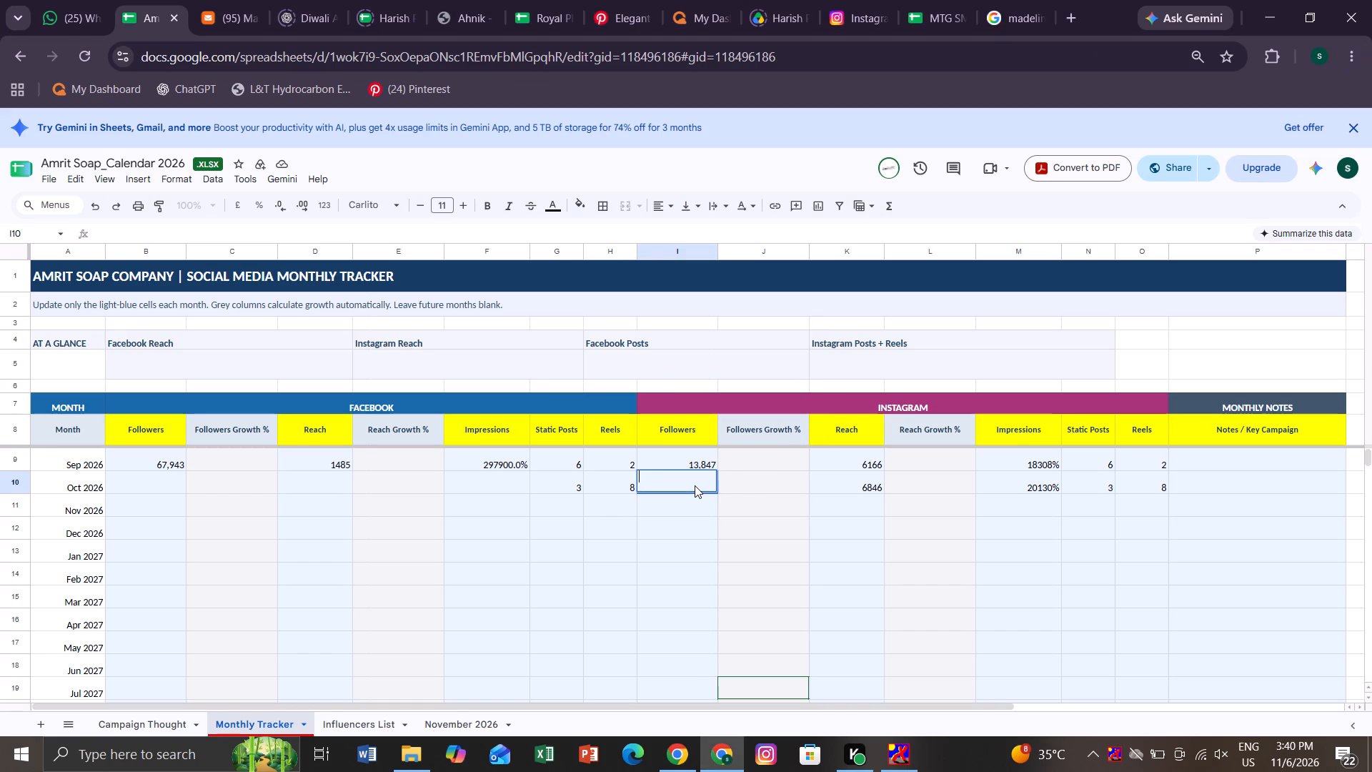
{"action": "key", "text": "ctrl+v"}
{"action": "left_click", "coordinate": [697, 527]}
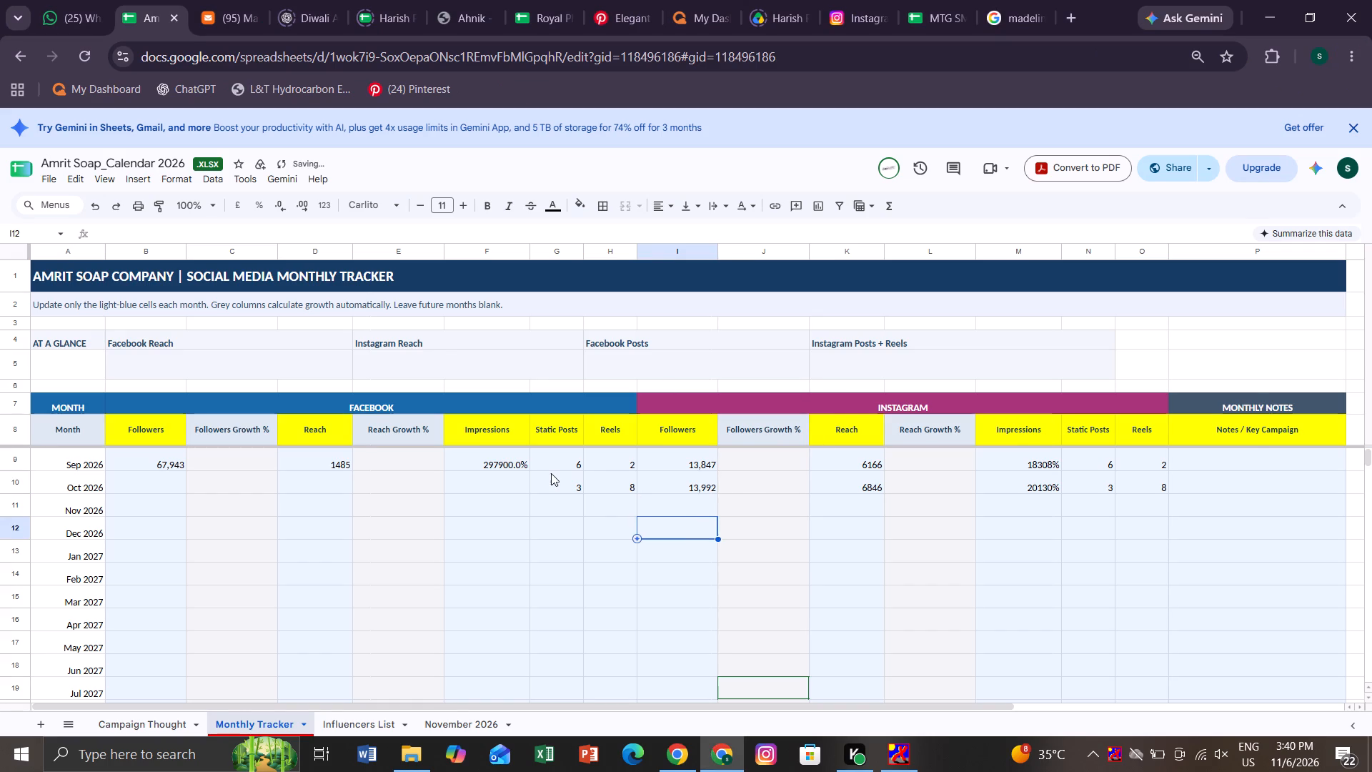
Switch the Meta Insights overview to Facebook and enter its views figure as October 2026 Facebook Impressions, 92829%, in the Monthly Tracker.
{"action": "key", "text": "alt+Tab"}
{"action": "left_click", "coordinate": [494, 381], "text": "alt"}
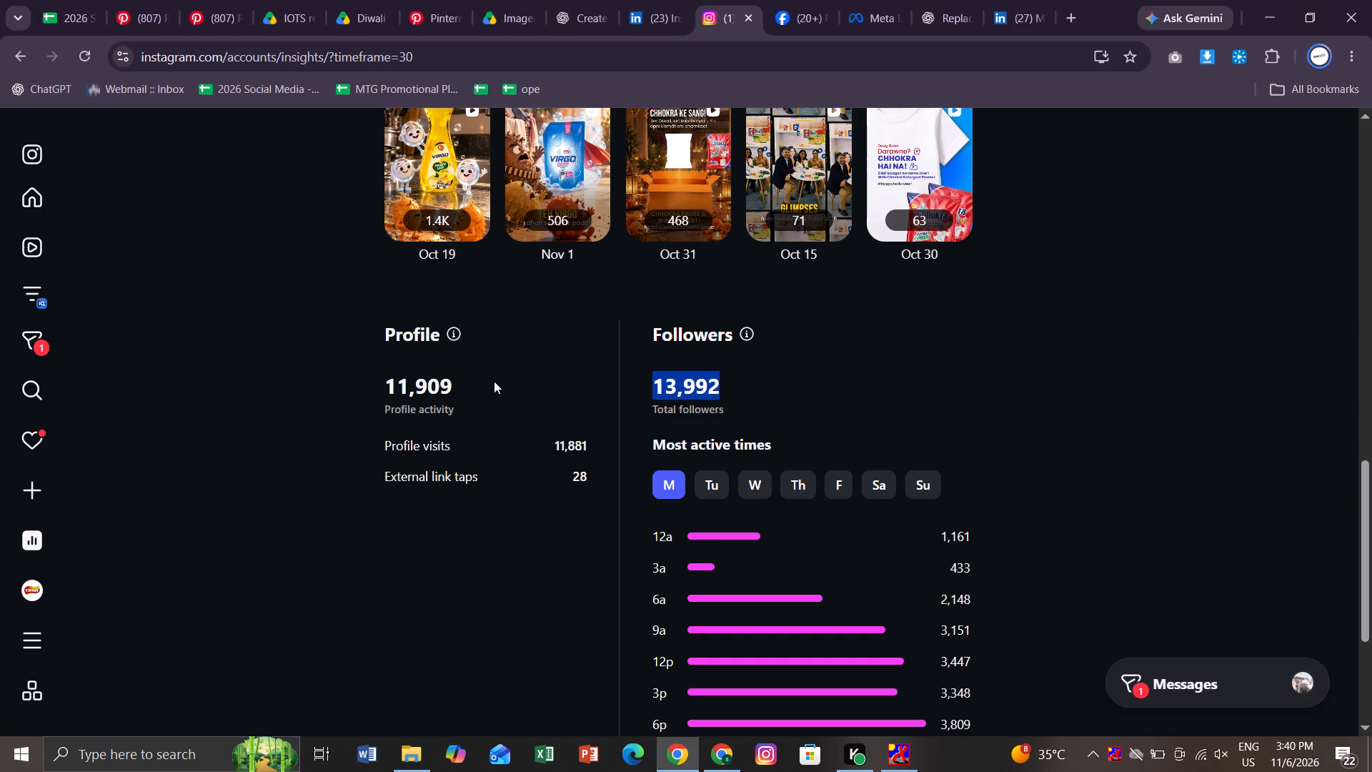
{"action": "key", "text": "alt+Tab"}
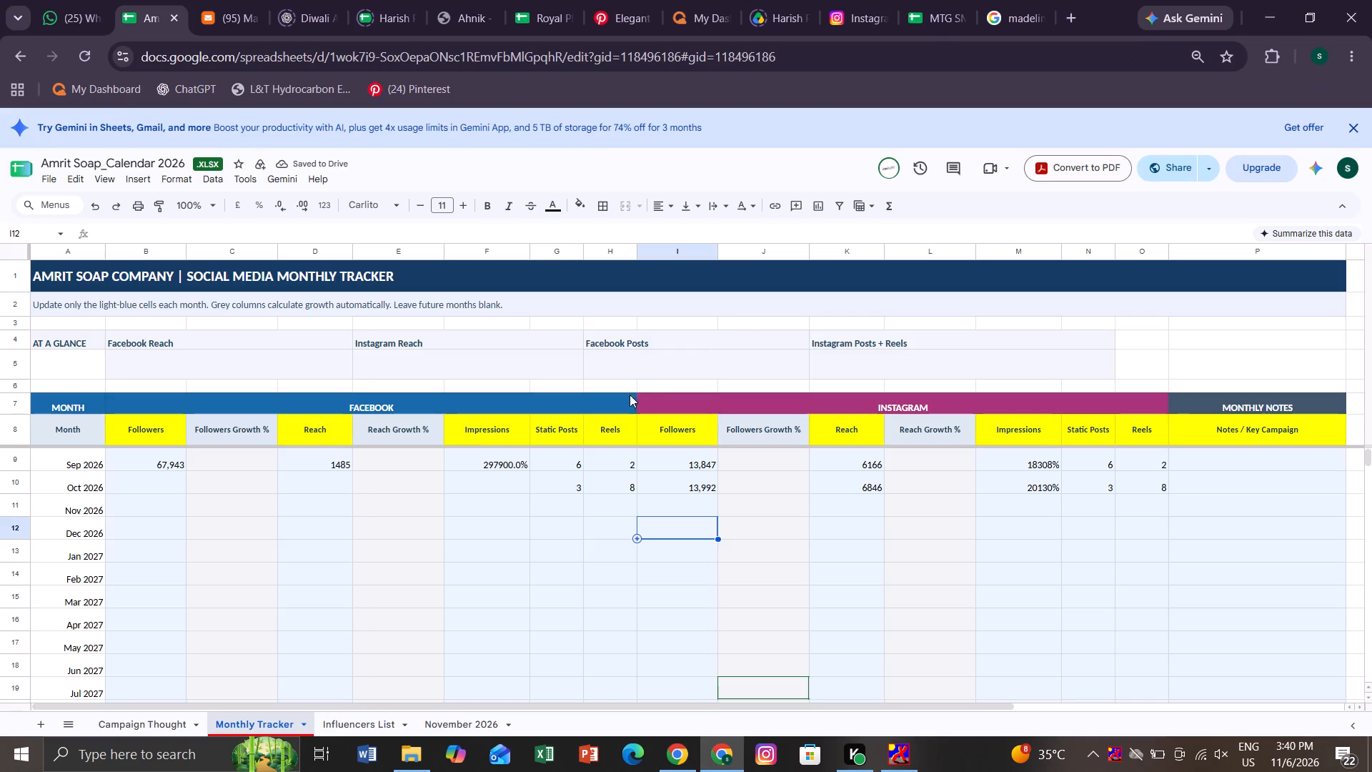
{"action": "left_click", "coordinate": [487, 481]}
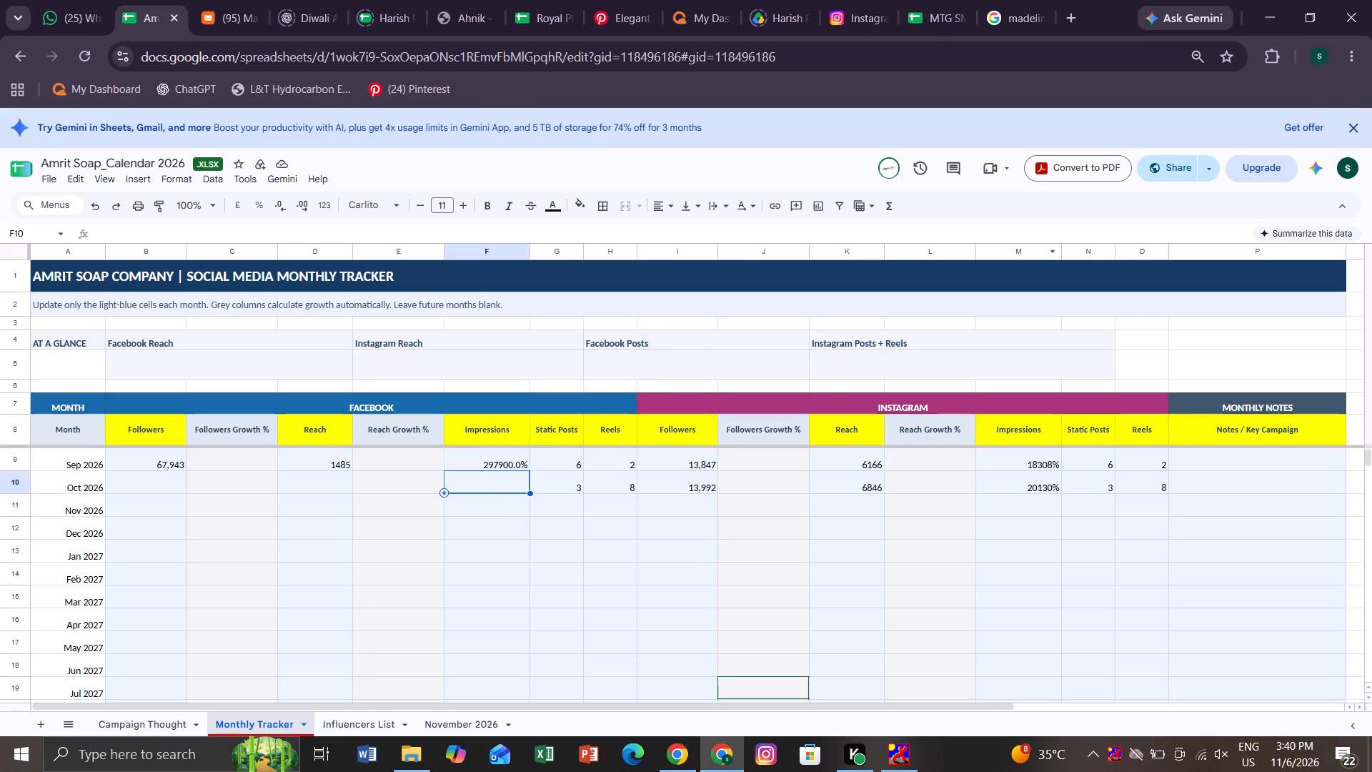
{"action": "key", "text": "alt+Tab"}
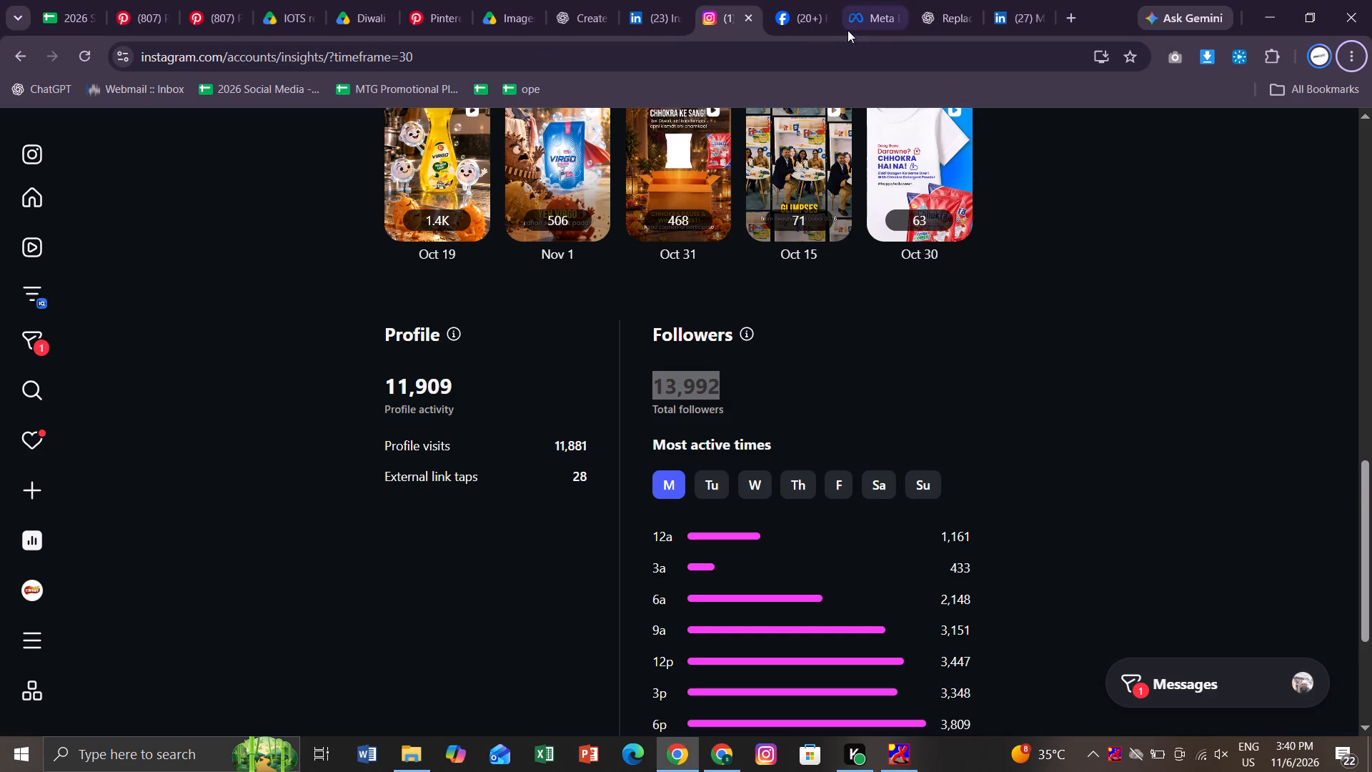
{"action": "left_click", "coordinate": [857, 21]}
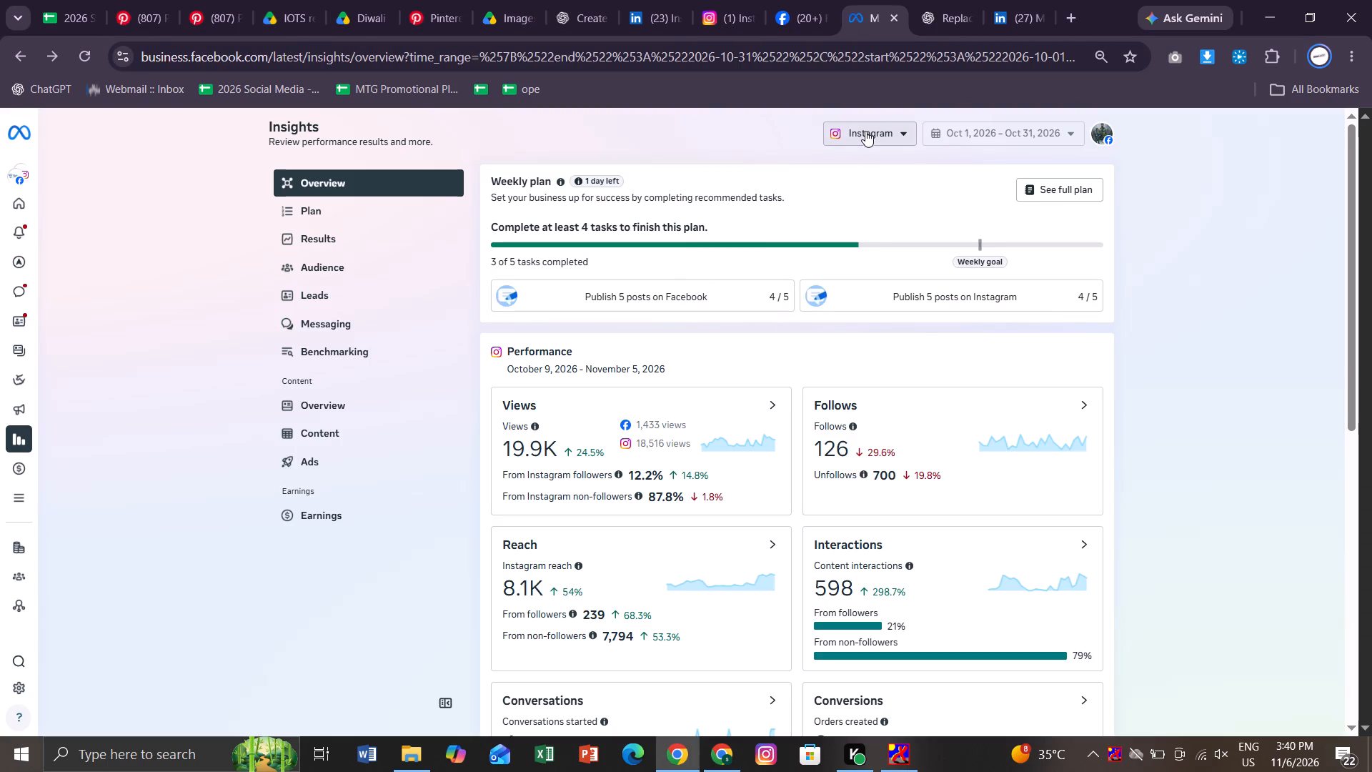
{"action": "left_click", "coordinate": [865, 131]}
{"action": "left_click", "coordinate": [839, 164]}
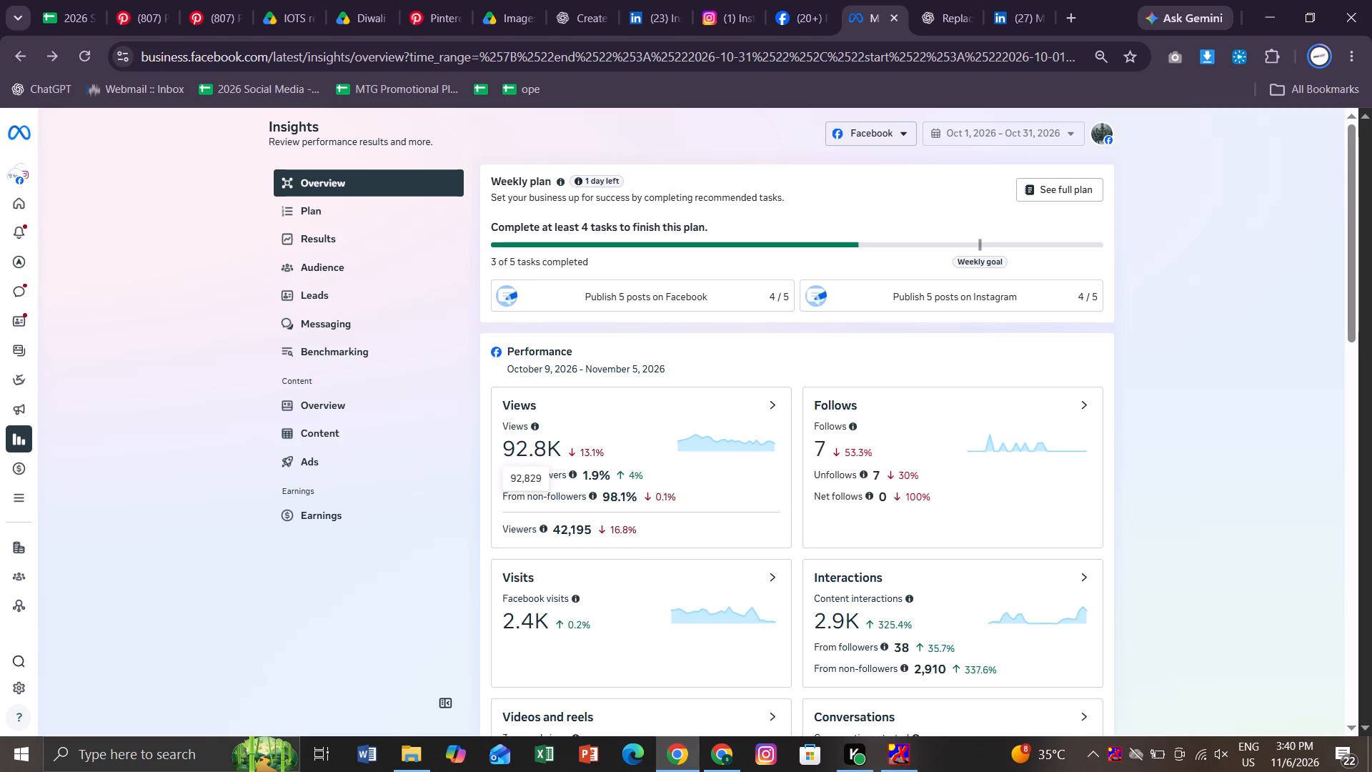
{"action": "key", "text": "alt+Tab"}
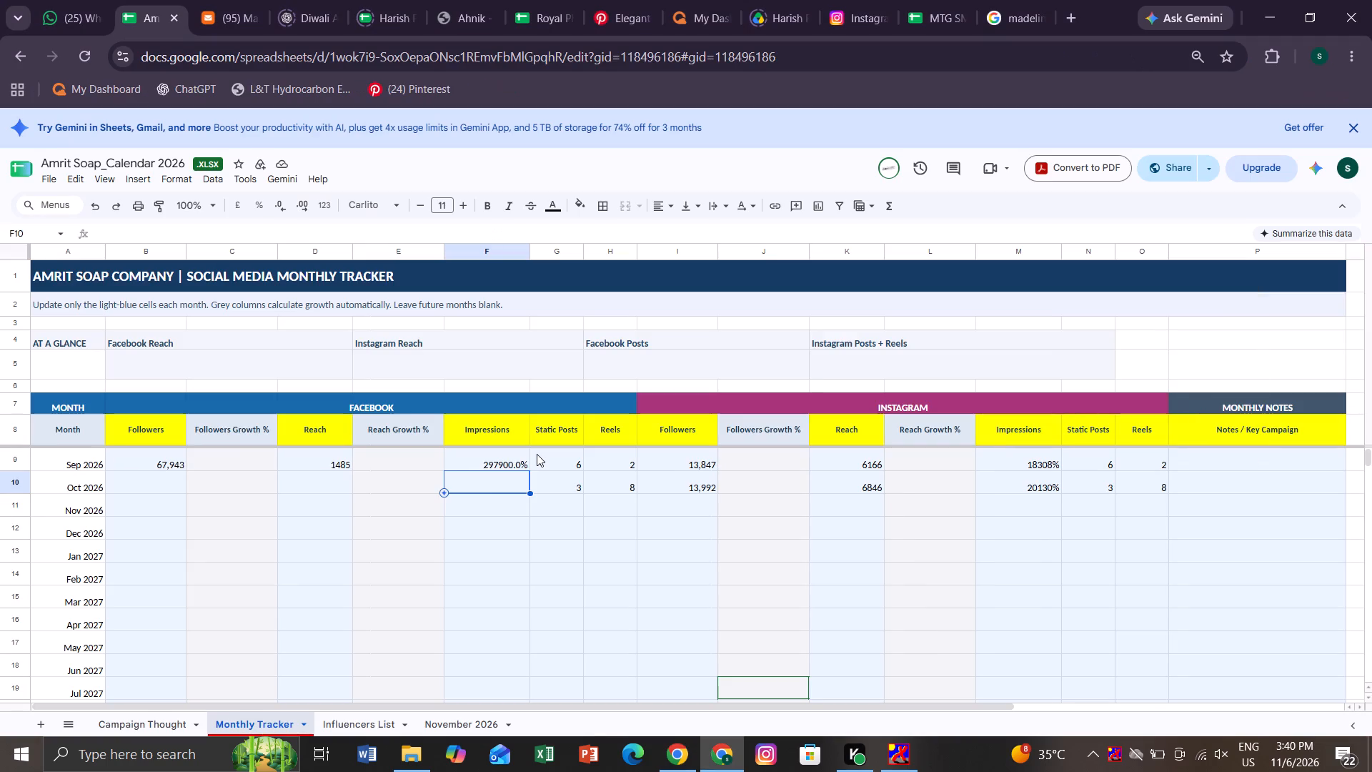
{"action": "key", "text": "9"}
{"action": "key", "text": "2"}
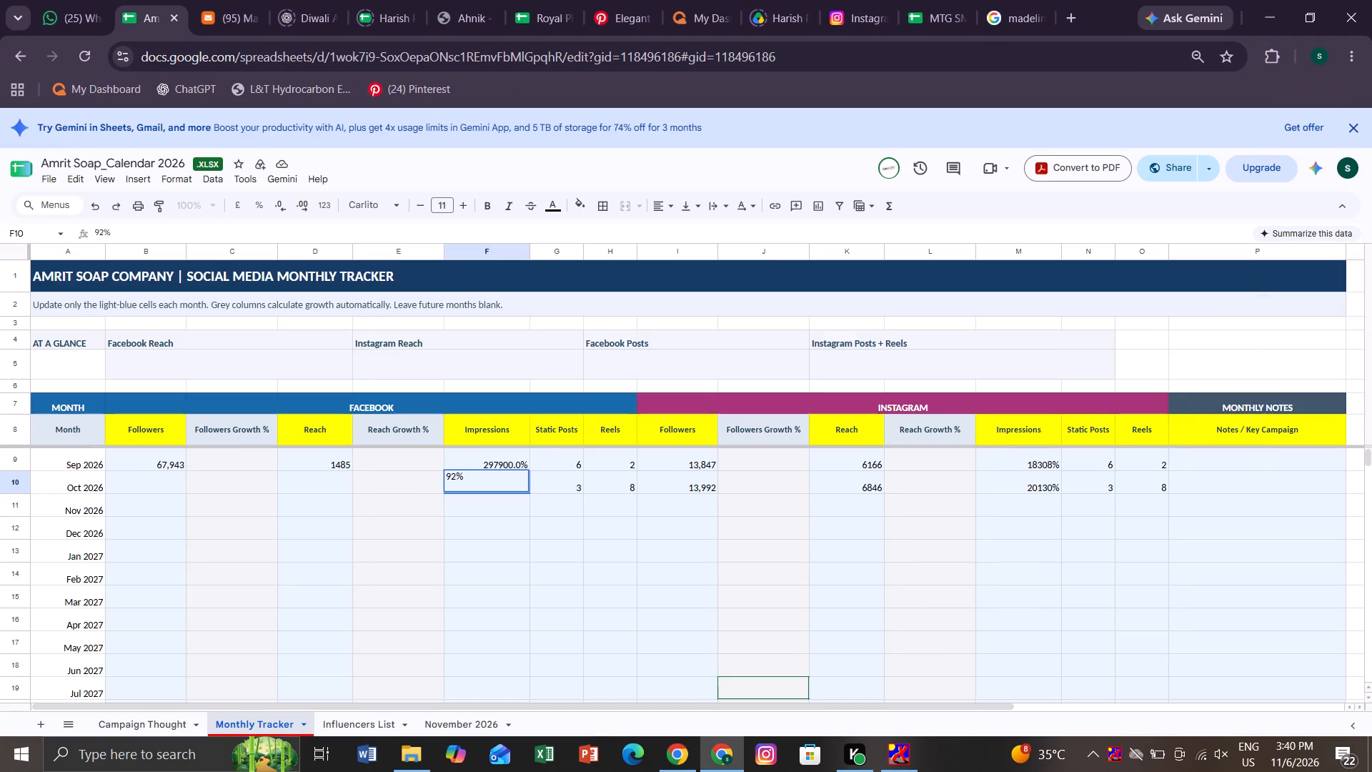
{"action": "key", "text": "alt+Tab"}
{"action": "key", "text": "alt+Tab"}
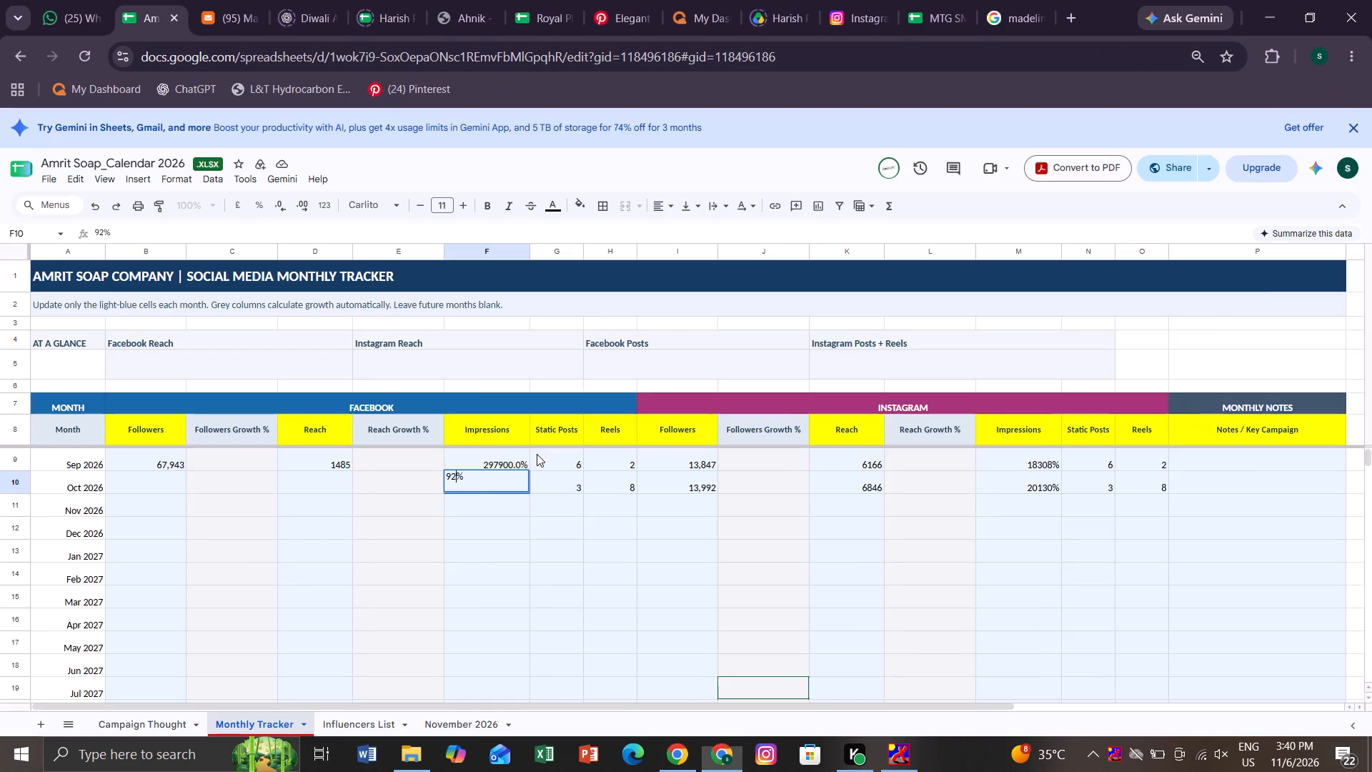
{"action": "key", "text": "alt+Tab"}
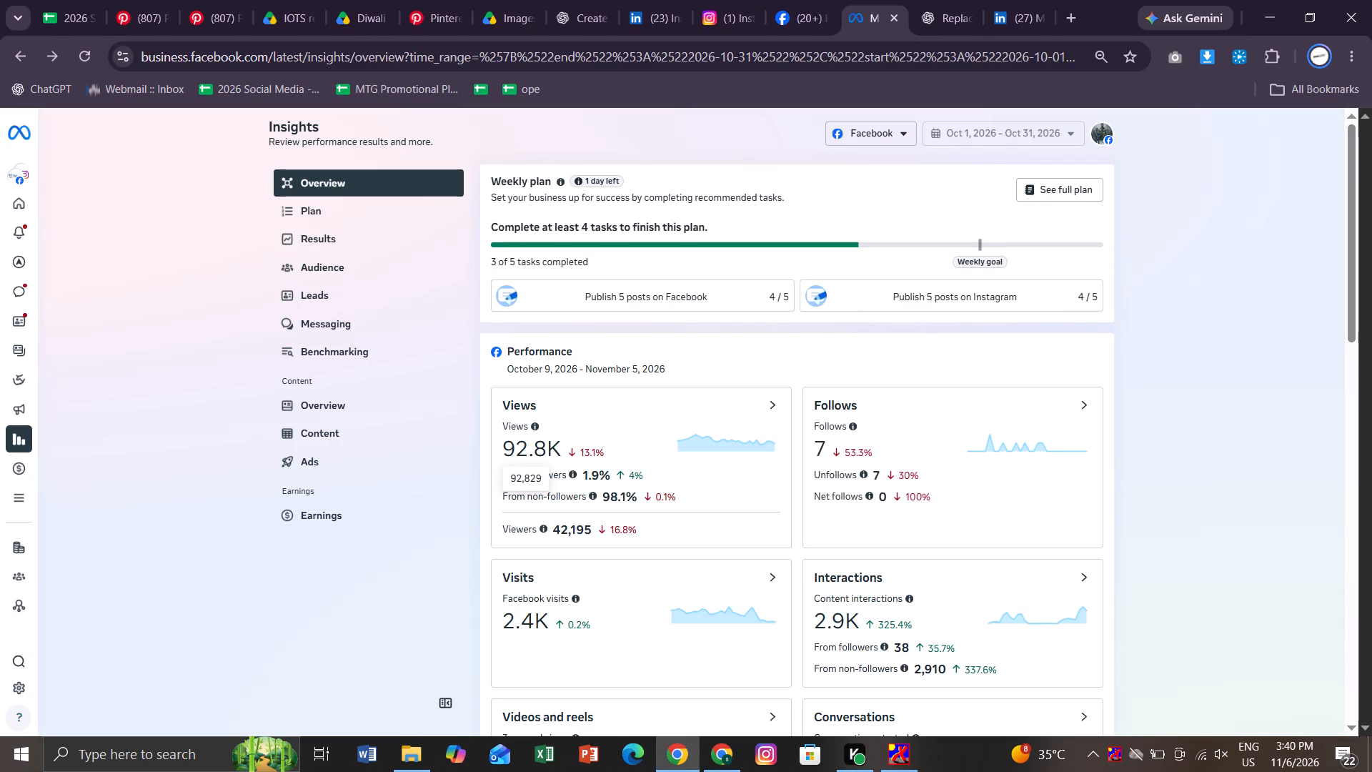
{"action": "key", "text": "alt+Tab"}
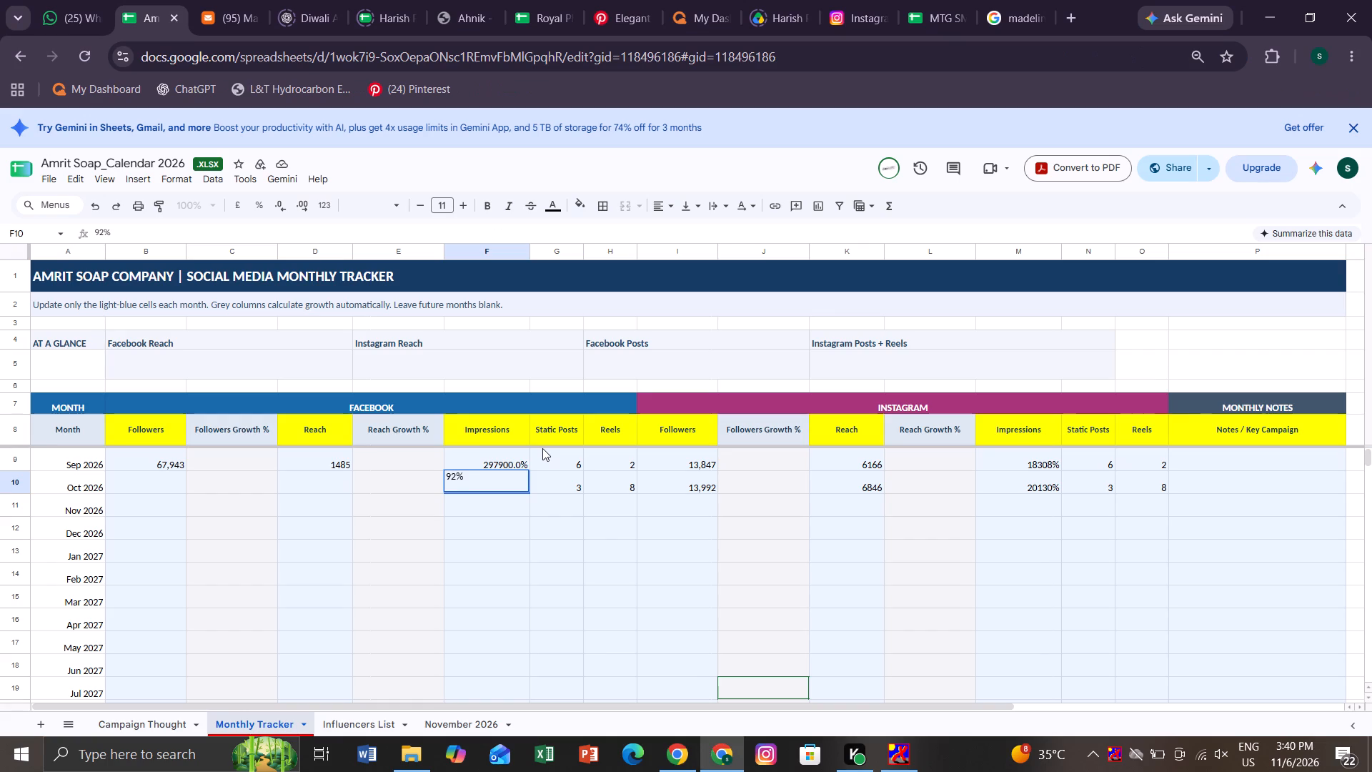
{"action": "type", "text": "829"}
{"action": "left_click", "coordinate": [327, 486]}
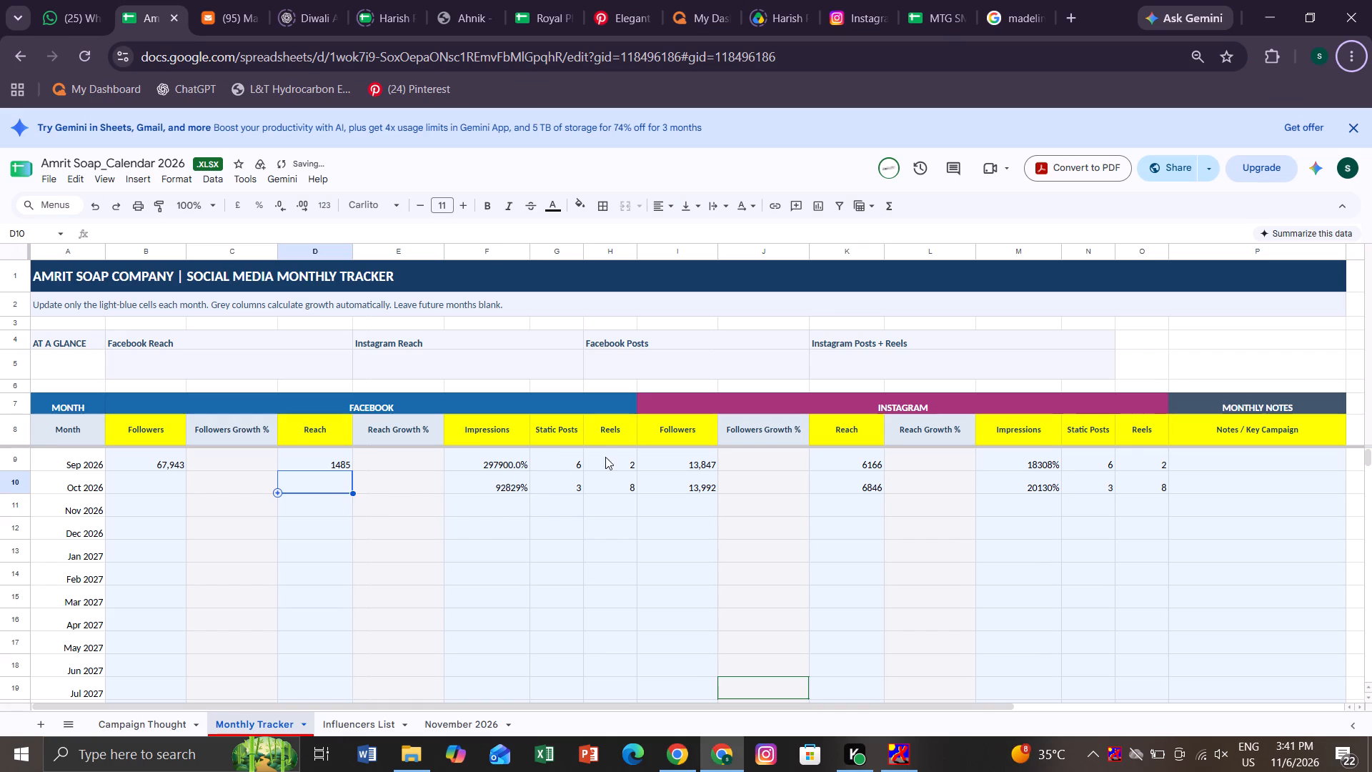
Correct the September 2026 Facebook Impressions in the Monthly Tracker to 29790%.
{"action": "double_click", "coordinate": [503, 467]}
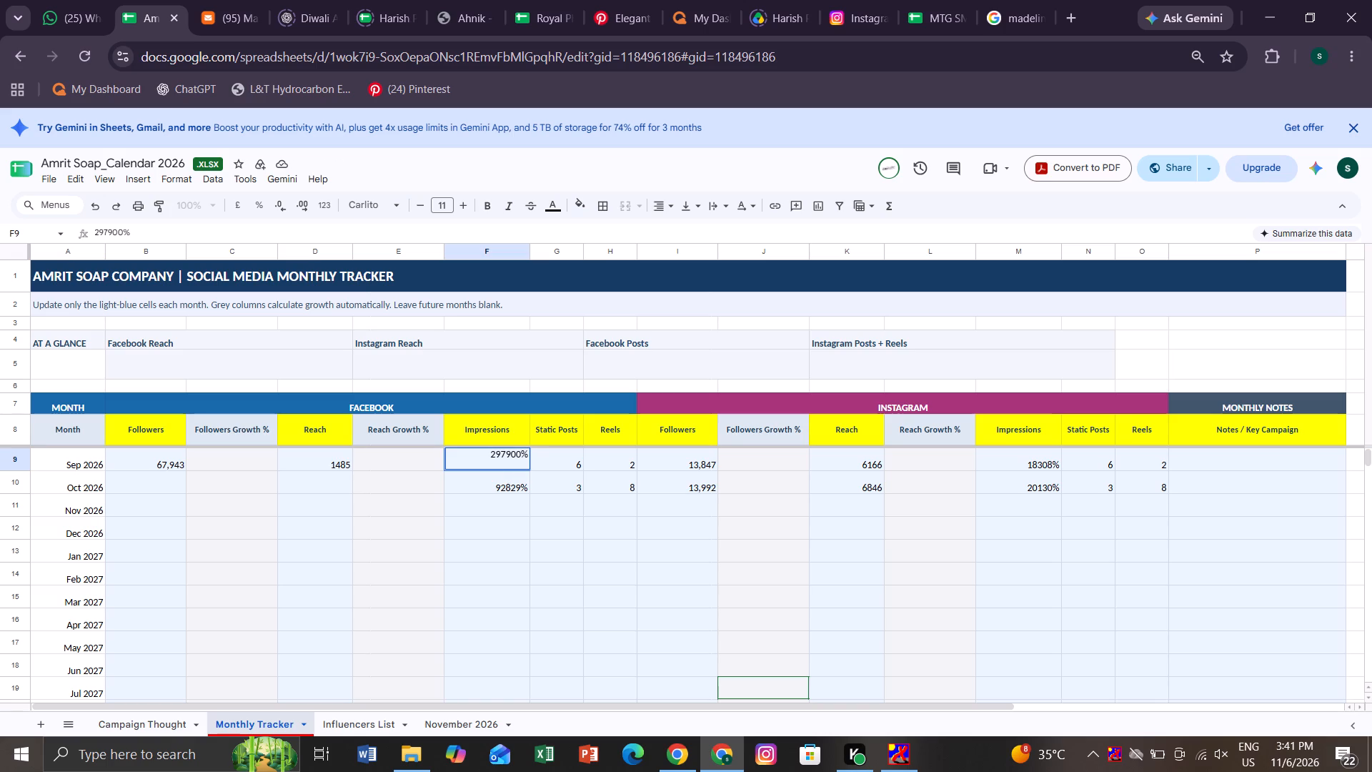
{"action": "left_click", "coordinate": [516, 455]}
{"action": "key", "text": "BackSpace"}
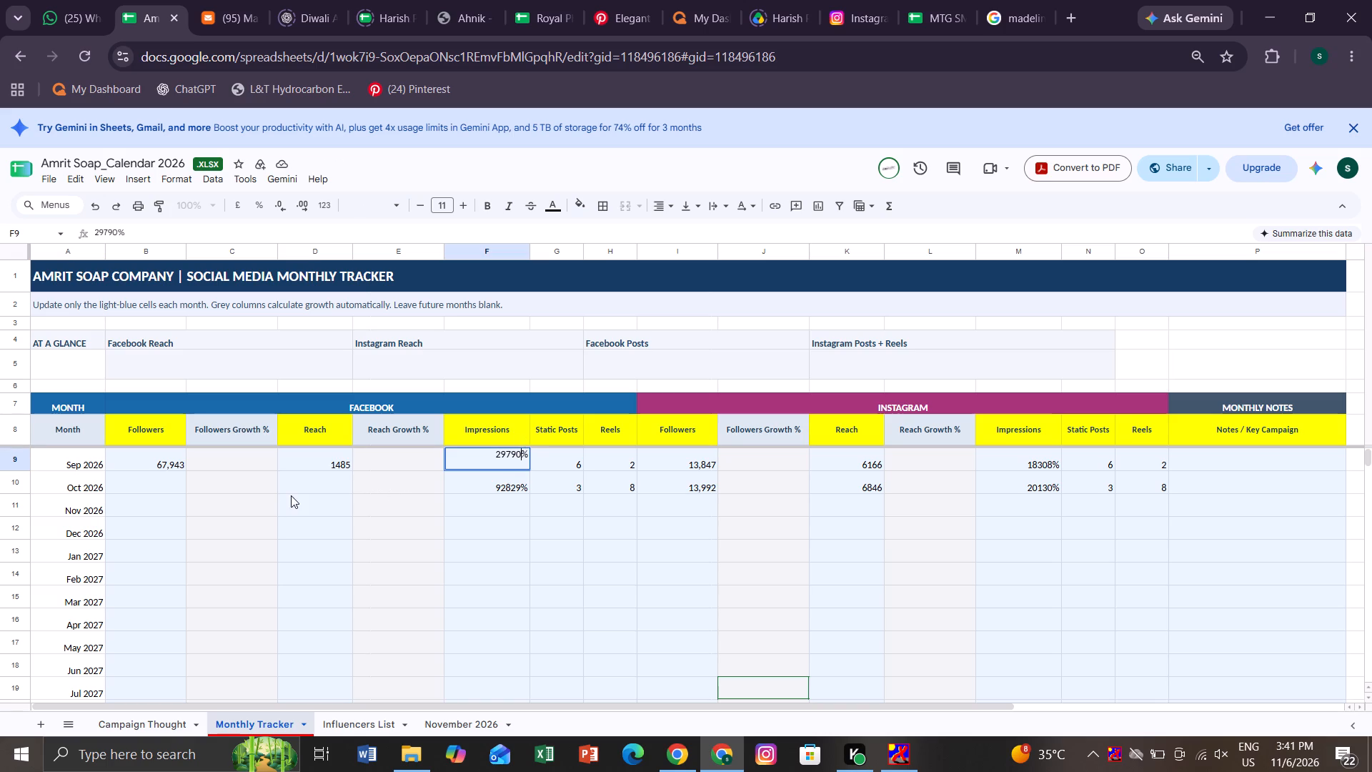
{"action": "left_click", "coordinate": [302, 488]}
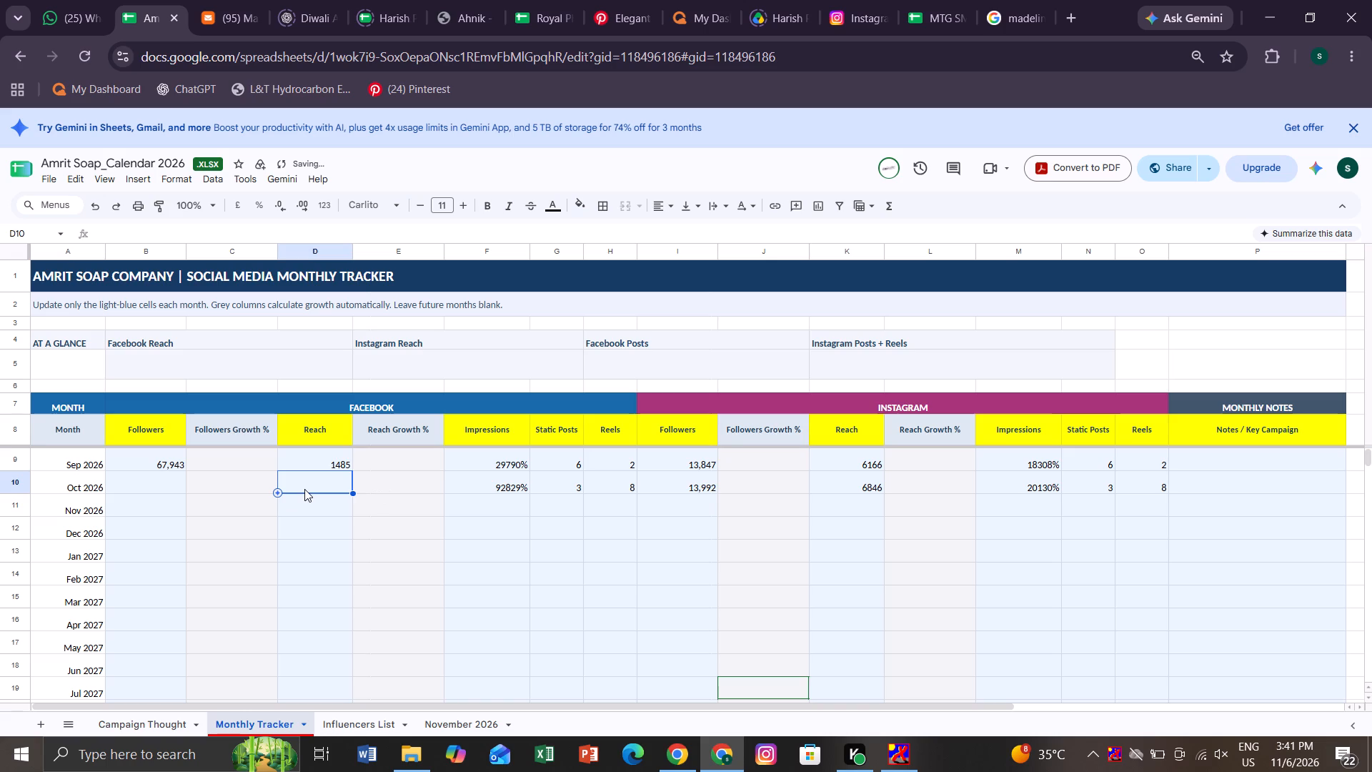
Switch to Meta Insights and examine the Facebook overview, content overview and results pages for the reach figure.
{"action": "key", "text": "alt+Tab"}
{"action": "key", "text": "alt+Tab"}
{"action": "key", "text": "alt+Tab"}
{"action": "key", "text": "alt+Tab"}
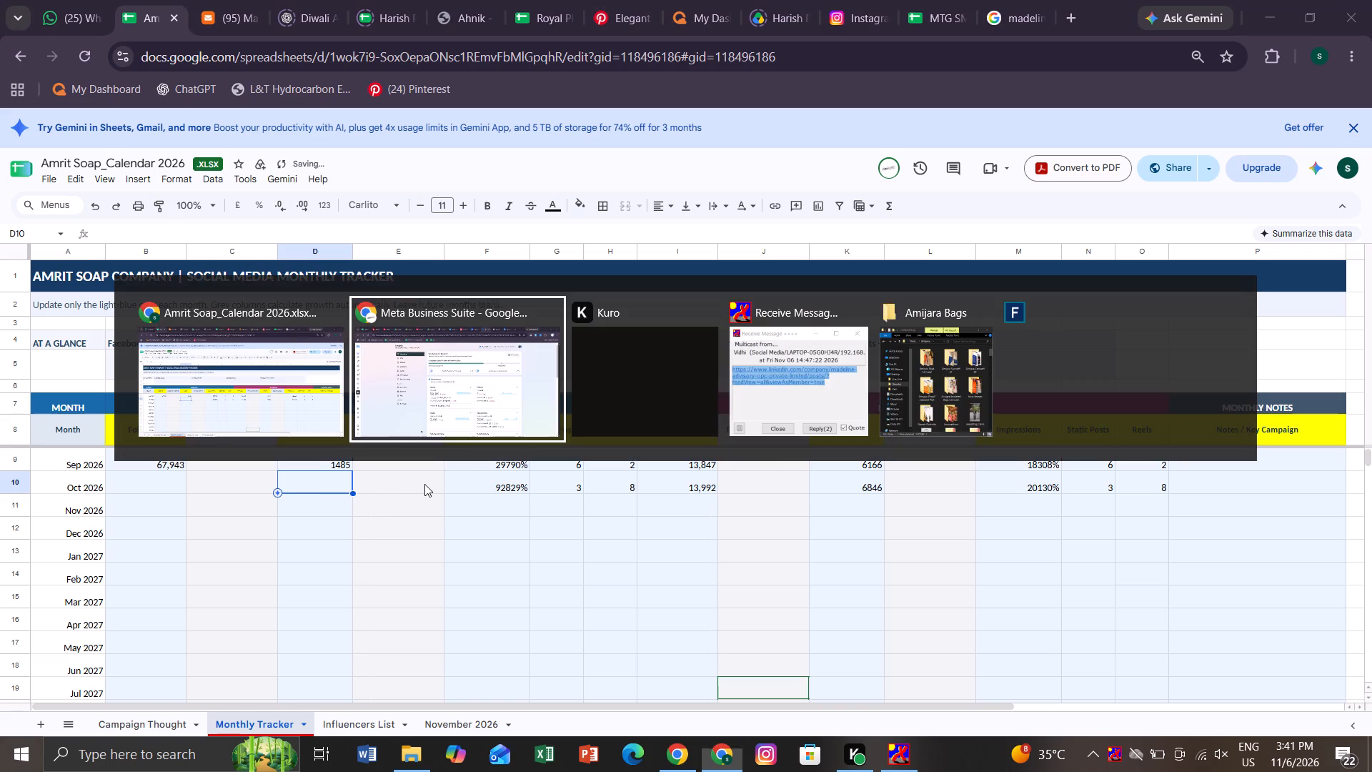
{"action": "key", "text": "alt+Tab"}
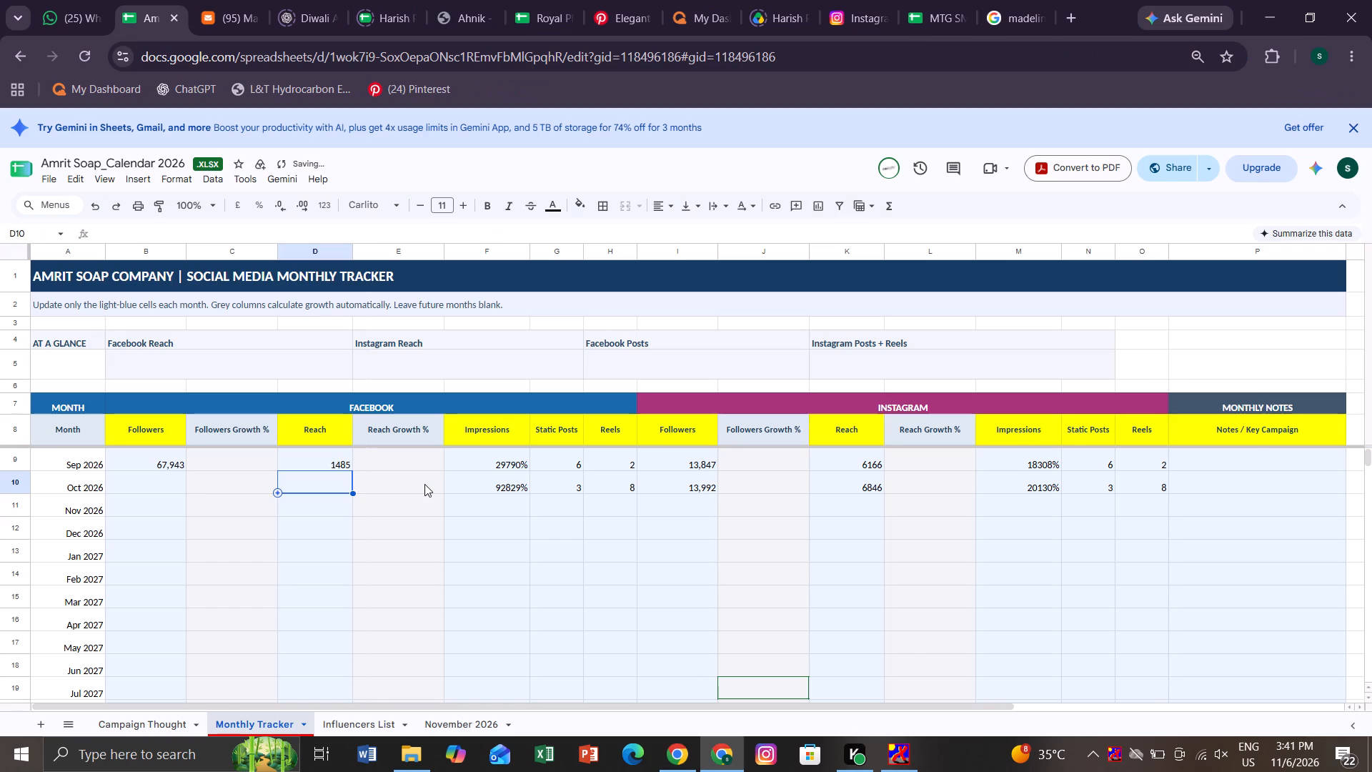
{"action": "key", "text": "alt+Tab"}
{"action": "scroll", "coordinate": [746, 415], "scroll_direction": "down", "scroll_amount": 4}
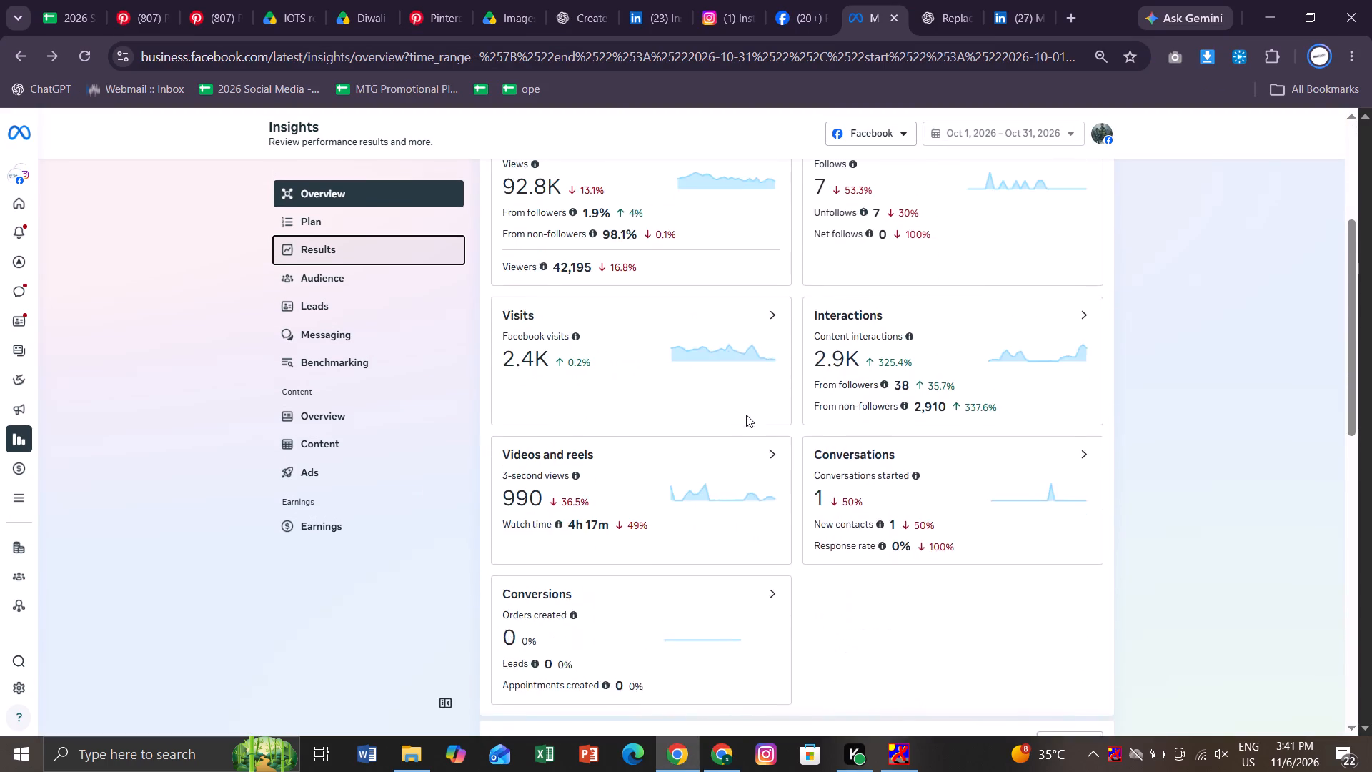
{"action": "scroll", "coordinate": [746, 415], "scroll_direction": "up", "scroll_amount": 5}
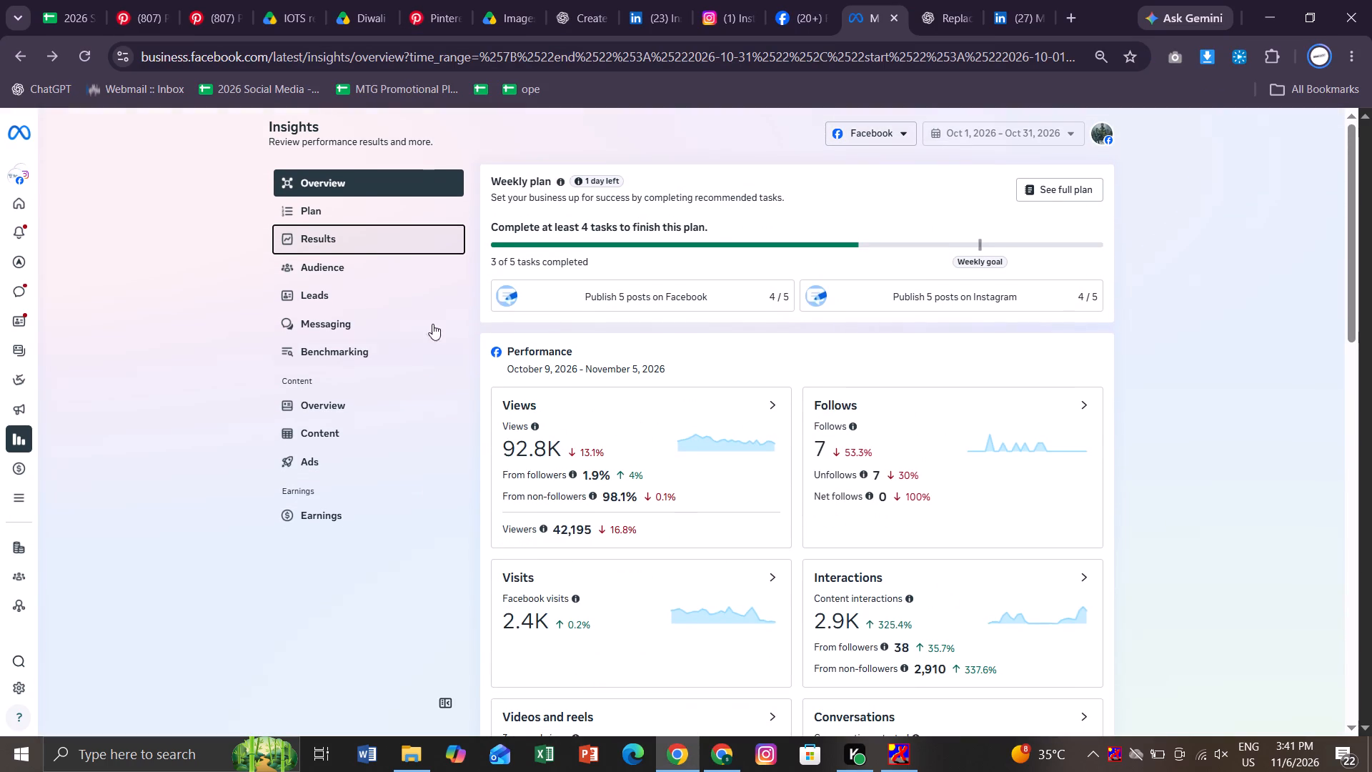
{"action": "left_click", "coordinate": [311, 408]}
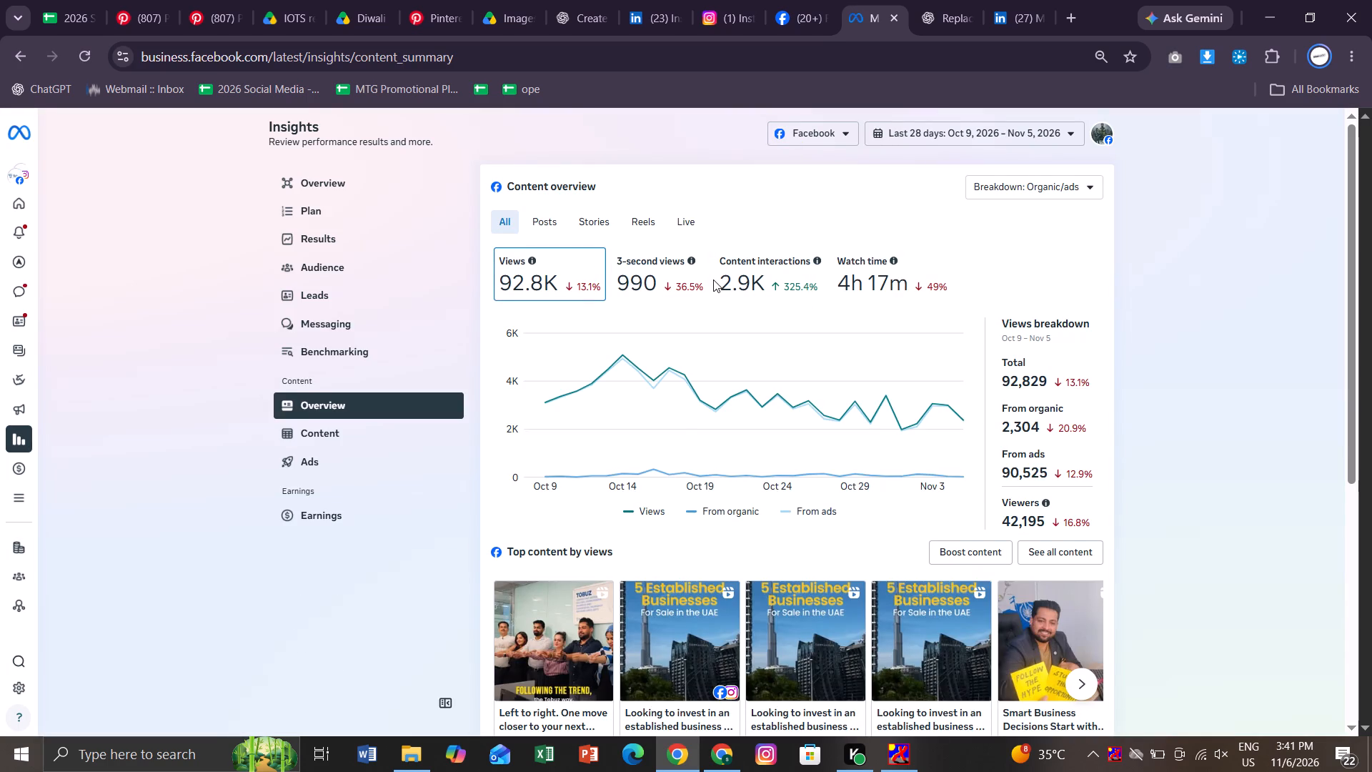
{"action": "scroll", "coordinate": [648, 391], "scroll_direction": "down", "scroll_amount": 5}
{"action": "scroll", "coordinate": [648, 391], "scroll_direction": "up", "scroll_amount": 10}
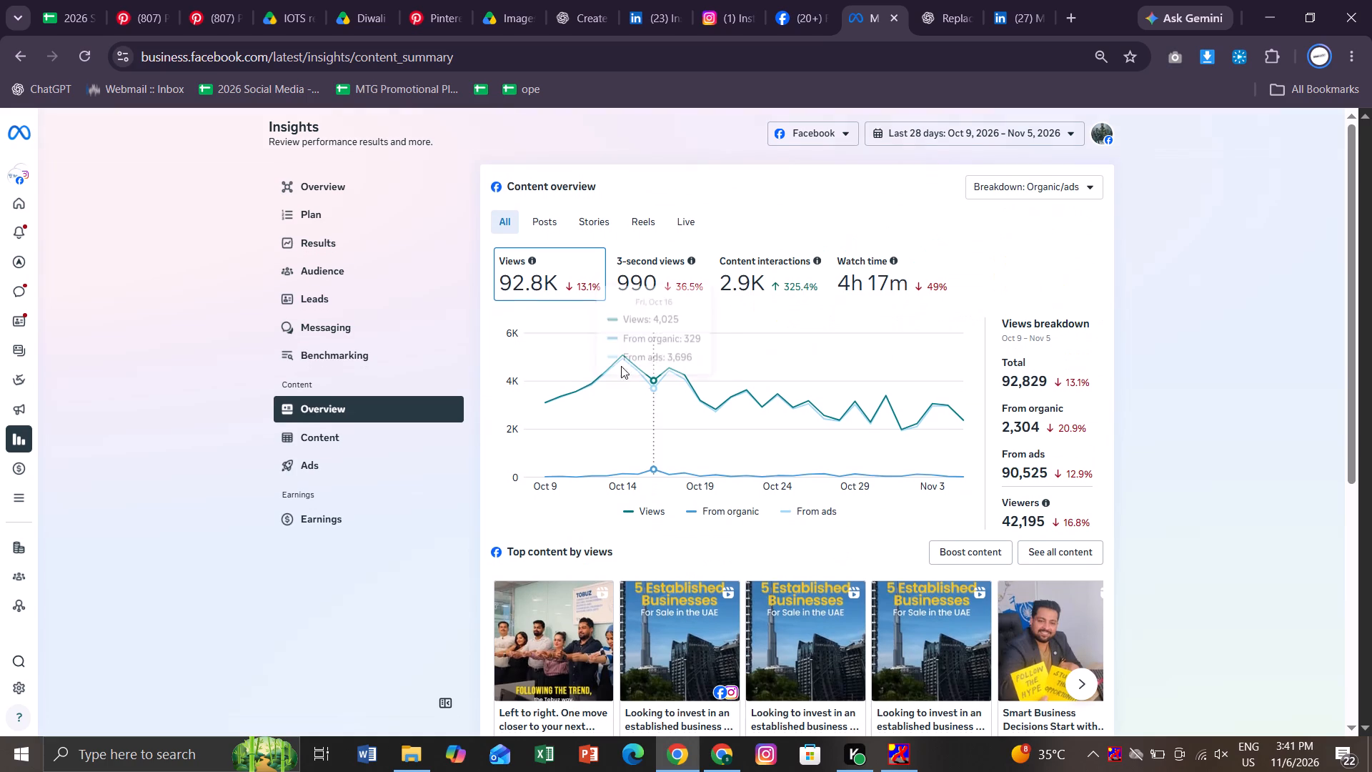
{"action": "left_click", "coordinate": [337, 241]}
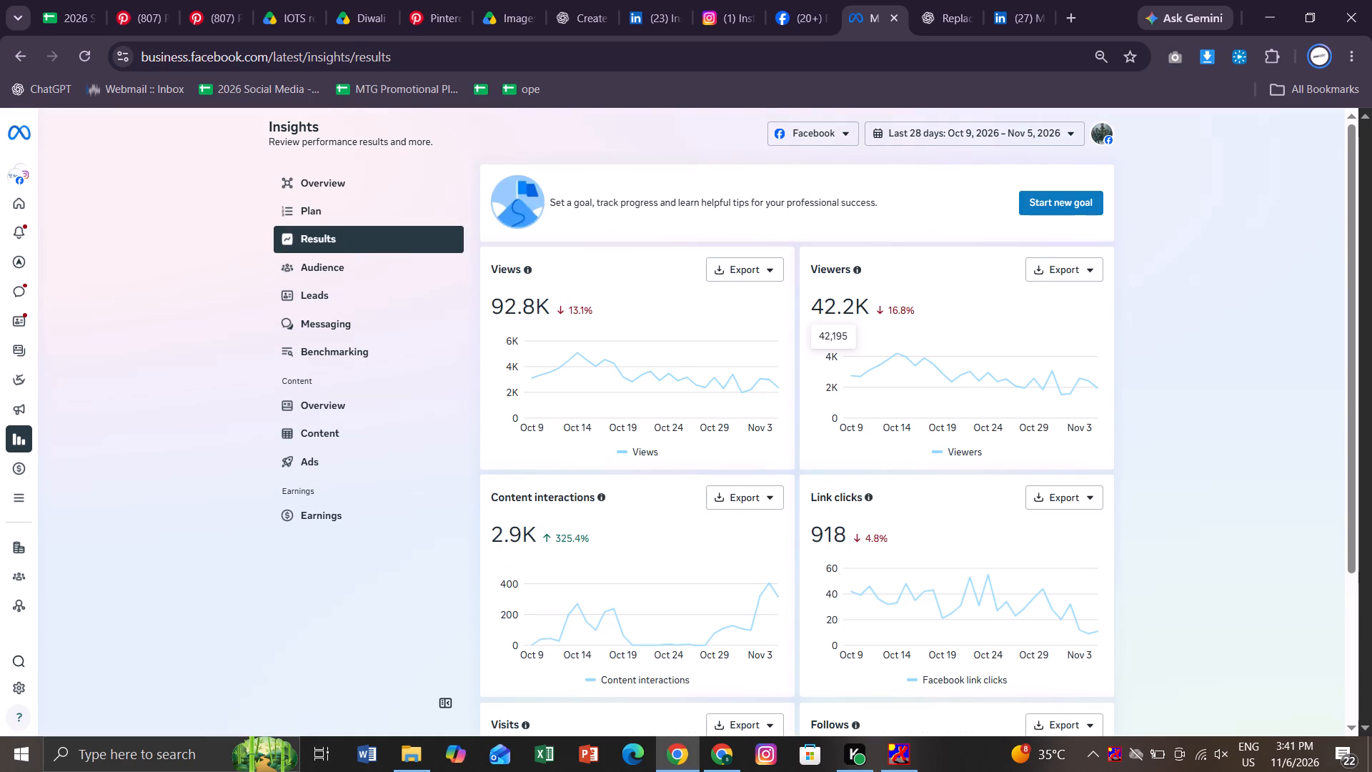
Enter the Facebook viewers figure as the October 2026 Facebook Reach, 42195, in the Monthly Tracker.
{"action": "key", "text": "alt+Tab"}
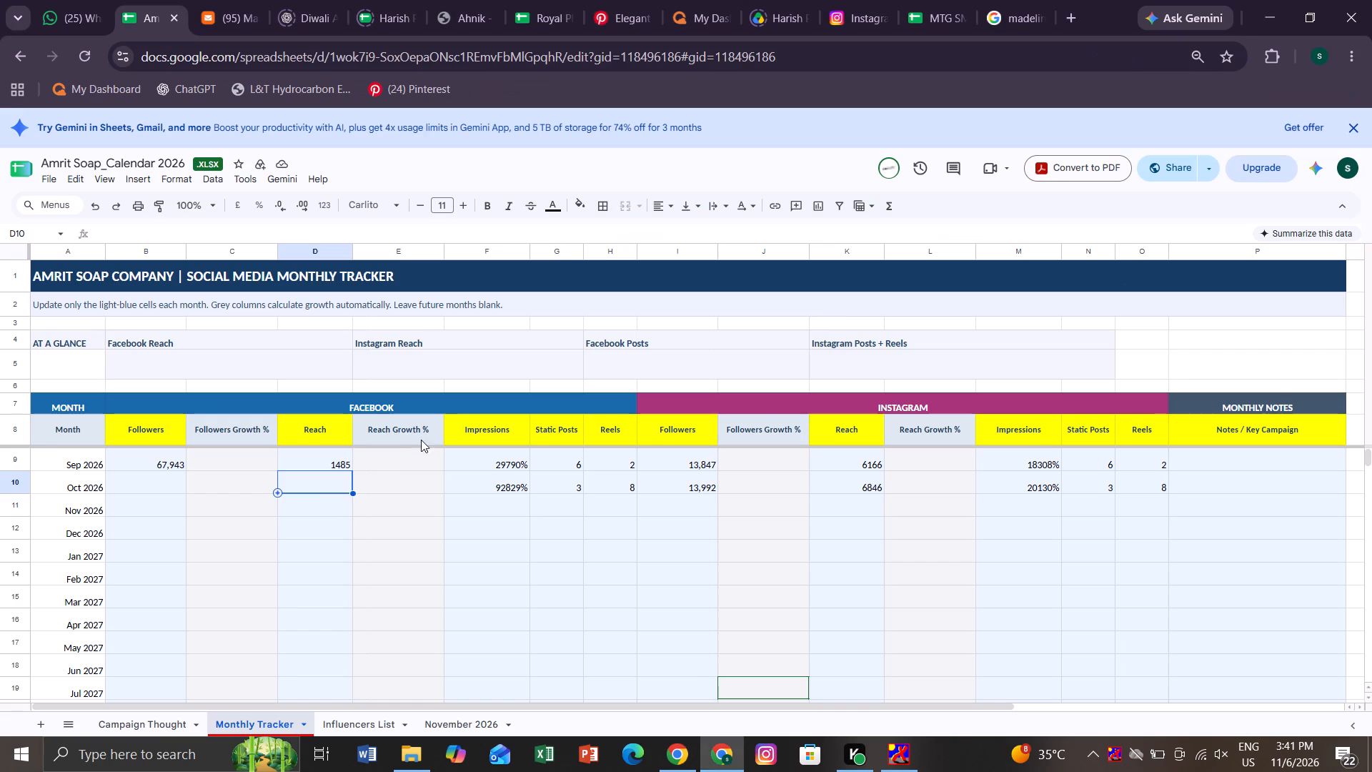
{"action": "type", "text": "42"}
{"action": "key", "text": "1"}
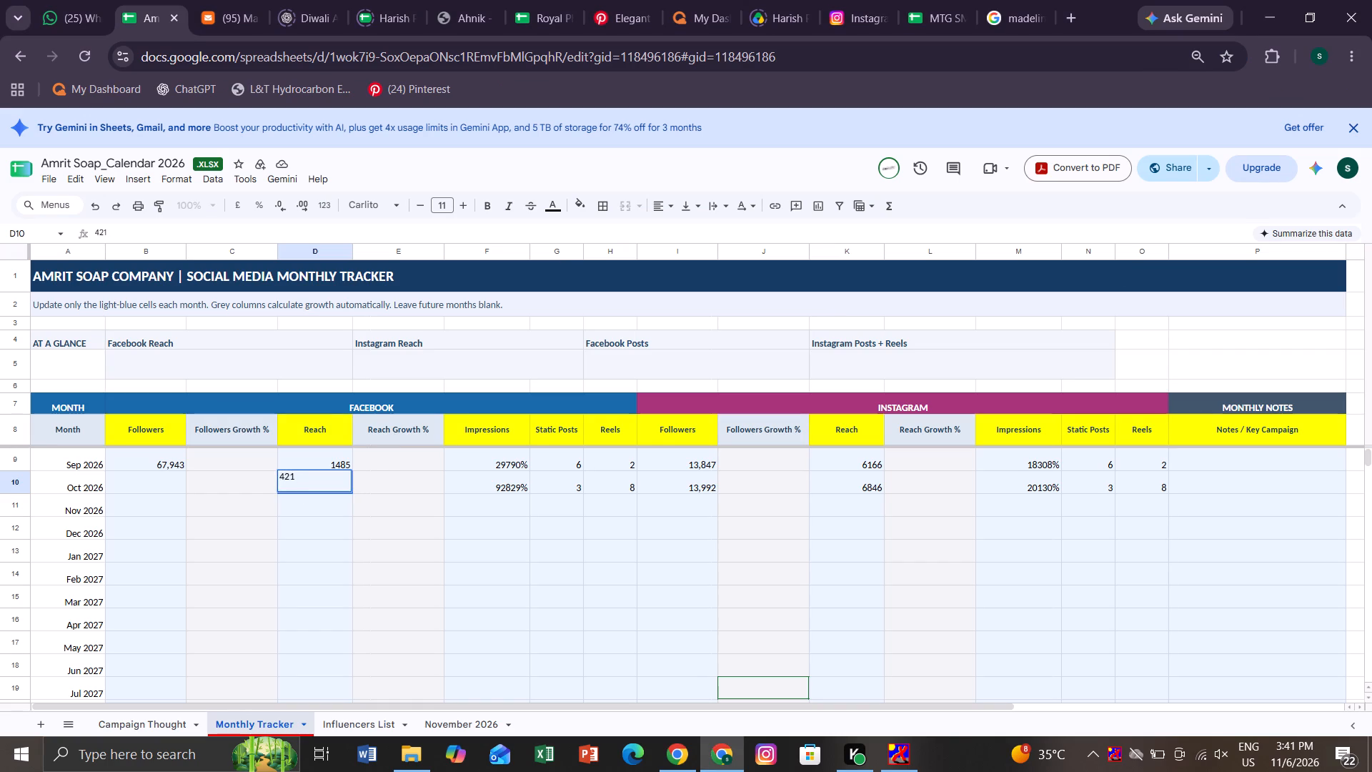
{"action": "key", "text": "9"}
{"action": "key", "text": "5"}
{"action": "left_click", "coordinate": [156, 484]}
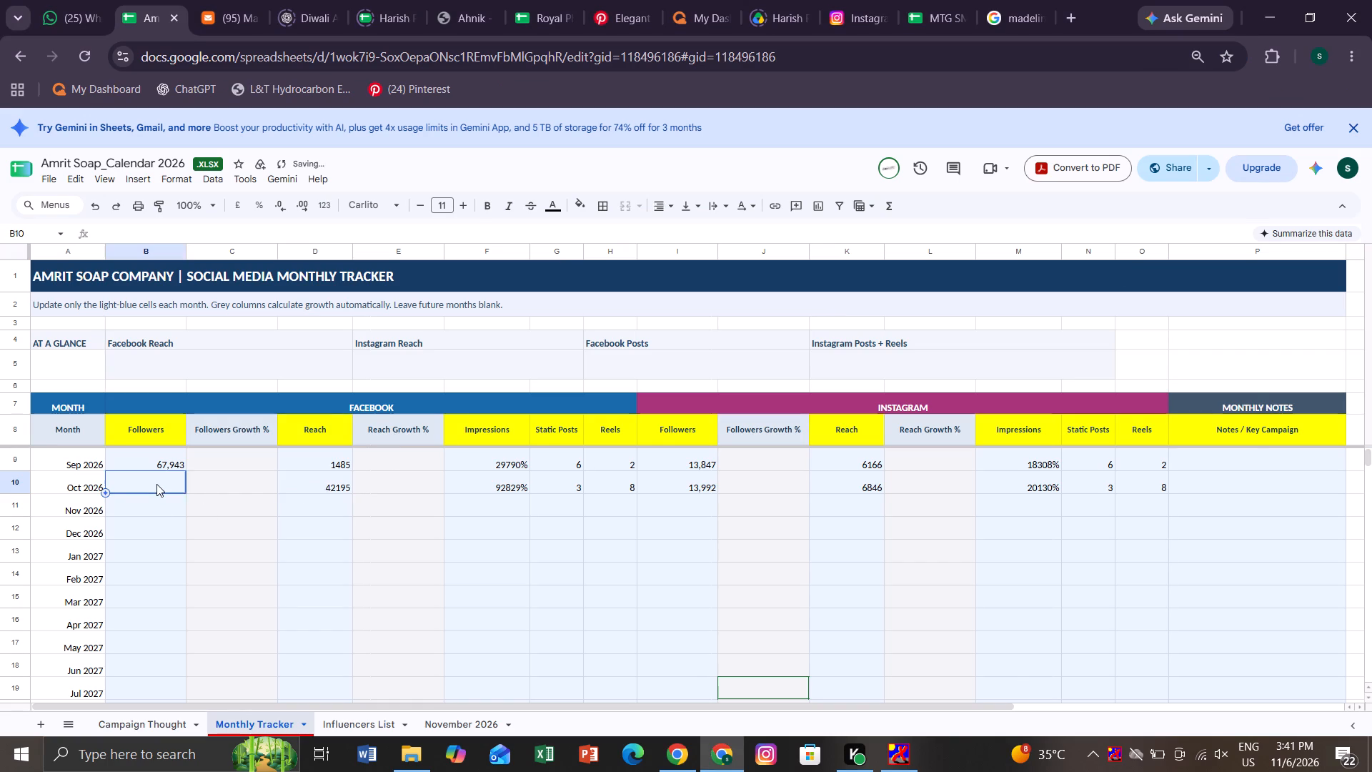
Set the date range of the Facebook results in Meta Insights to Oct 1, 2026 – Oct 31, 2026.
{"action": "key", "text": "alt+Tab"}
{"action": "scroll", "coordinate": [751, 459], "scroll_direction": "down", "scroll_amount": 1}
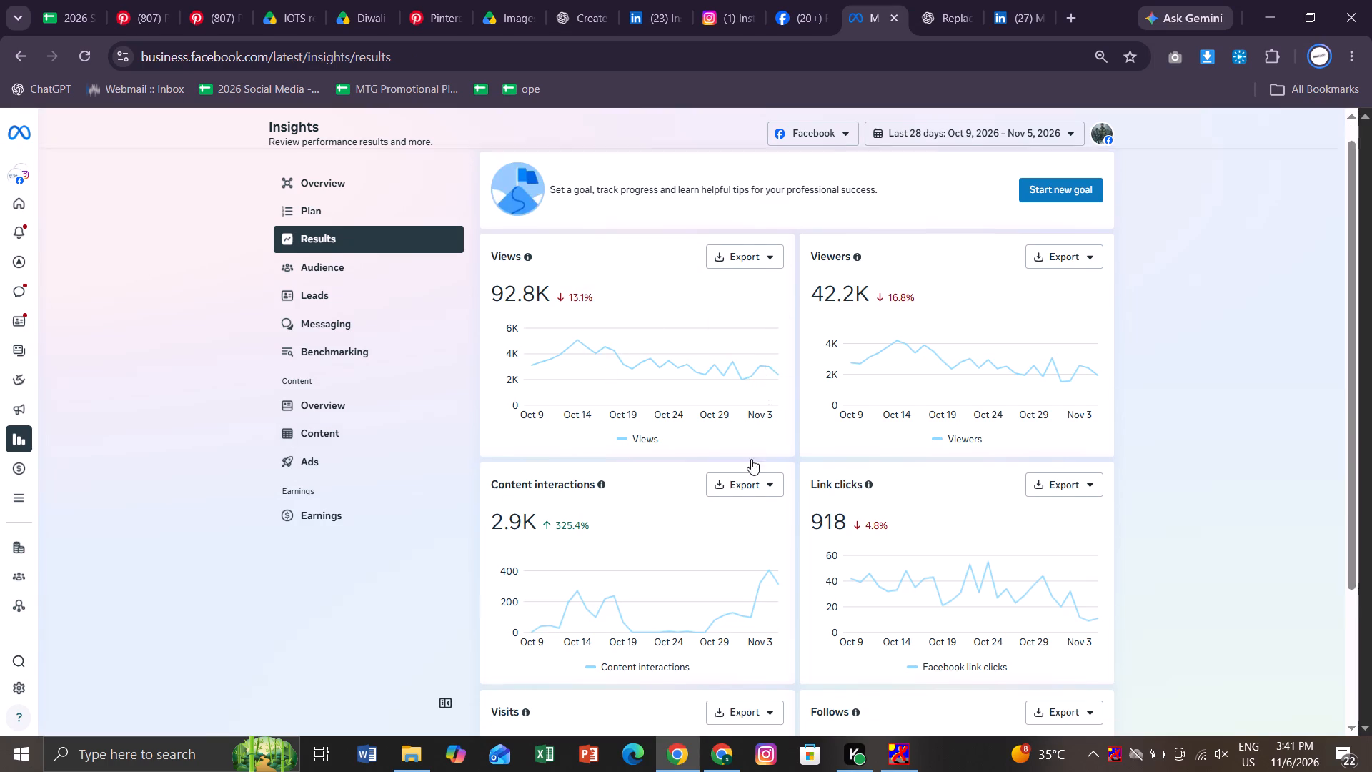
{"action": "scroll", "coordinate": [751, 459], "scroll_direction": "down", "scroll_amount": 6}
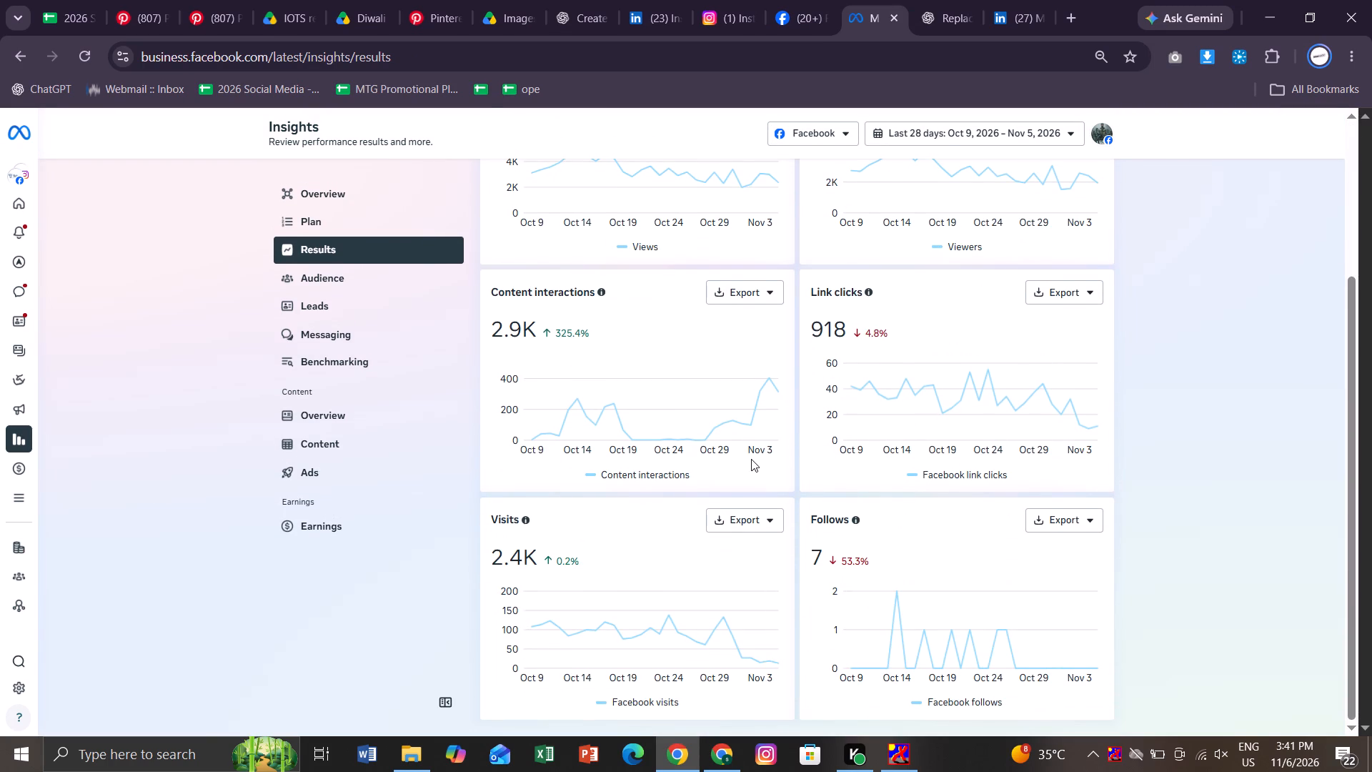
{"action": "scroll", "coordinate": [751, 459], "scroll_direction": "up", "scroll_amount": 4}
{"action": "left_click", "coordinate": [1040, 142]}
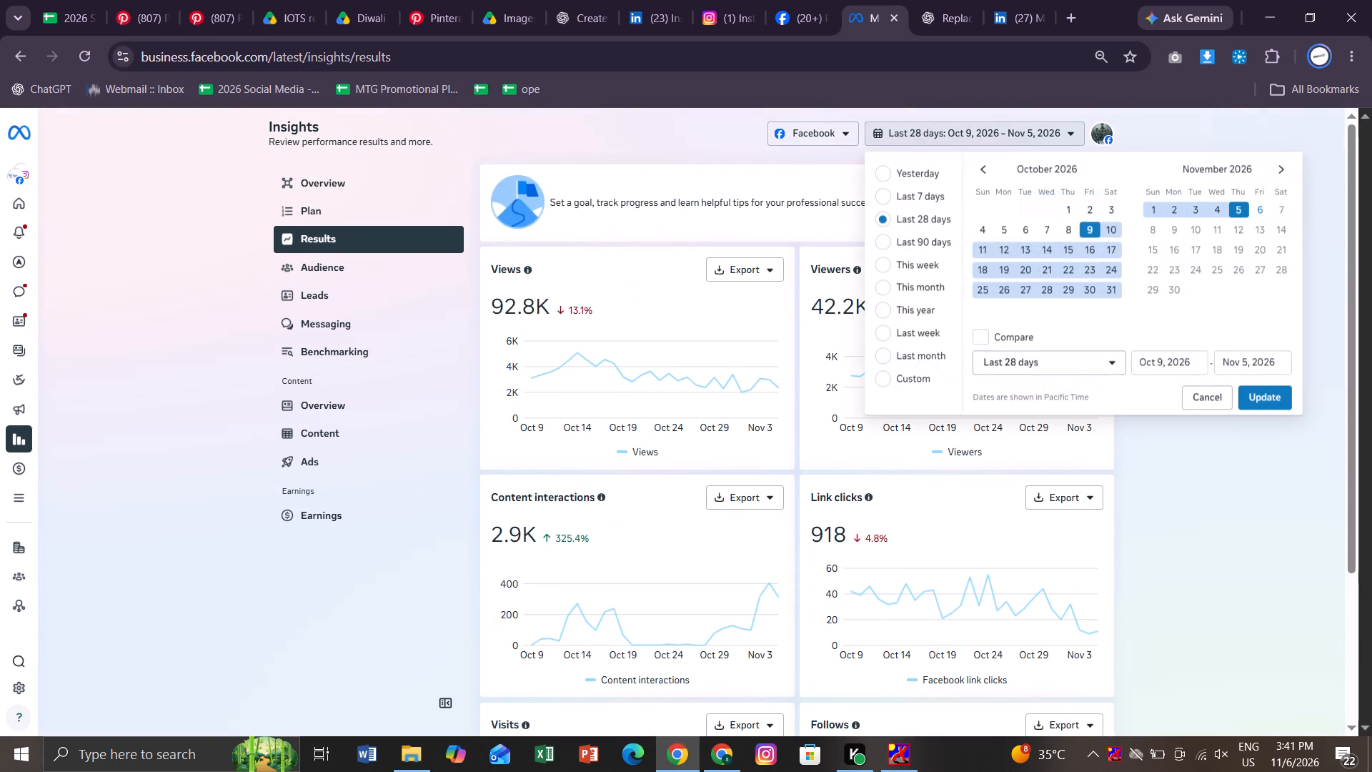
{"action": "left_click", "coordinate": [1075, 202]}
{"action": "left_click", "coordinate": [1113, 286]}
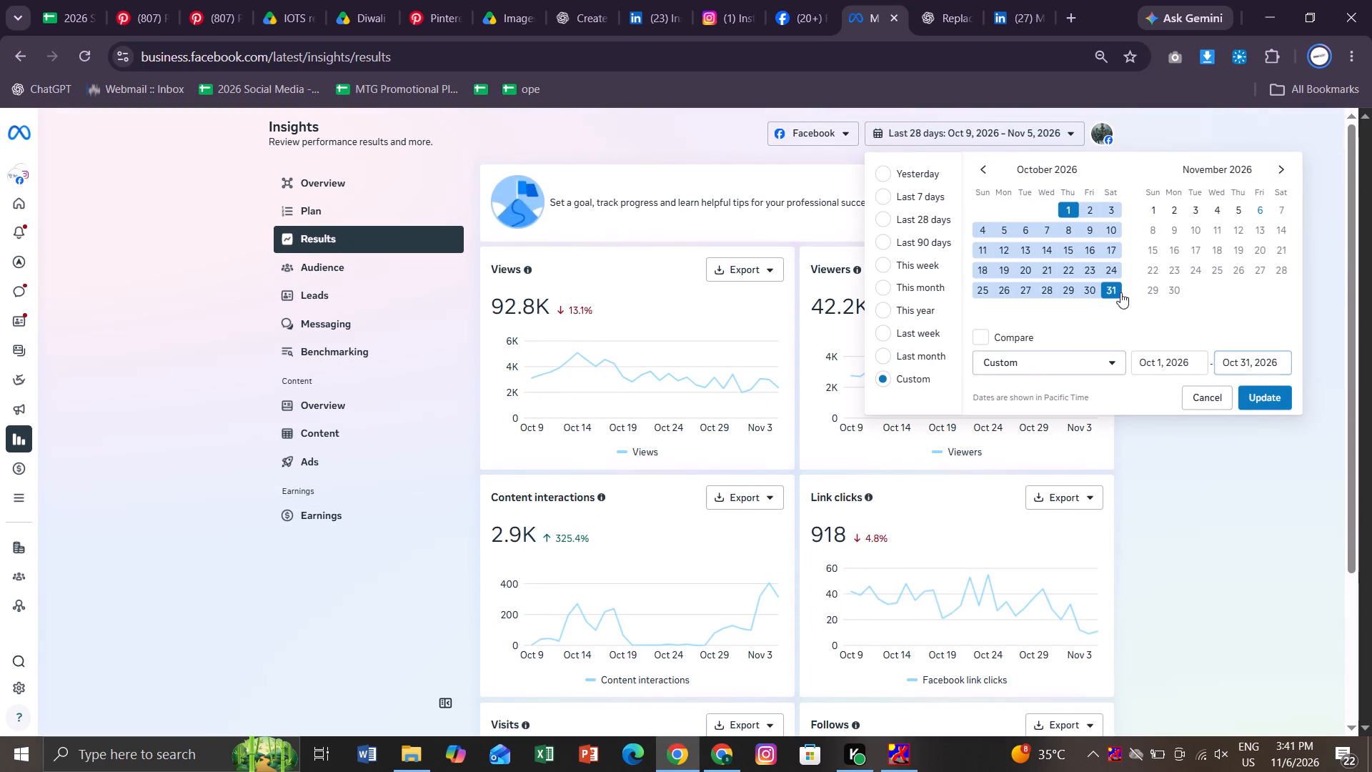
{"action": "left_click", "coordinate": [1260, 393]}
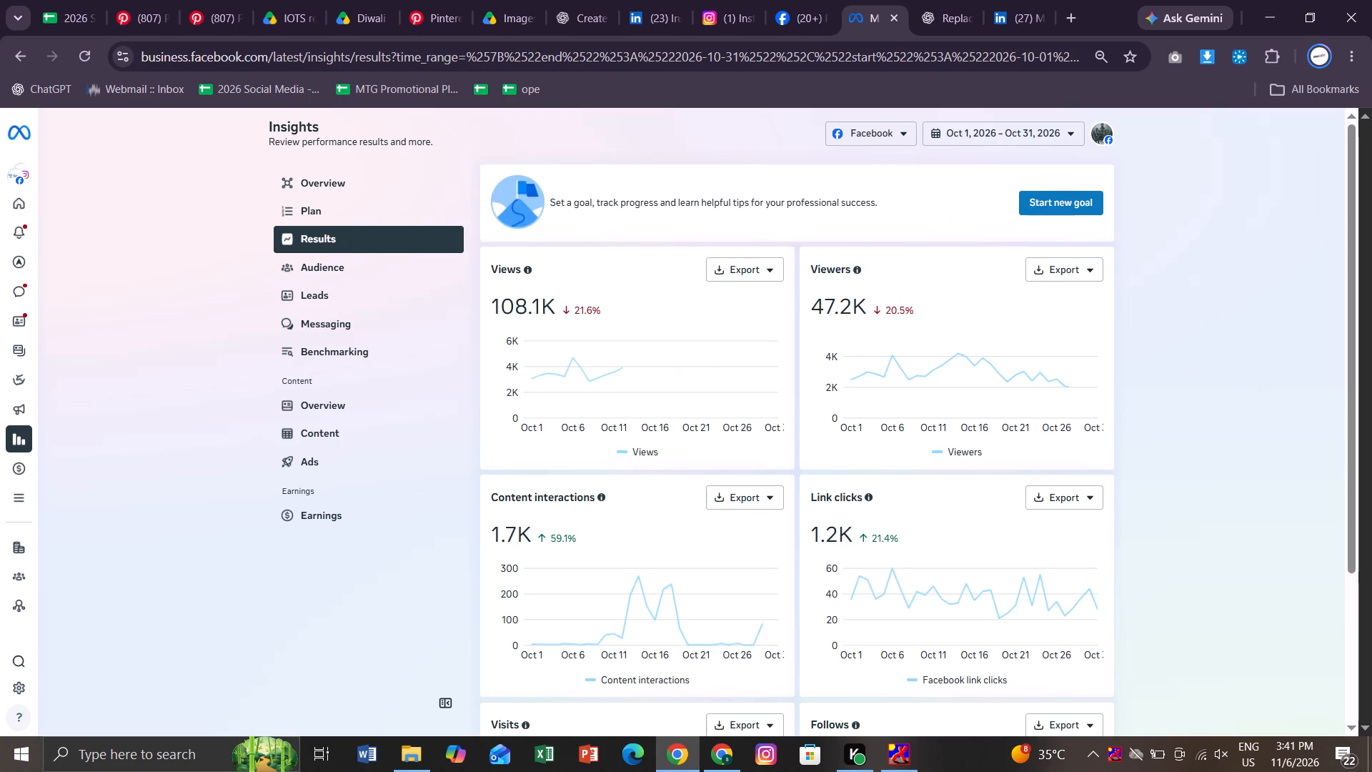
Replace the October 2026 Facebook Reach in the Monthly Tracker with the full-month viewers figure, 47155.
{"action": "key", "text": "alt+Tab"}
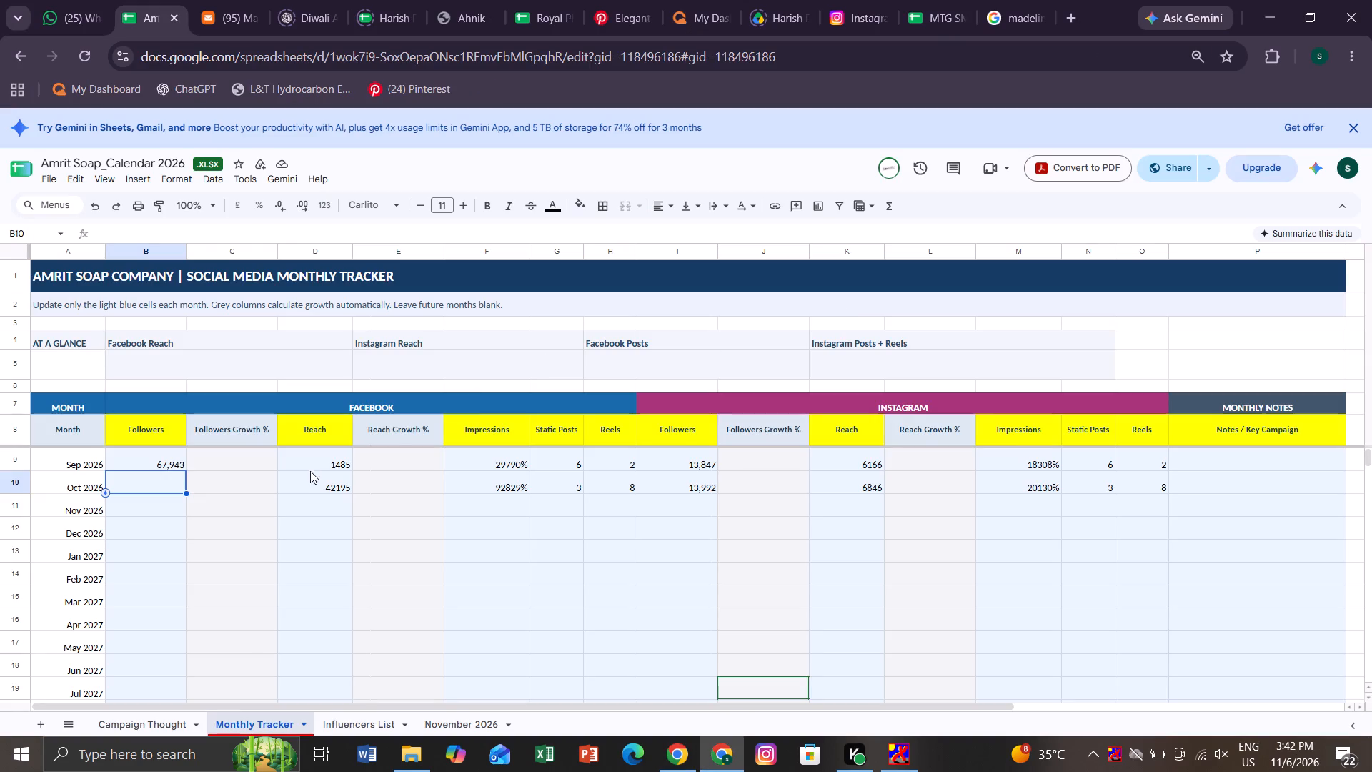
{"action": "double_click", "coordinate": [335, 490]}
{"action": "left_click_drag", "start_coordinate": [325, 483], "coordinate": [359, 490]}
{"action": "left_click", "coordinate": [344, 483]}
{"action": "key", "text": "BackSpace"}
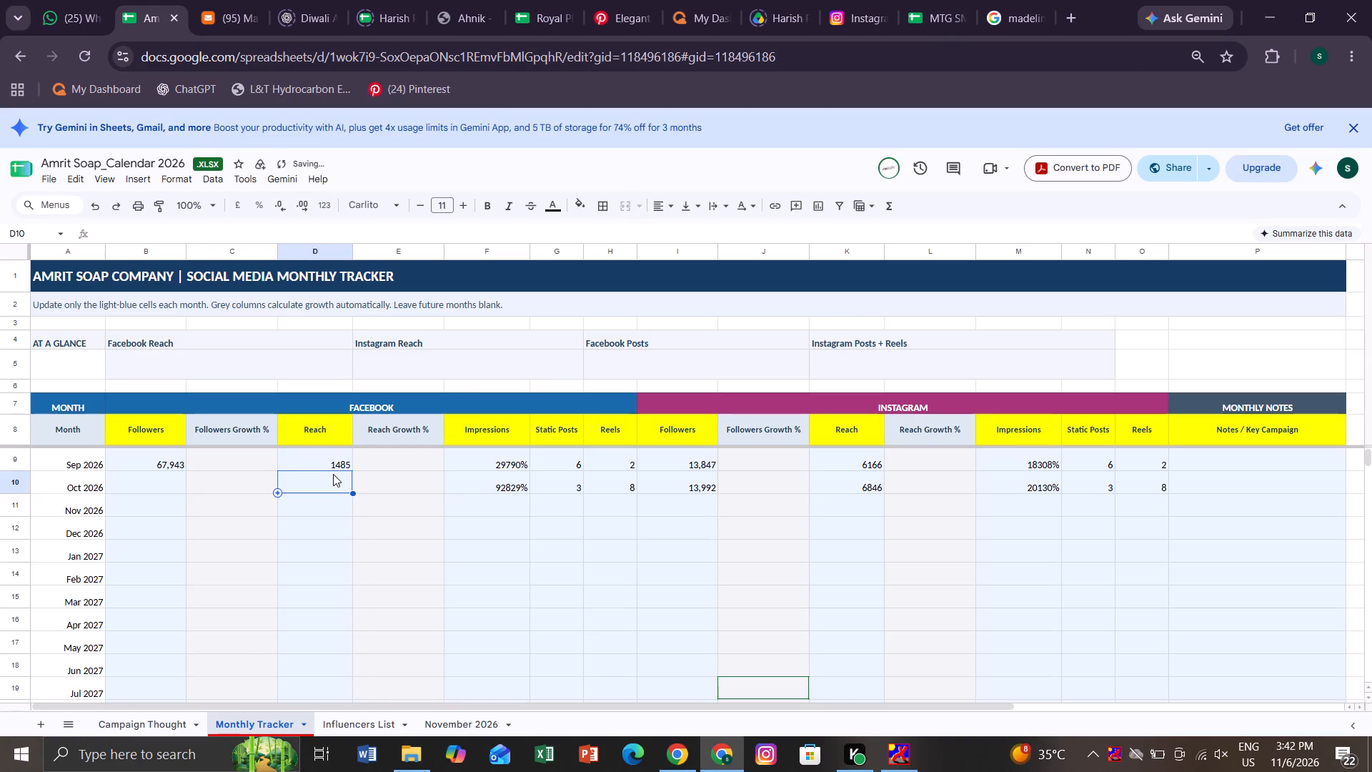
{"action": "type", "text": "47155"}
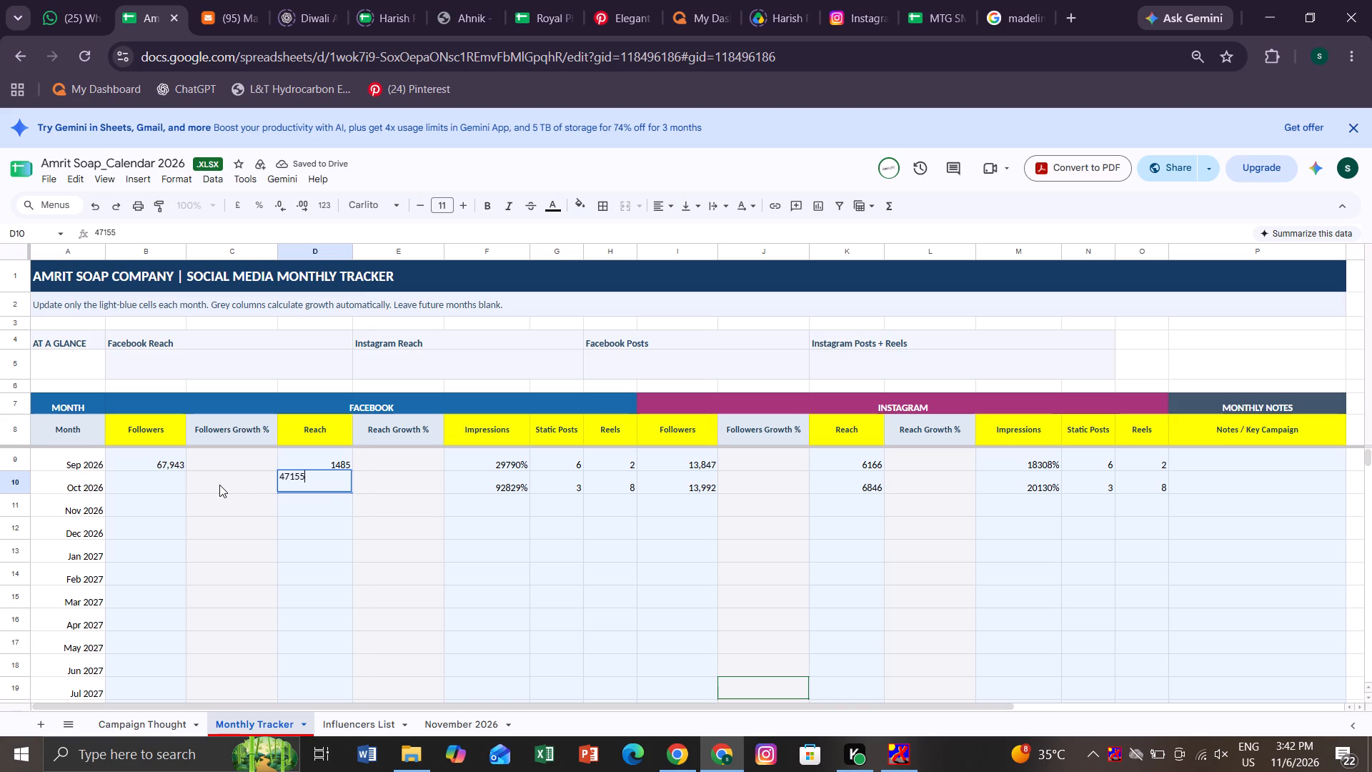
{"action": "left_click", "coordinate": [219, 485]}
Look up the Facebook page's lifetime followers in the Meta Insights audience demographics and return to the Monthly Tracker.
{"action": "key", "text": "alt+Tab"}
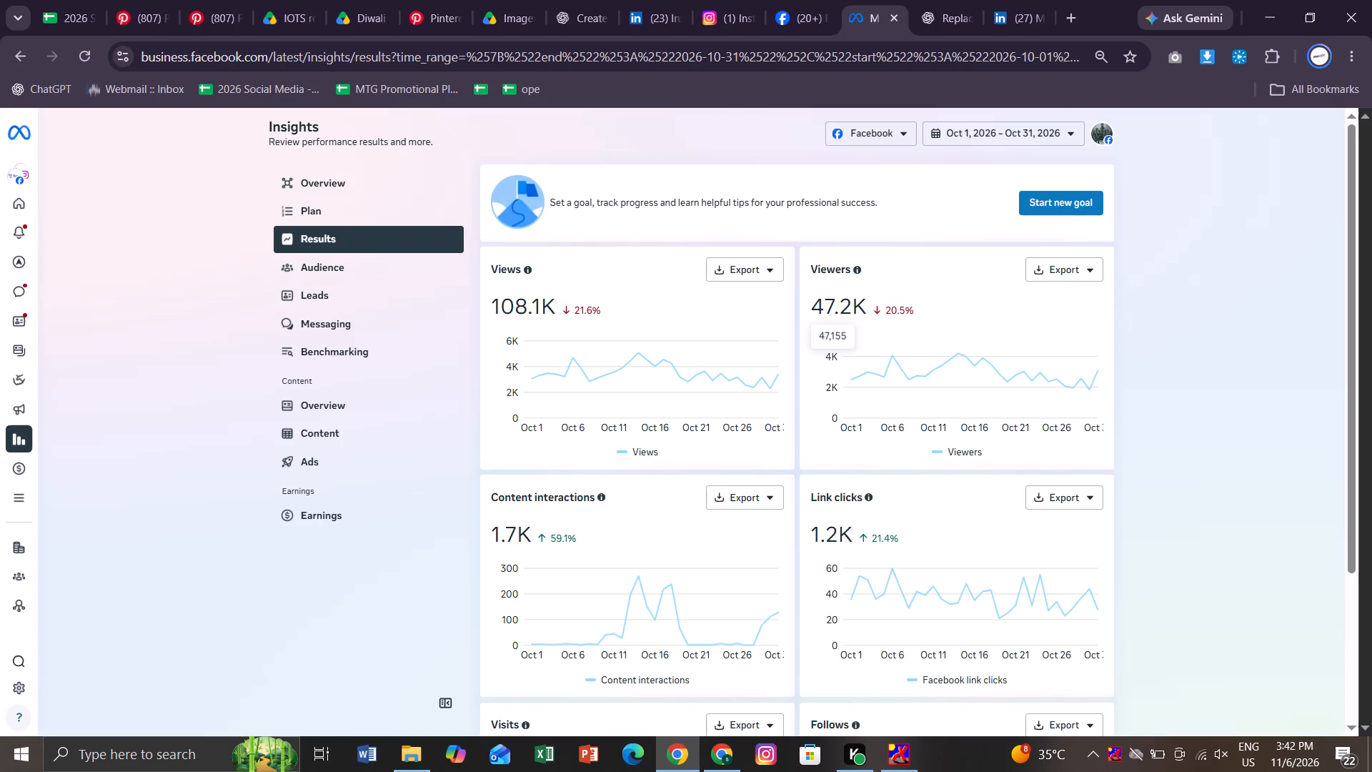
{"action": "scroll", "coordinate": [834, 331], "scroll_direction": "down", "scroll_amount": 2}
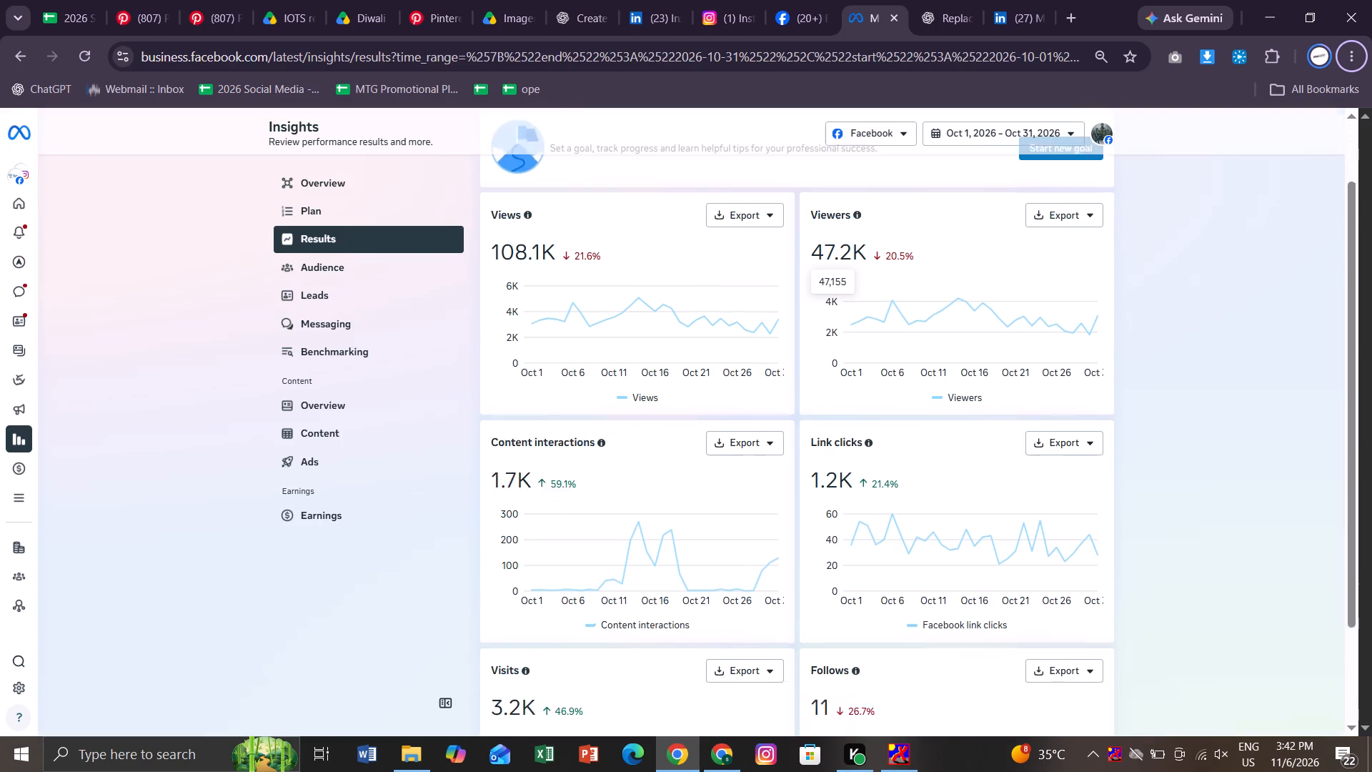
{"action": "scroll", "coordinate": [834, 331], "scroll_direction": "down", "scroll_amount": 3}
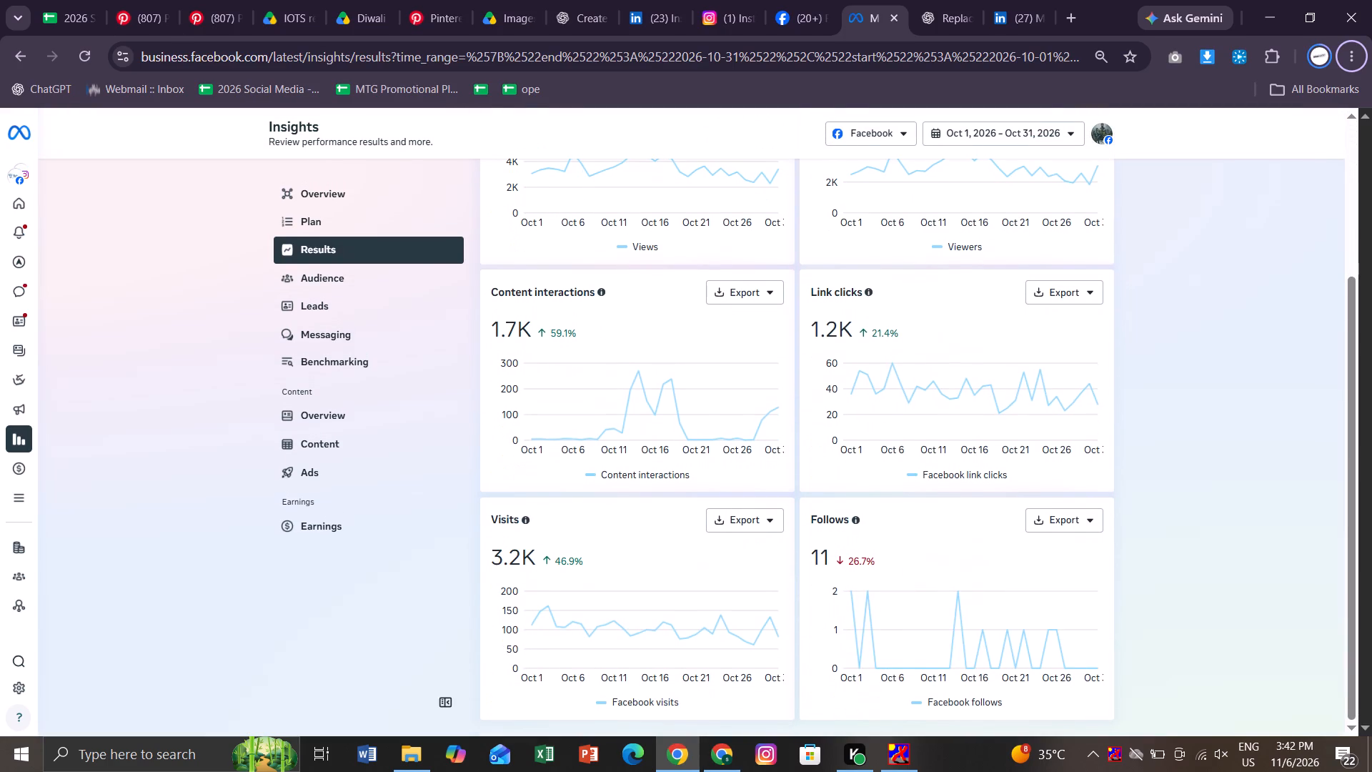
{"action": "scroll", "coordinate": [834, 331], "scroll_direction": "up", "scroll_amount": 5, "text": "alt"}
{"action": "left_click", "coordinate": [325, 274]}
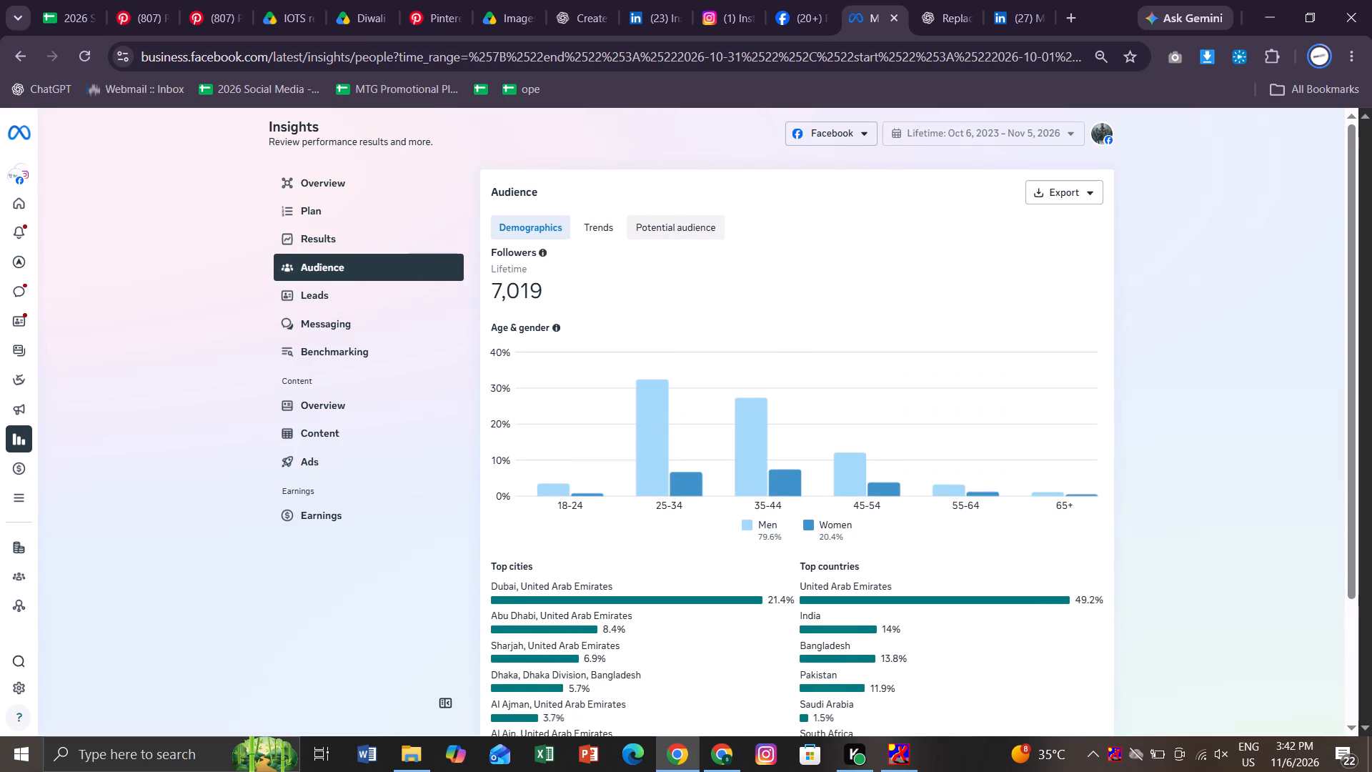
{"action": "key", "text": "alt+Tab"}
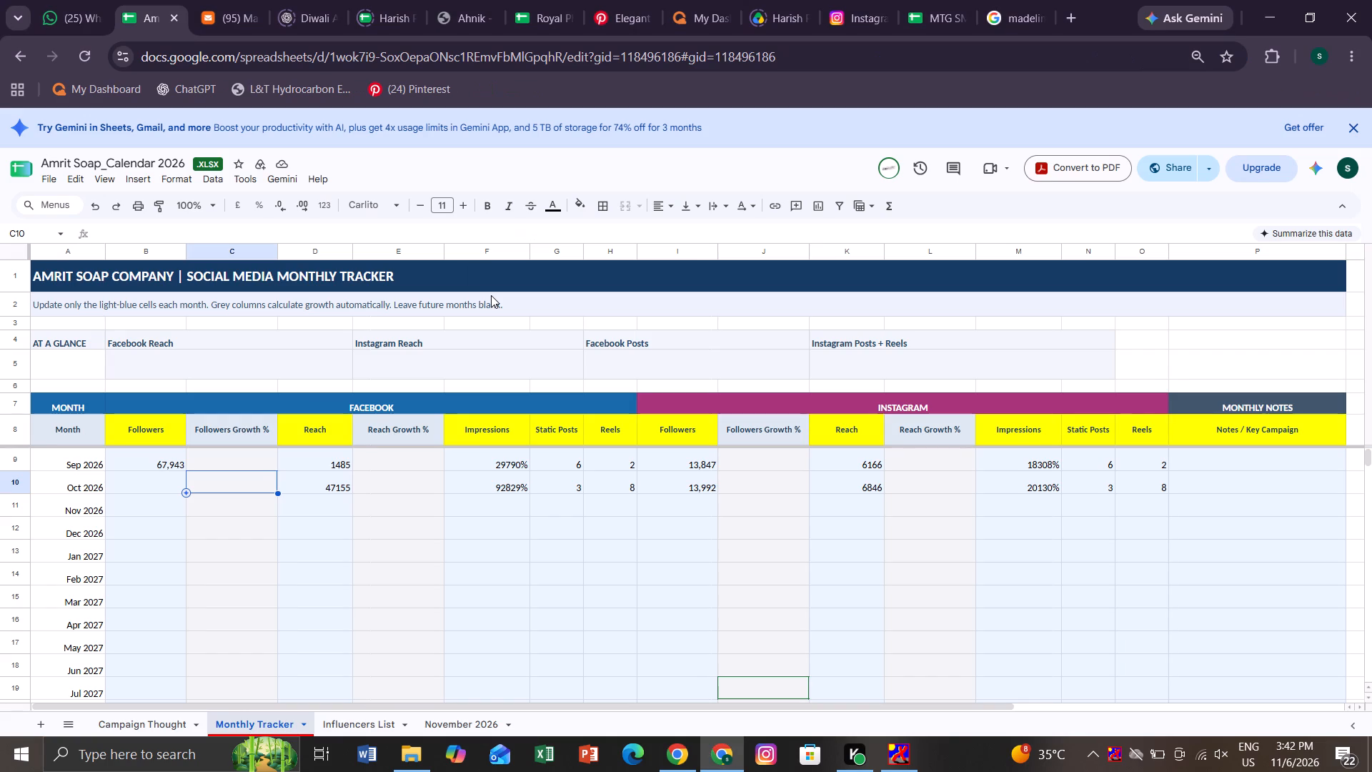
Switch from the Monthly Tracker sheet back to the Facebook Audience page in Meta Insights.
{"action": "key", "text": "alt+Tab"}
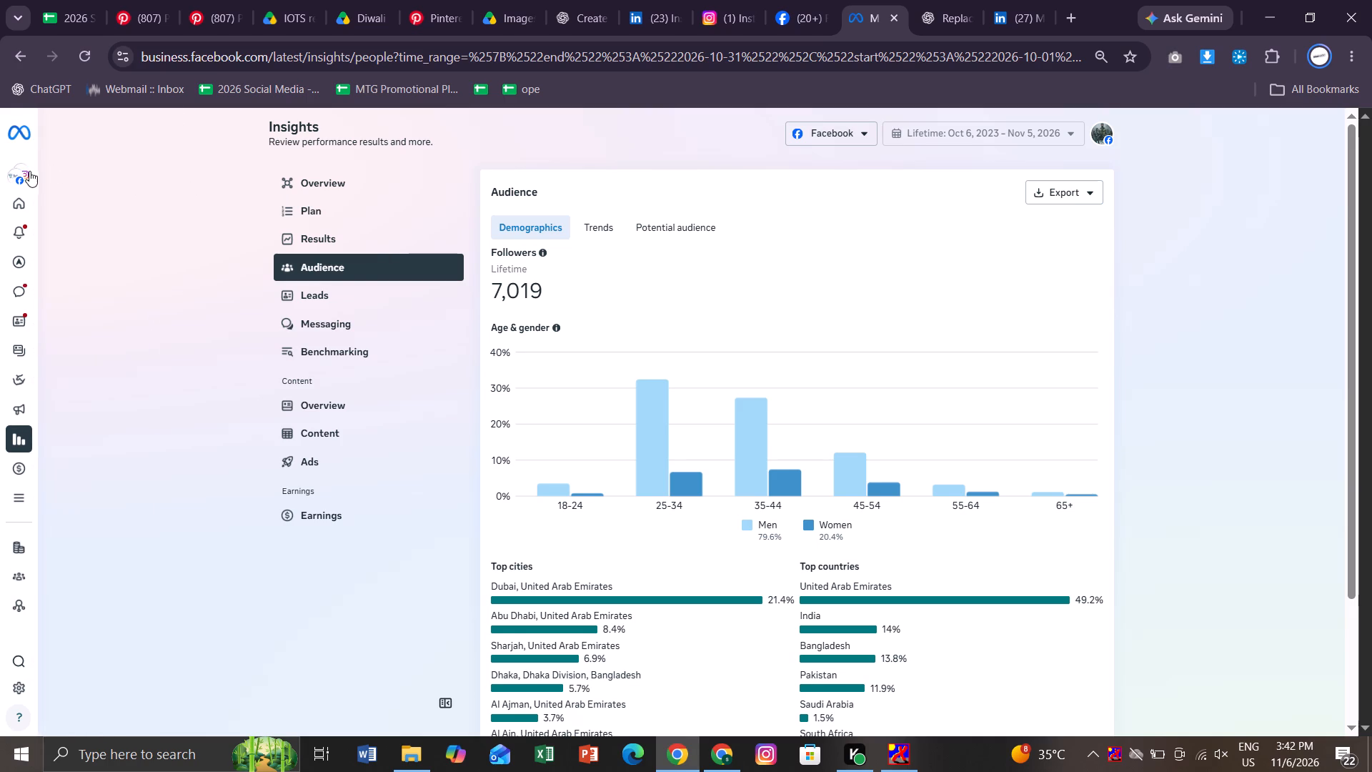
Switch the business asset to Chhokra, chhokrasoaps in the Amrit Soap portfolio.
{"action": "left_click", "coordinate": [69, 175]}
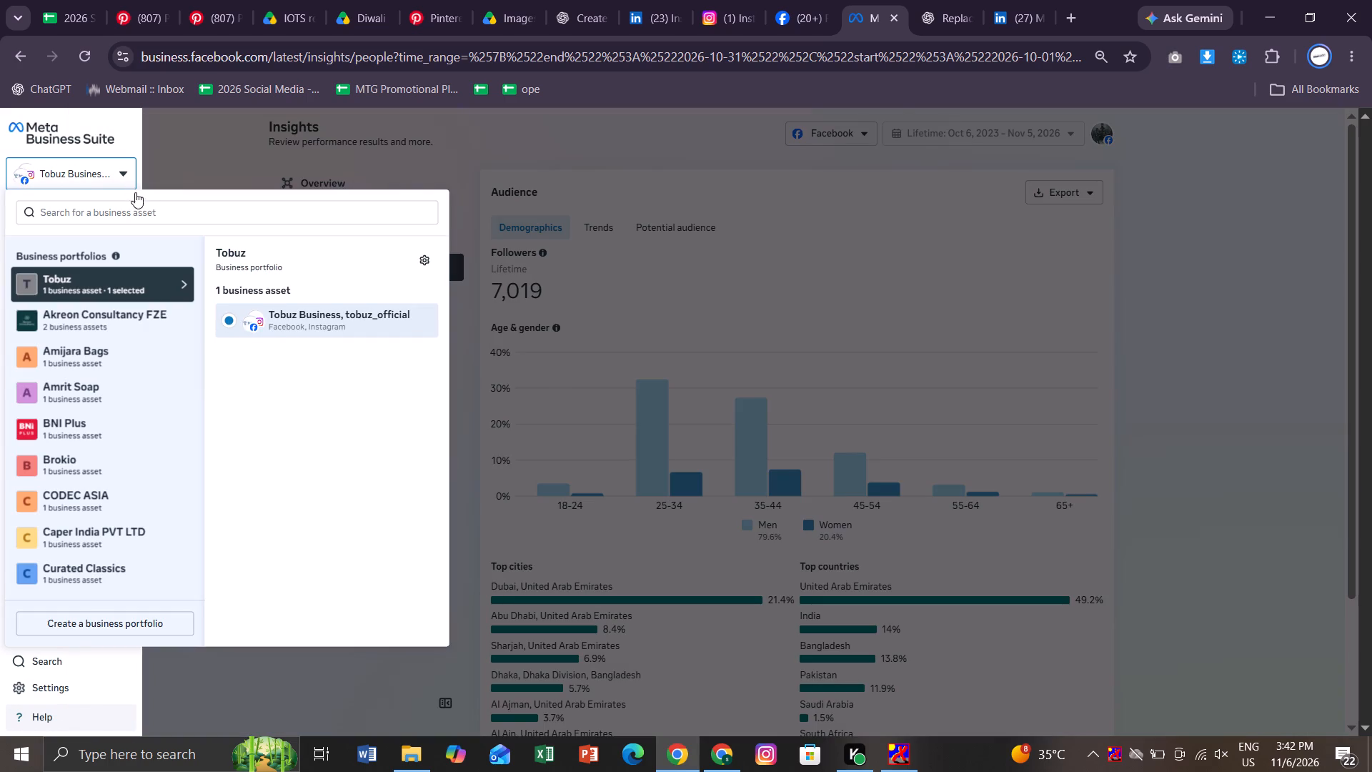
{"action": "left_click", "coordinate": [75, 383]}
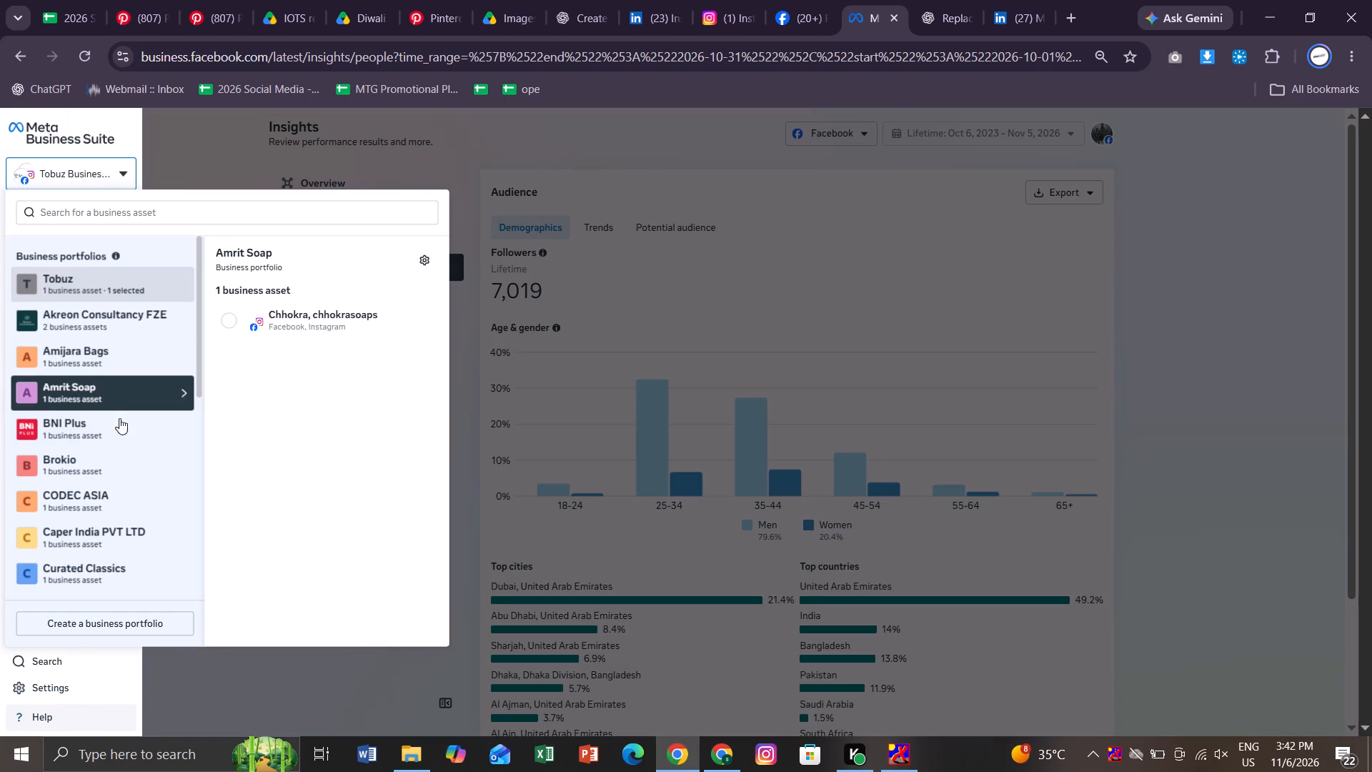
{"action": "left_click", "coordinate": [239, 321]}
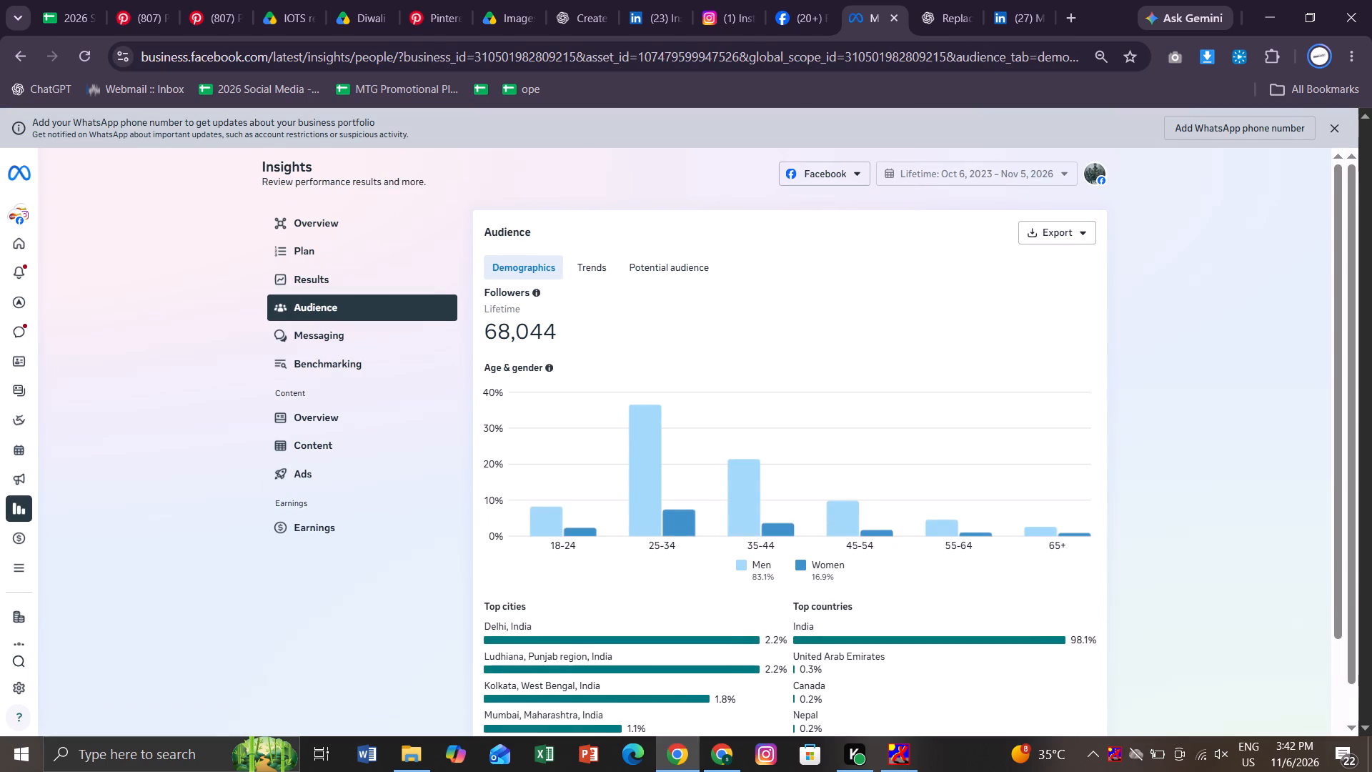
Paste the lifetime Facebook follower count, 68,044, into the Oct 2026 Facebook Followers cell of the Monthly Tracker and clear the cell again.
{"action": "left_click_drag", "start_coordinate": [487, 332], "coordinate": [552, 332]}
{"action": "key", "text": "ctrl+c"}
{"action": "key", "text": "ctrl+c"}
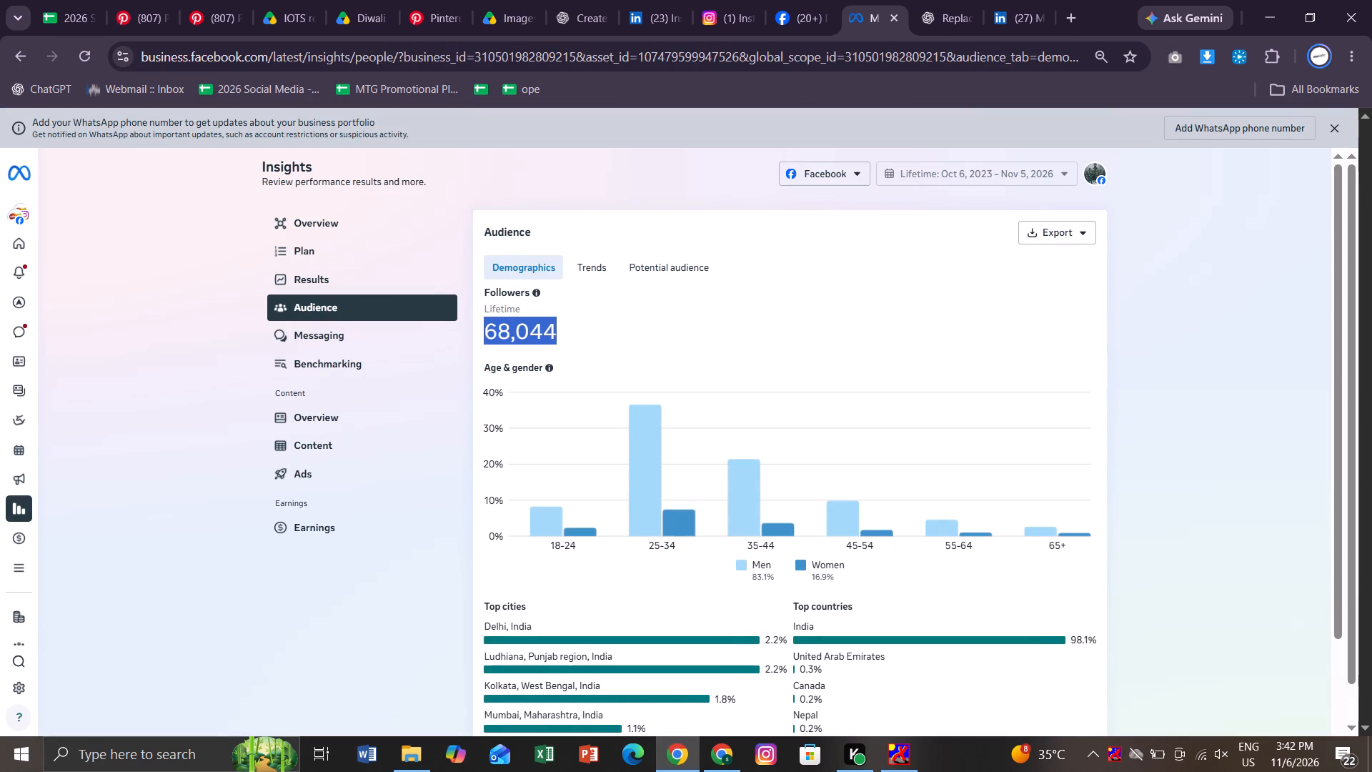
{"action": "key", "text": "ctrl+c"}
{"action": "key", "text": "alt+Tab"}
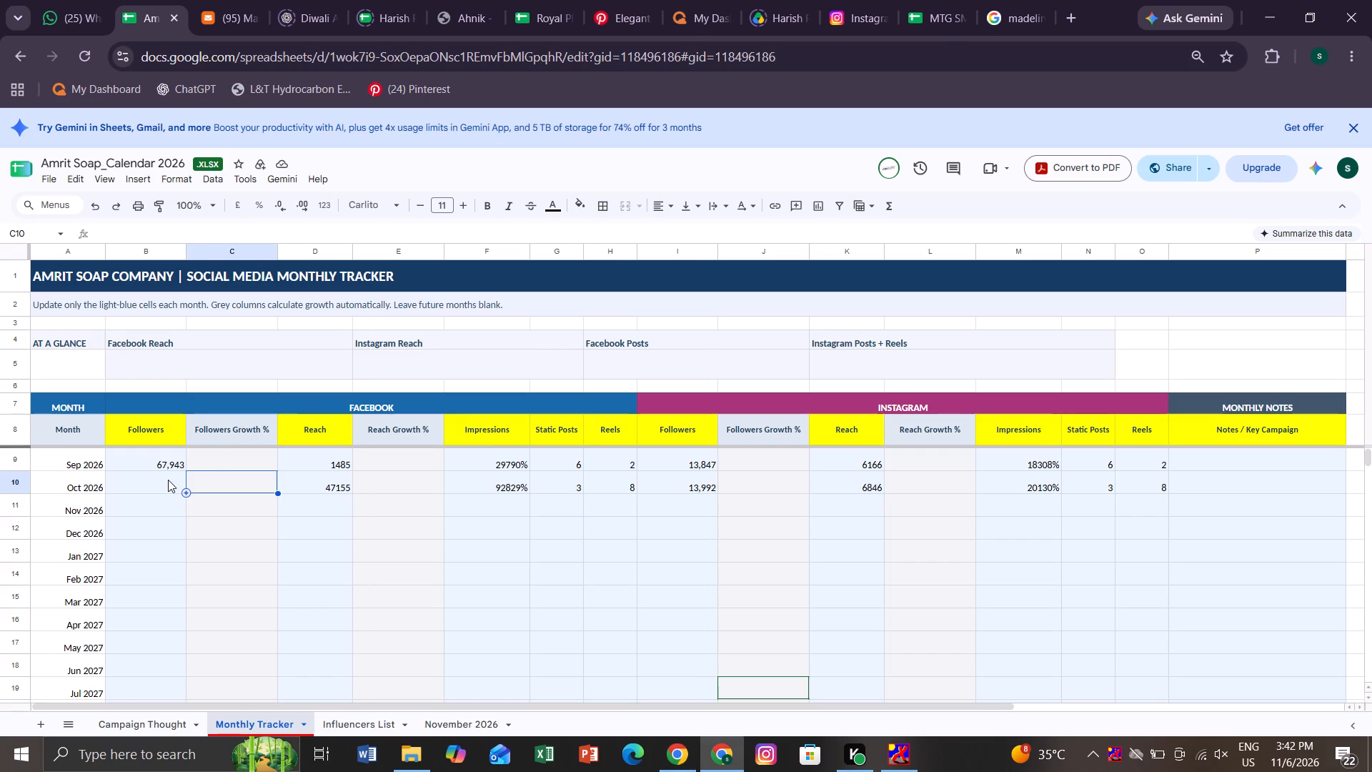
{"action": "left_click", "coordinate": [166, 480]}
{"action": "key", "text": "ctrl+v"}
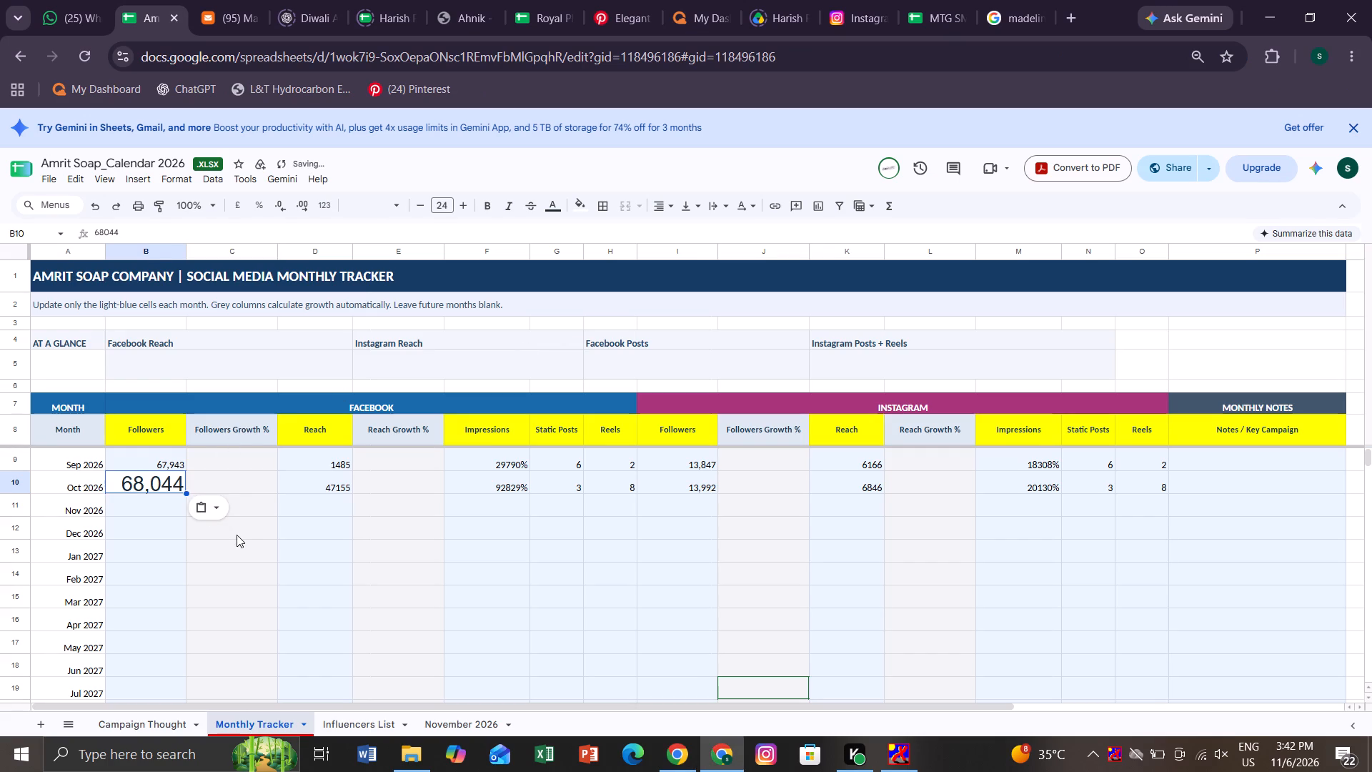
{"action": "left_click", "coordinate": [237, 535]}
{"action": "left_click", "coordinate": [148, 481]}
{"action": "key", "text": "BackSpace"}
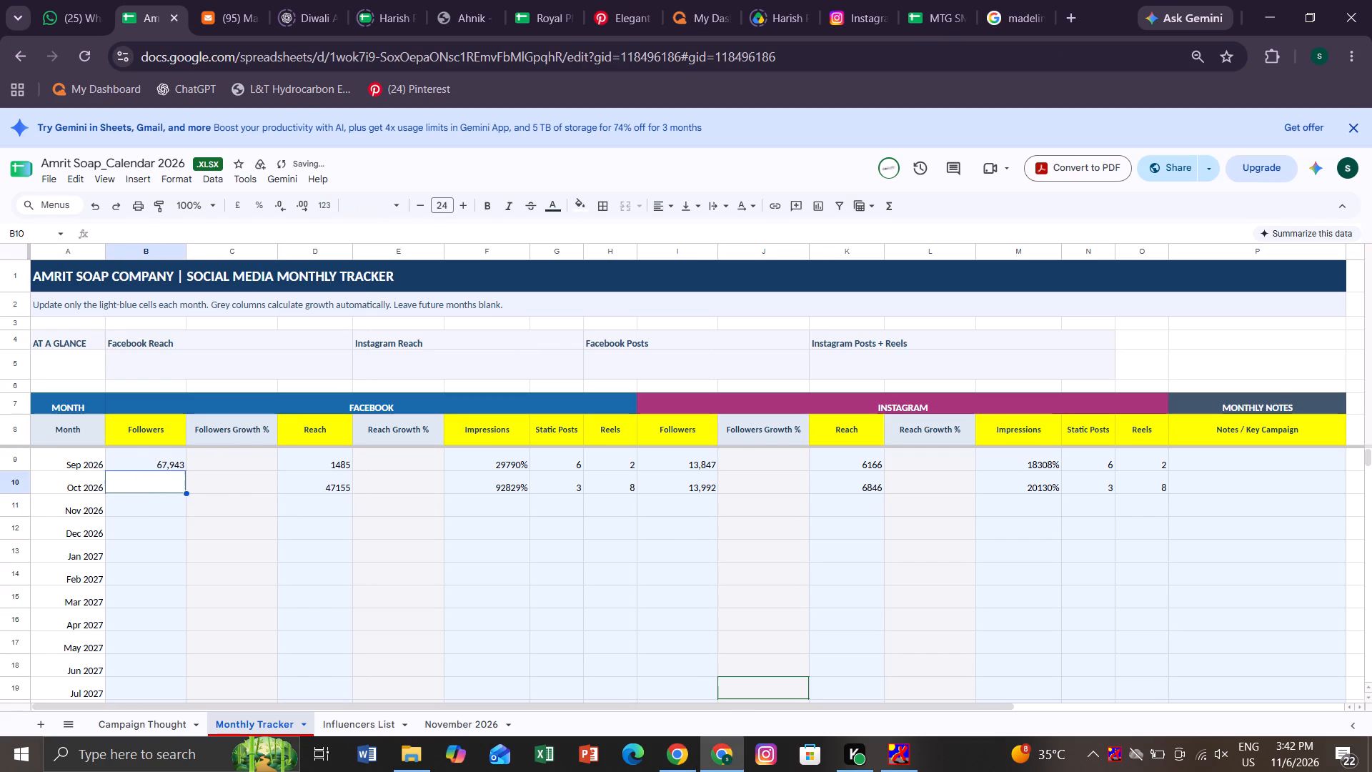
Copy the blank Nov 2026 Facebook Followers cell over the Oct 2026 one to restore its standard formatting.
{"action": "key", "text": "alt+Tab"}
{"action": "key", "text": "alt+Tab"}
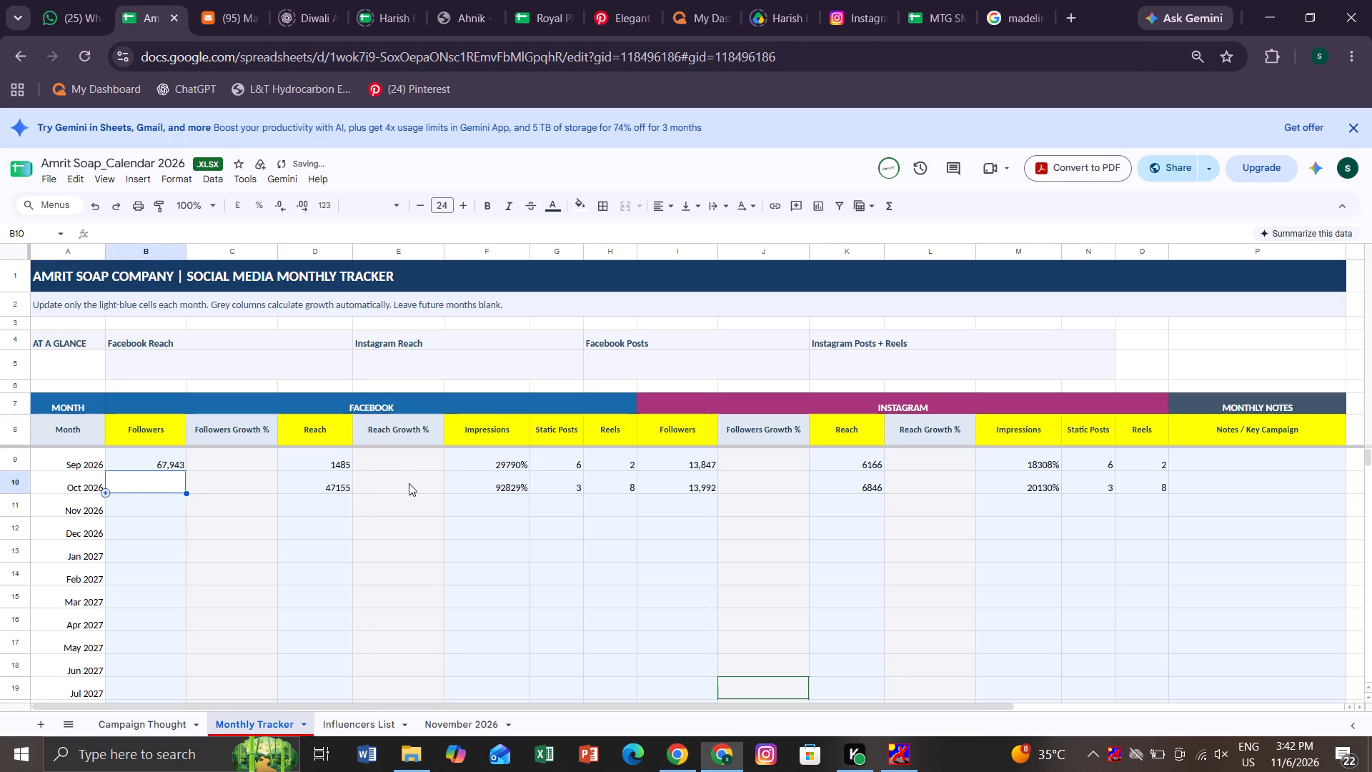
{"action": "left_click", "coordinate": [409, 483]}
{"action": "left_click", "coordinate": [166, 491]}
{"action": "left_click", "coordinate": [153, 508]}
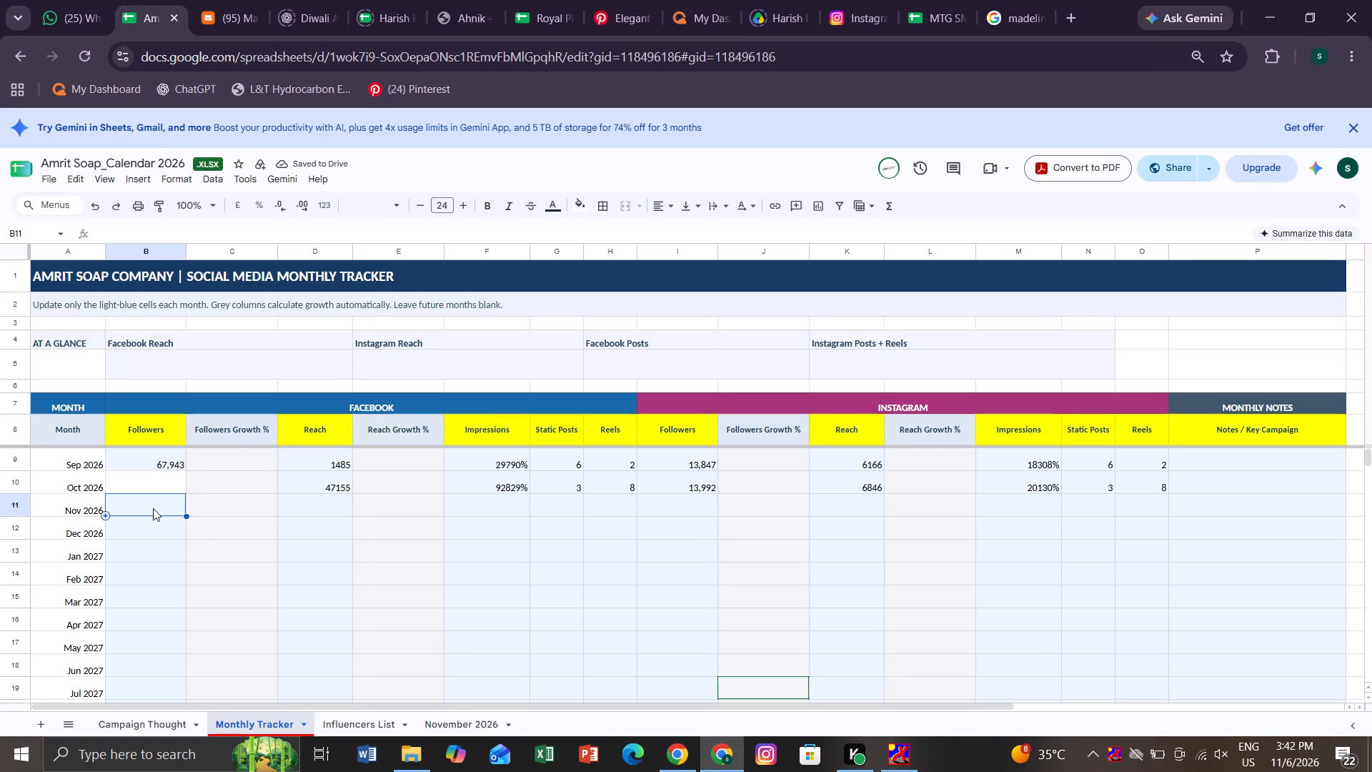
{"action": "key", "text": "ctrl+c"}
{"action": "left_click", "coordinate": [156, 495]}
{"action": "left_click", "coordinate": [156, 492], "text": "ctrl"}
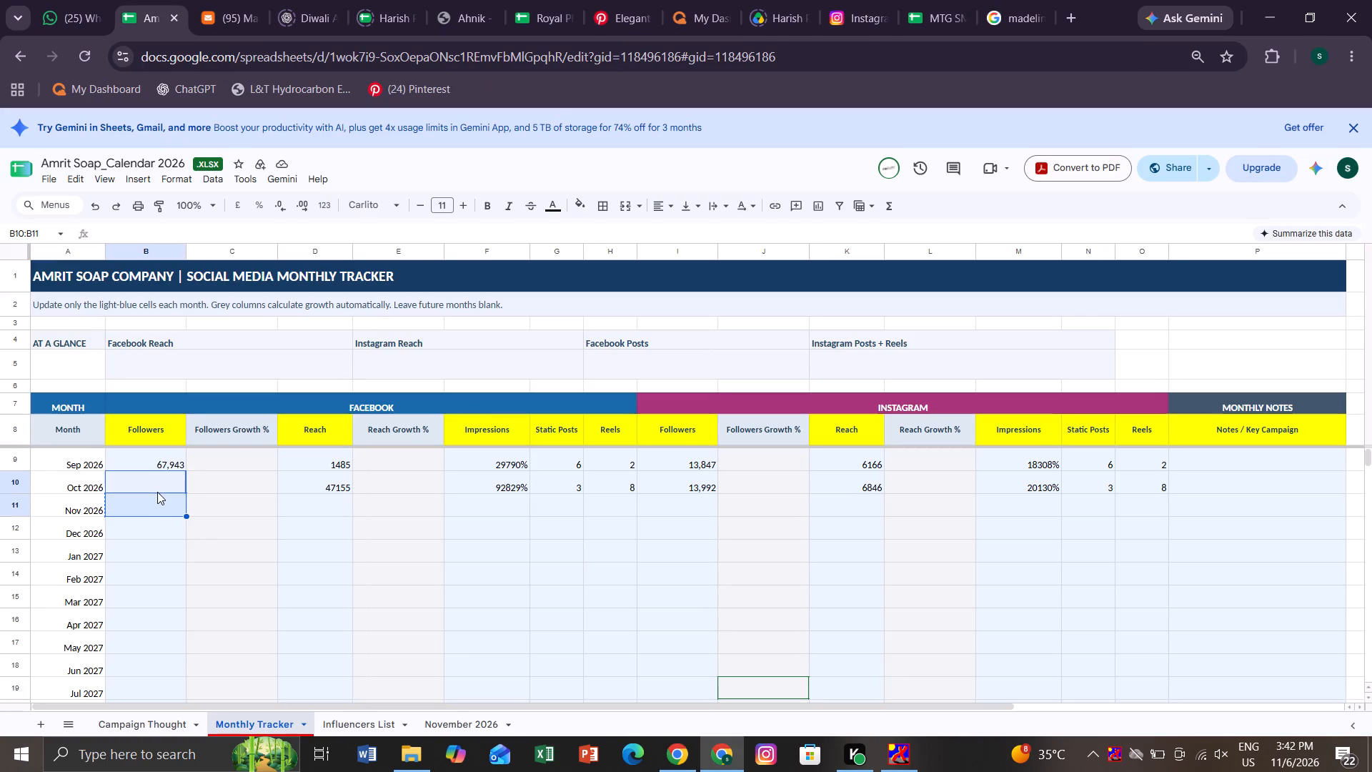
{"action": "key", "text": "ctrl+v"}
{"action": "left_click", "coordinate": [159, 491]}
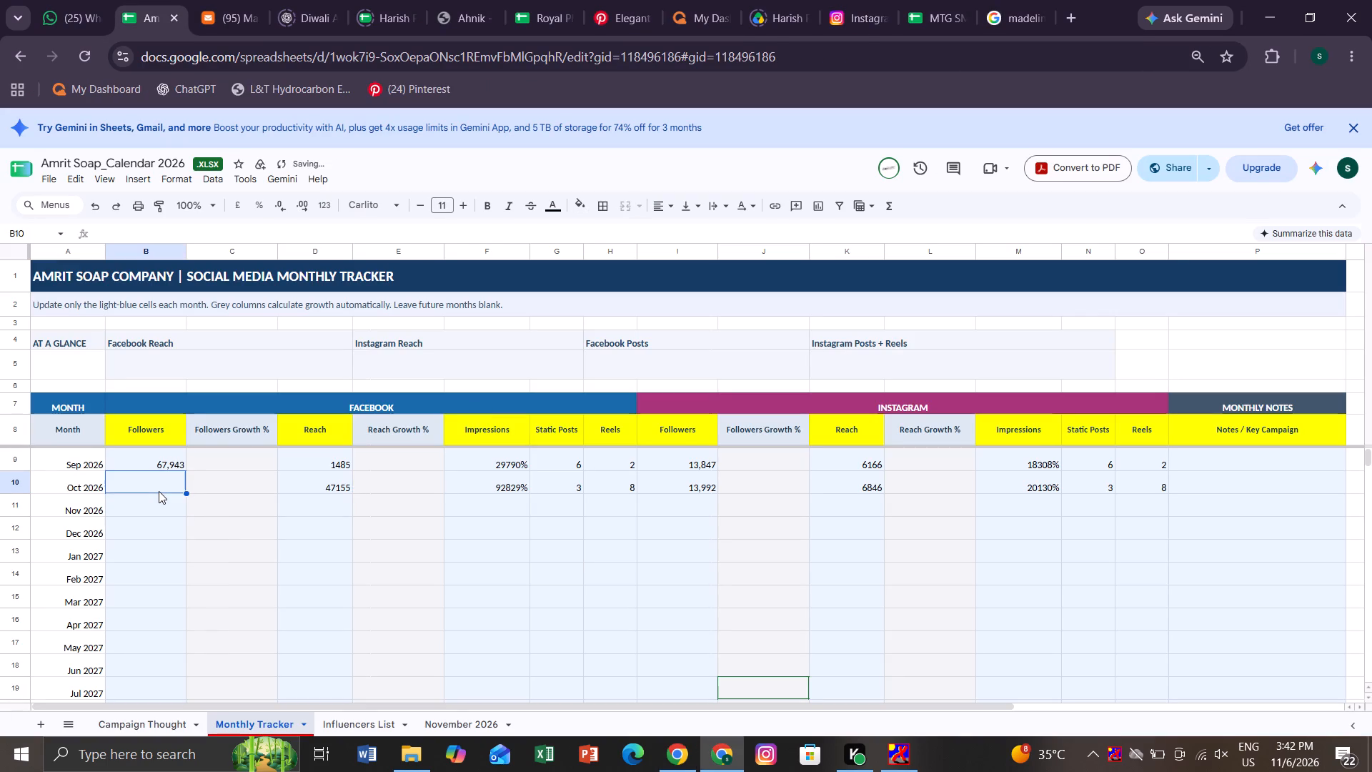
Enter 68044 as the Oct 2026 Facebook Followers figure, checking it against the Audience page in Meta Insights.
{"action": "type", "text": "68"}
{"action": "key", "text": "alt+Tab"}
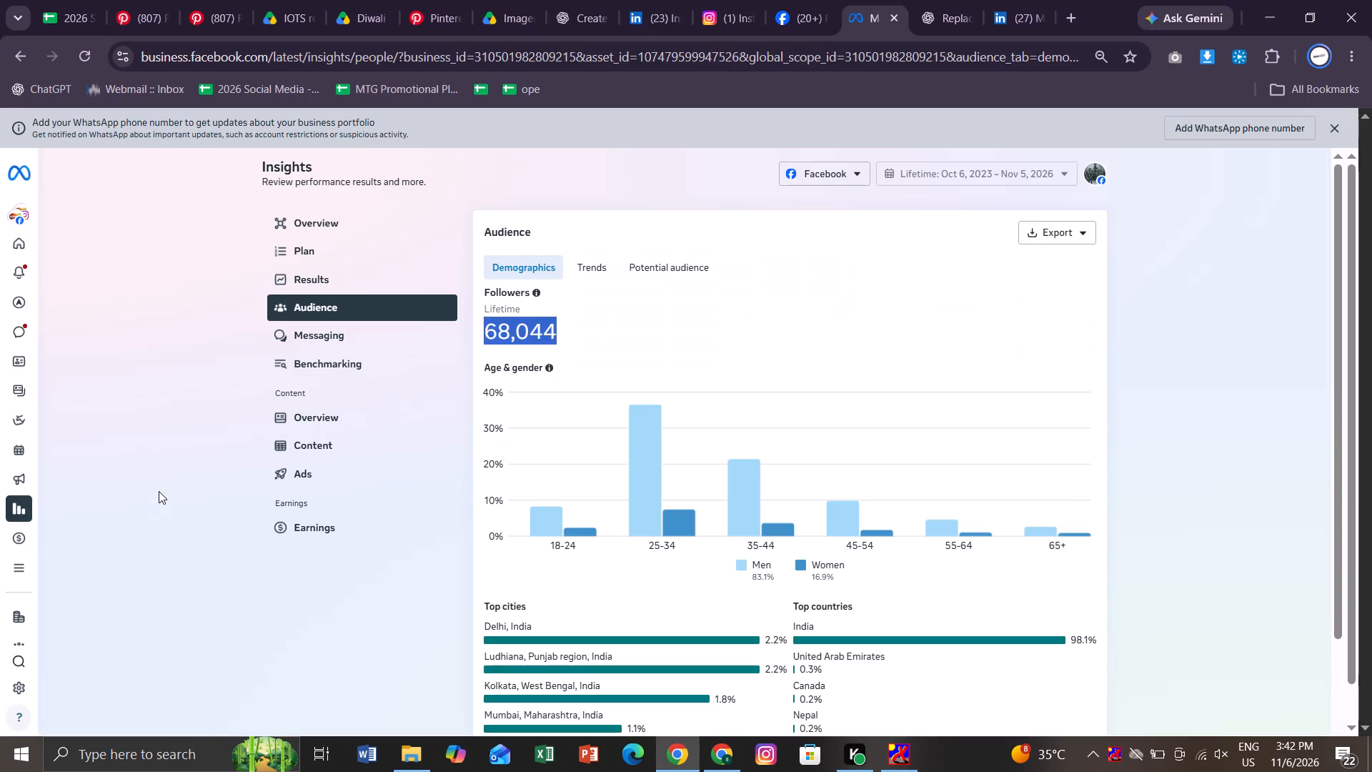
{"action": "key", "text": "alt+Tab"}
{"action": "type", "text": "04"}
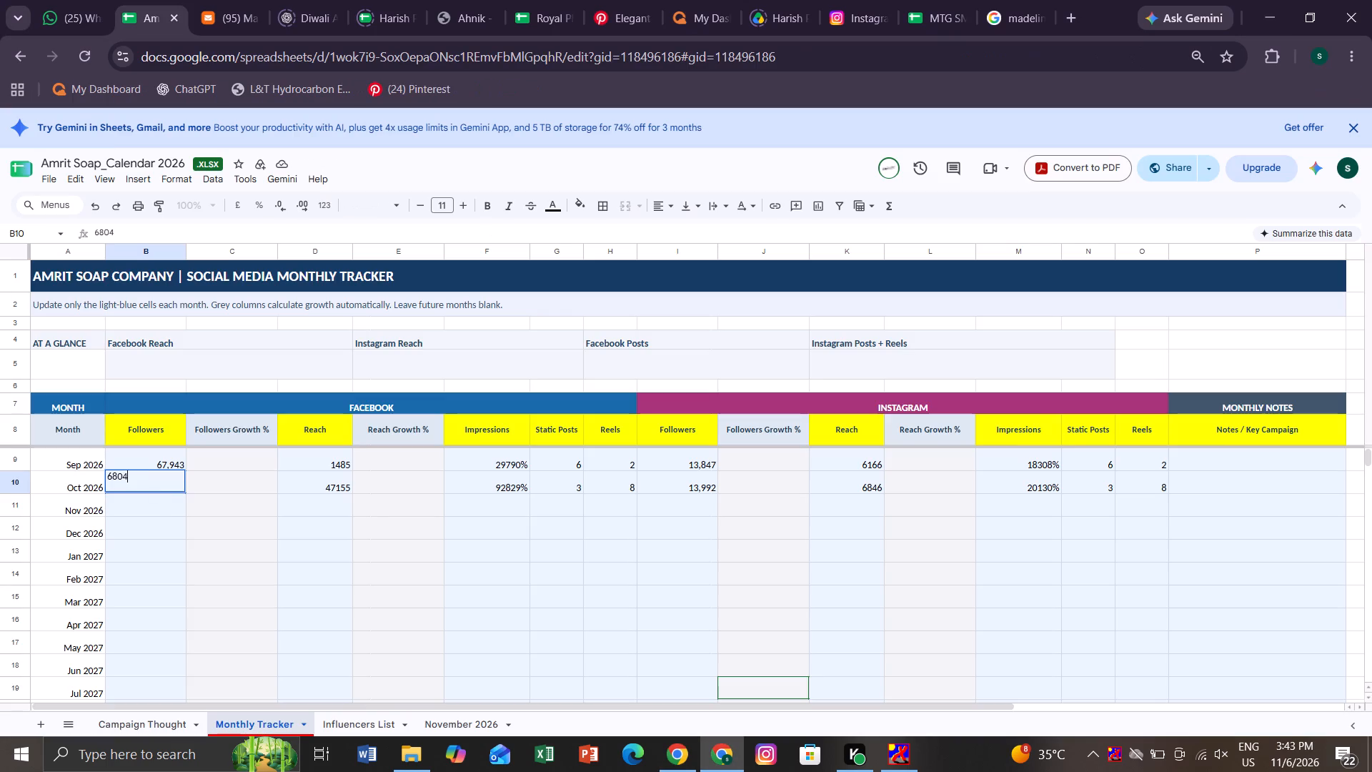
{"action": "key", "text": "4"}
{"action": "left_click", "coordinate": [292, 525]}
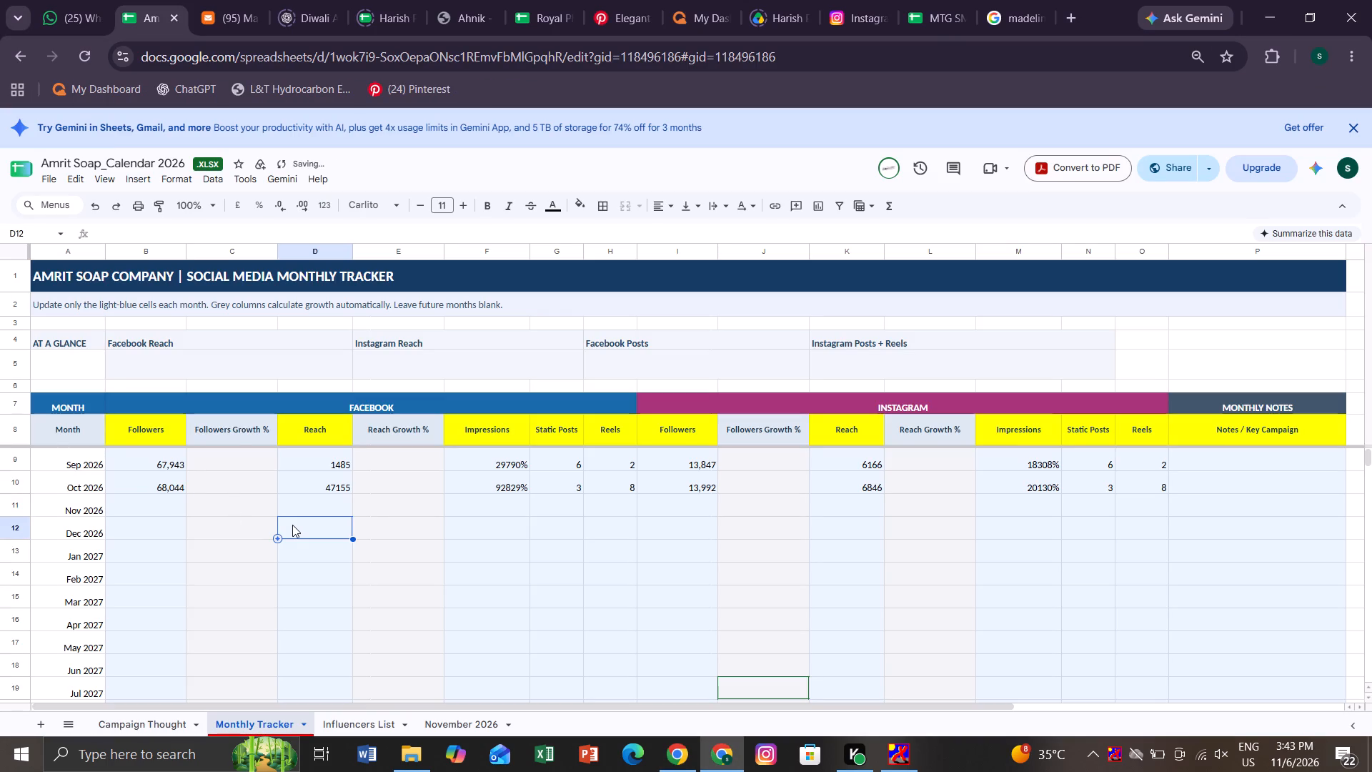
Examine the Monthly Growth Graphs section below the tracker table and the Instagram Reach heading in the At a Glance row.
{"action": "scroll", "coordinate": [641, 412], "scroll_direction": "down", "scroll_amount": 3}
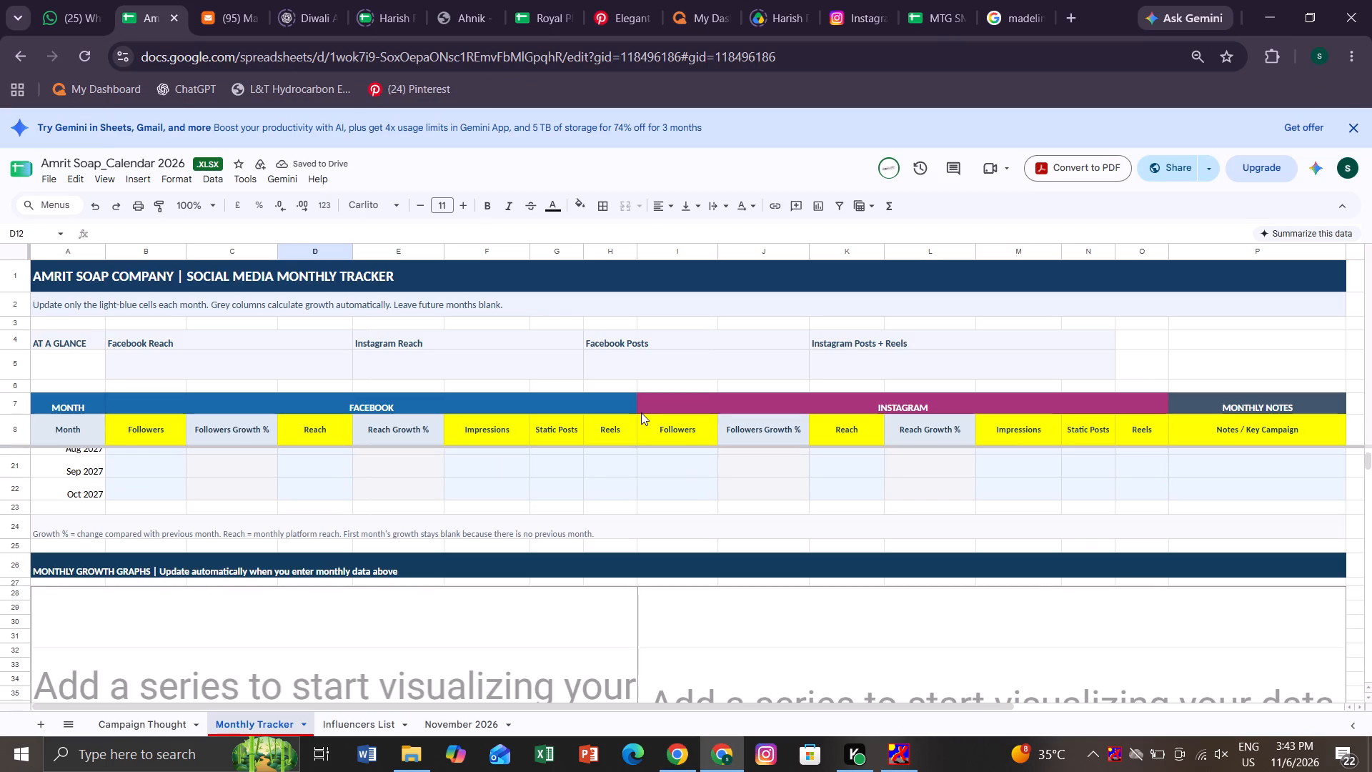
{"action": "scroll", "coordinate": [641, 412], "scroll_direction": "up", "scroll_amount": 8}
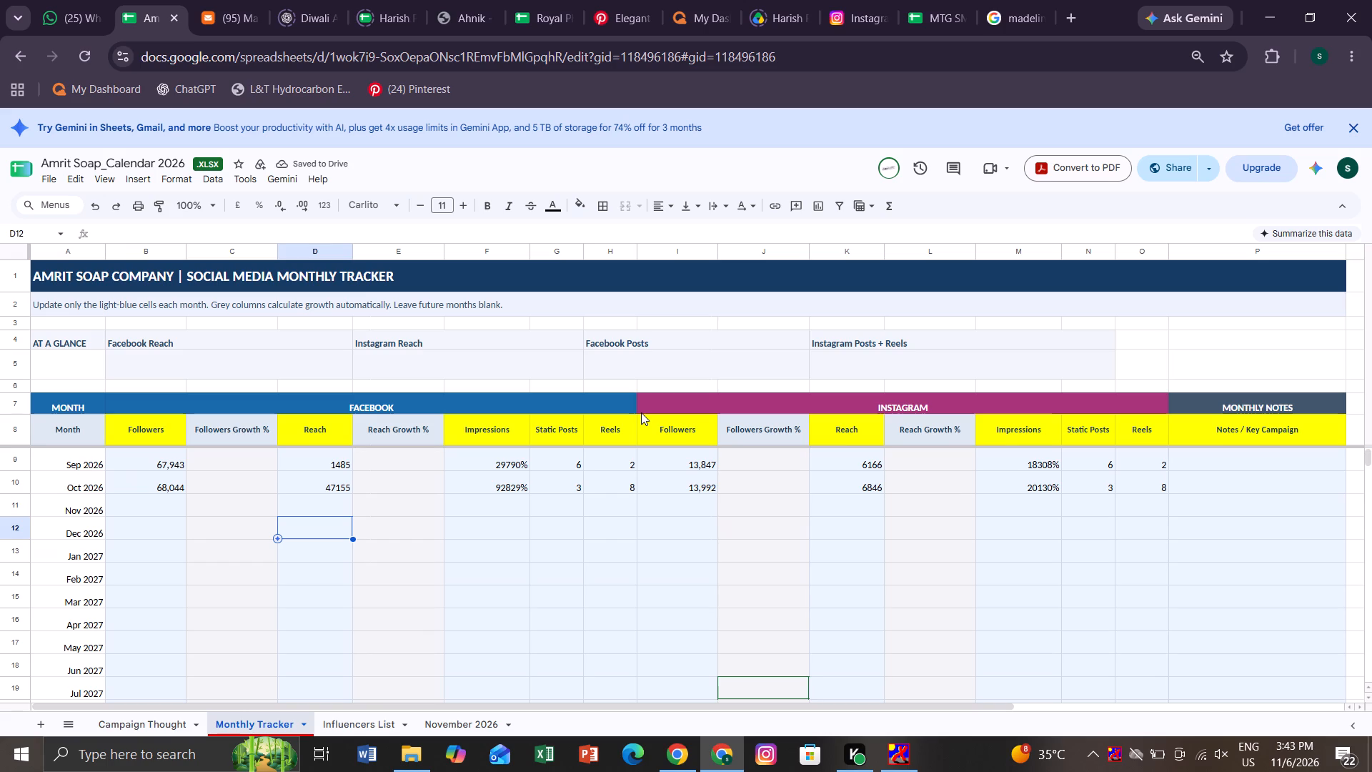
{"action": "left_click", "coordinate": [403, 341]}
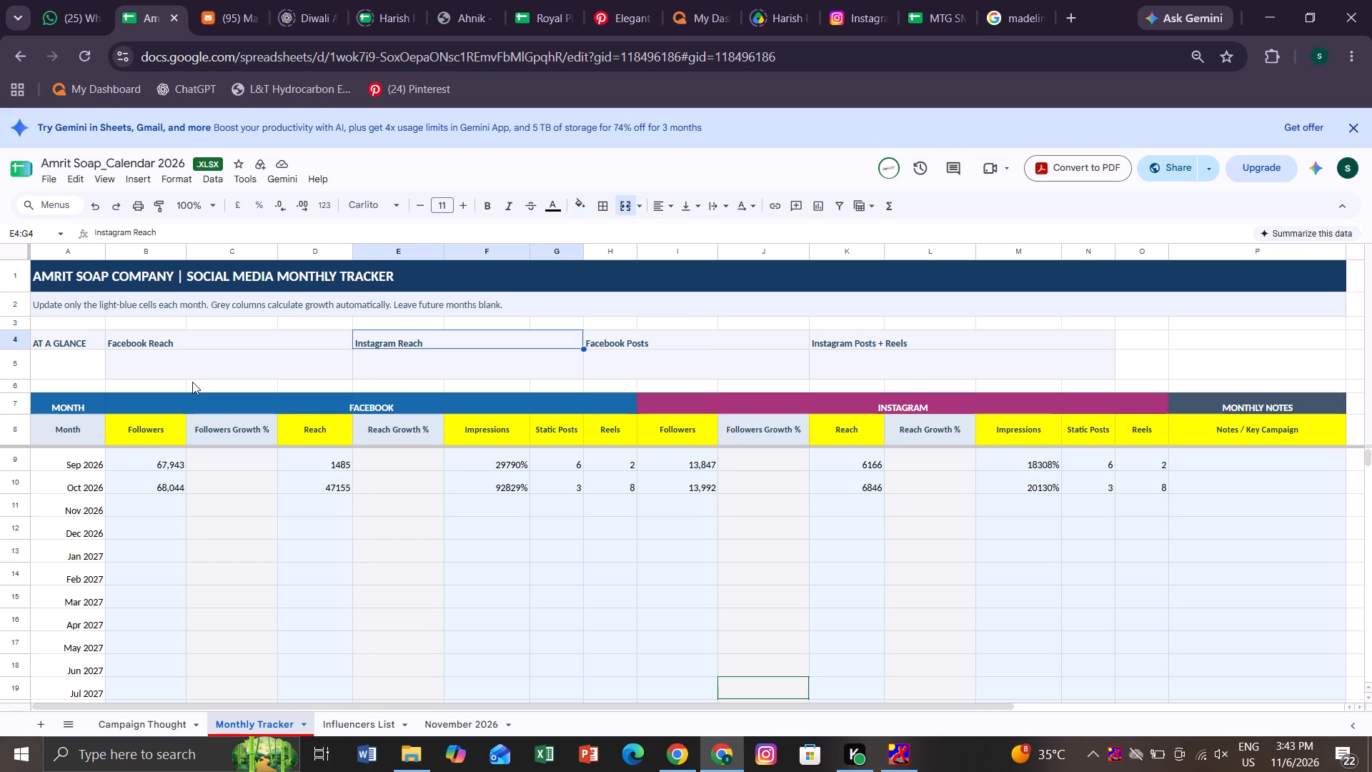